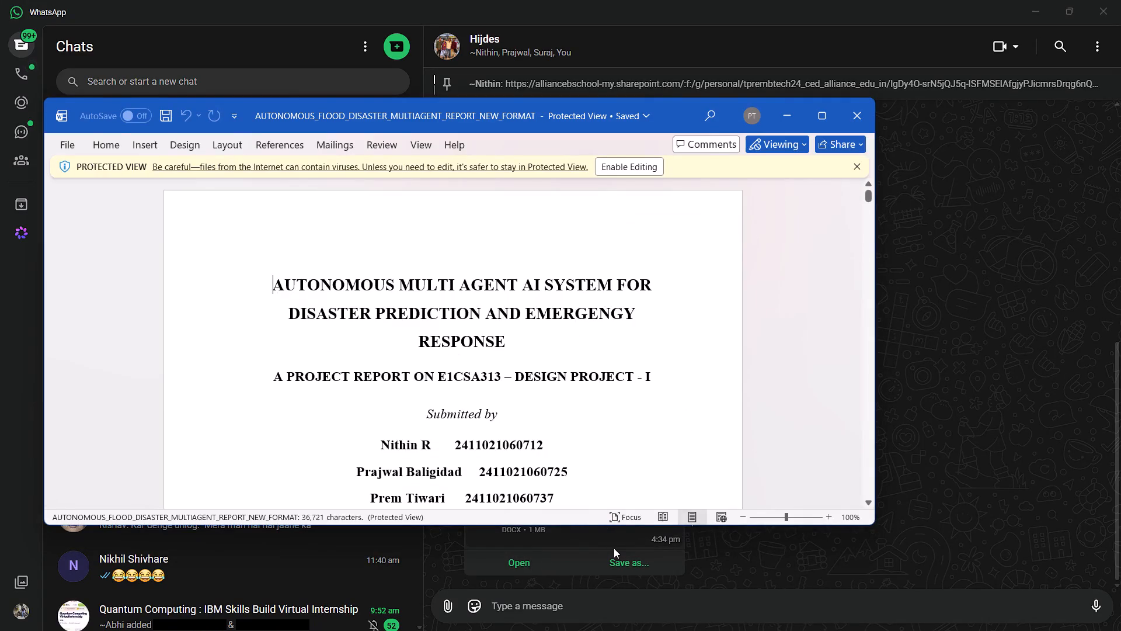
Maximize the flood disaster multi-agent project report window and enable editing of the document.
left_click(834, 113)
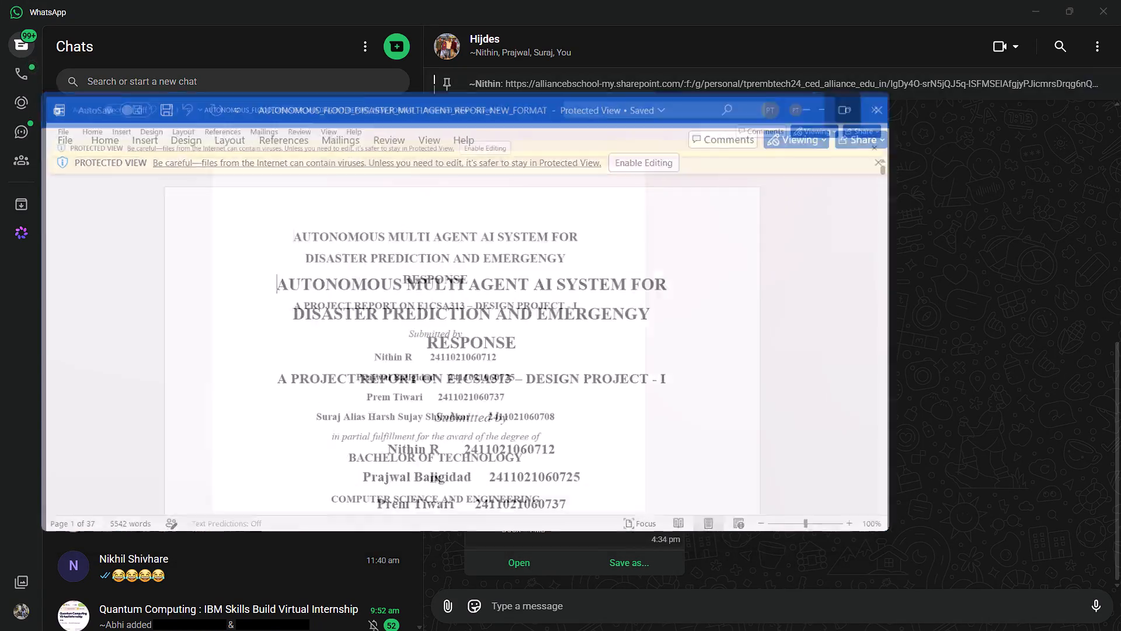
left_click(604, 72)
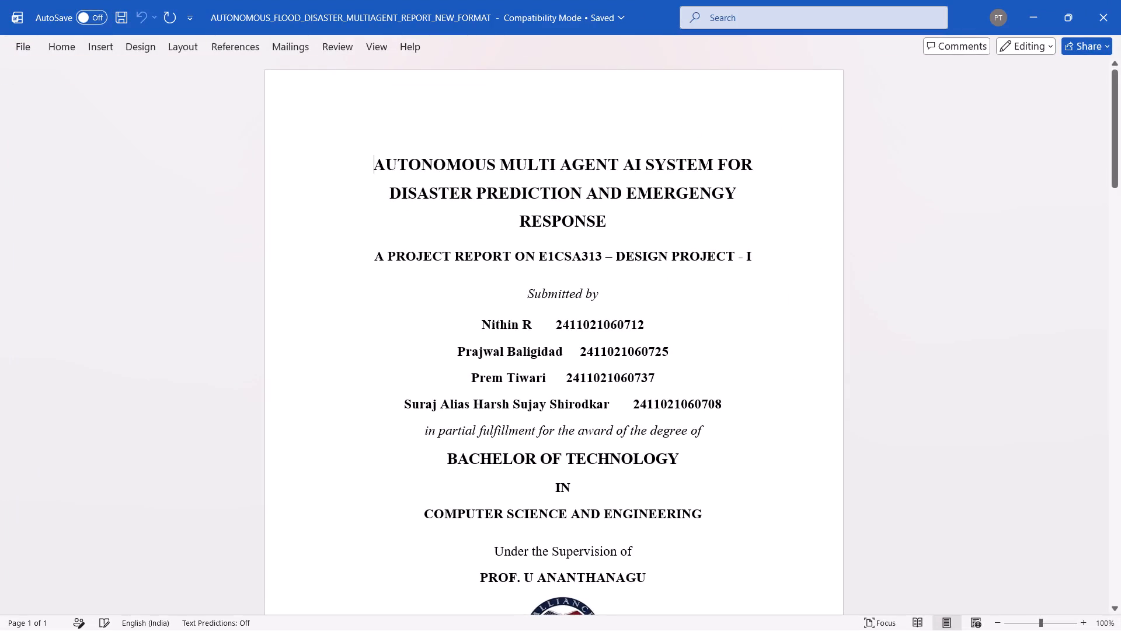
Look over the report's front matter, from the title page and examiner signature section through the Declaration and Acknowledgement.
scroll(865, 331, "down", 1)
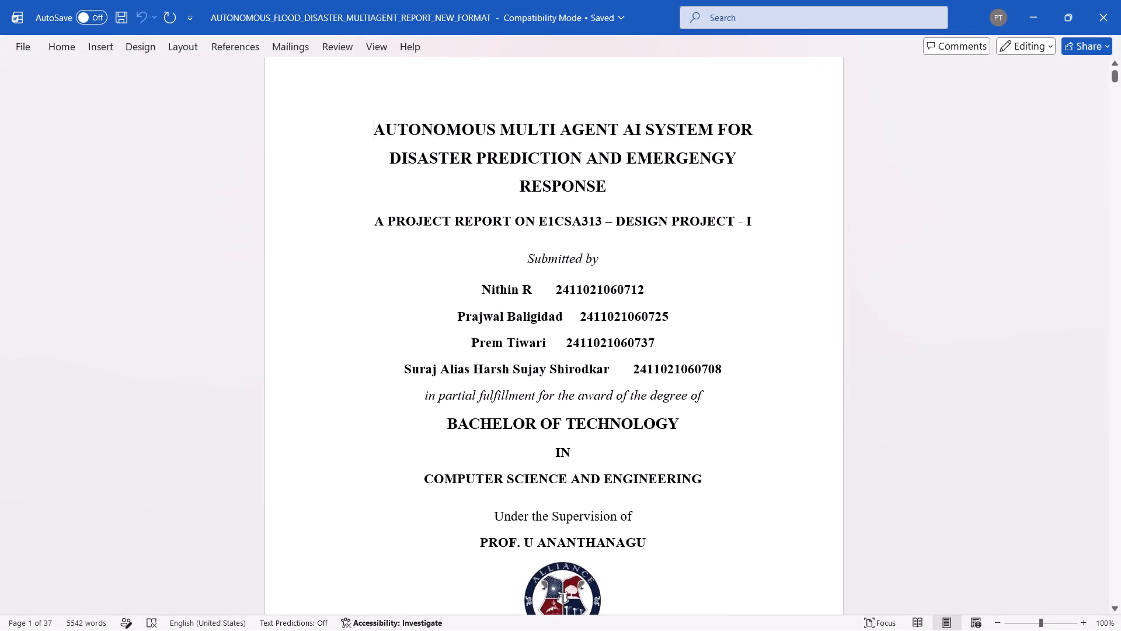
scroll(862, 336, "down", 6)
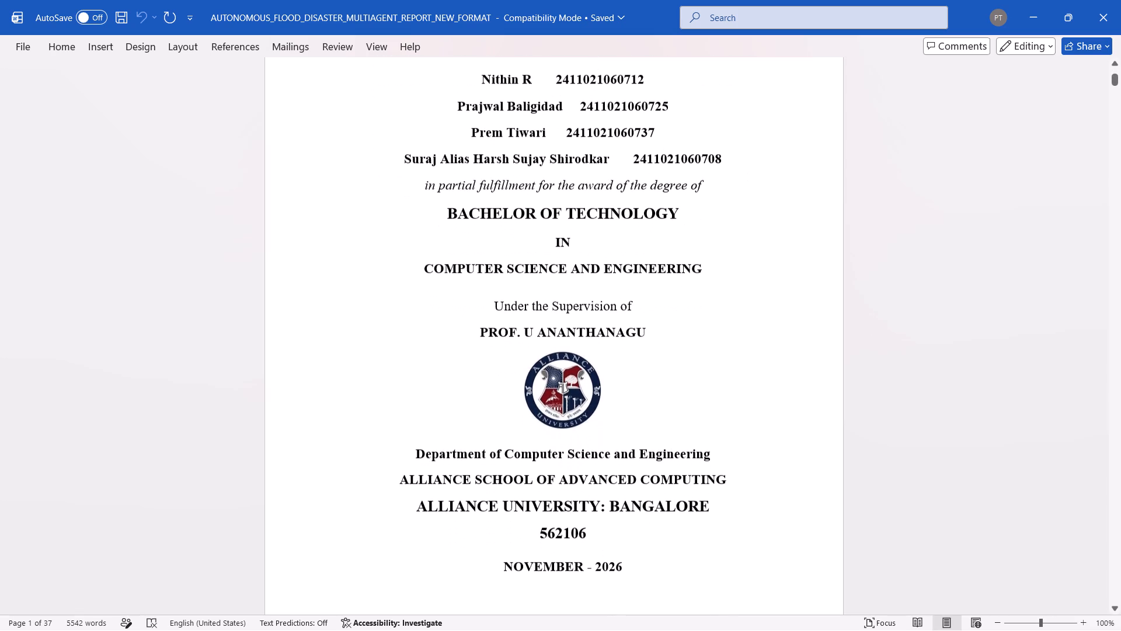
scroll(862, 336, "down", 16)
scroll(862, 336, "down", 17)
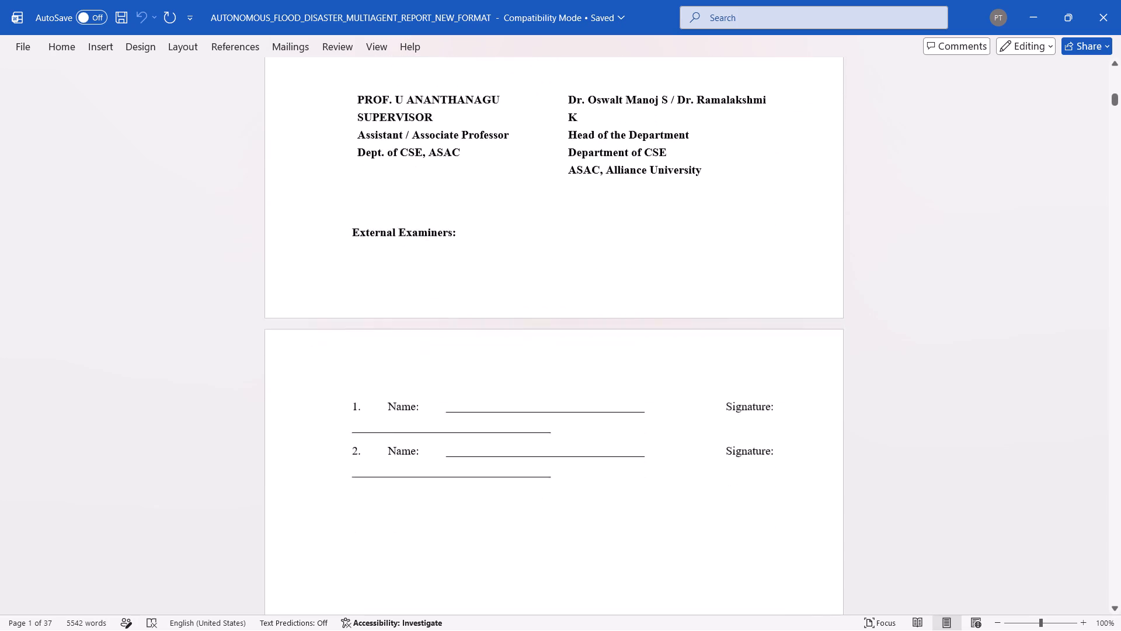
scroll(862, 336, "down", 16)
scroll(862, 336, "down", 16)
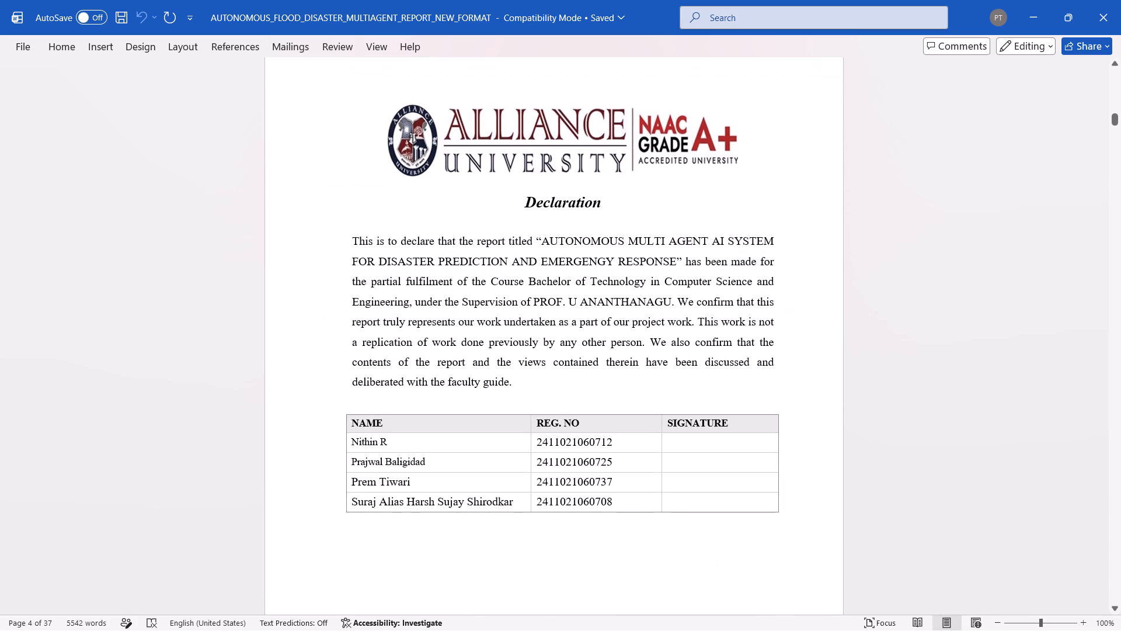
scroll(862, 336, "down", 18)
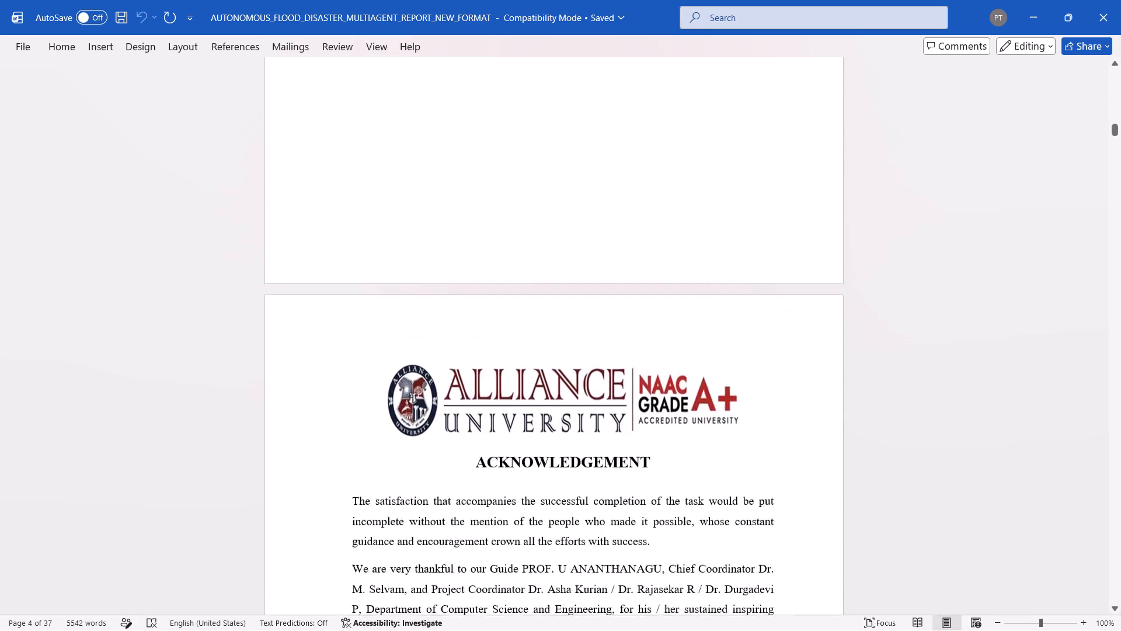
scroll(862, 336, "down", 20)
scroll(862, 336, "down", 2)
scroll(862, 336, "up", 11)
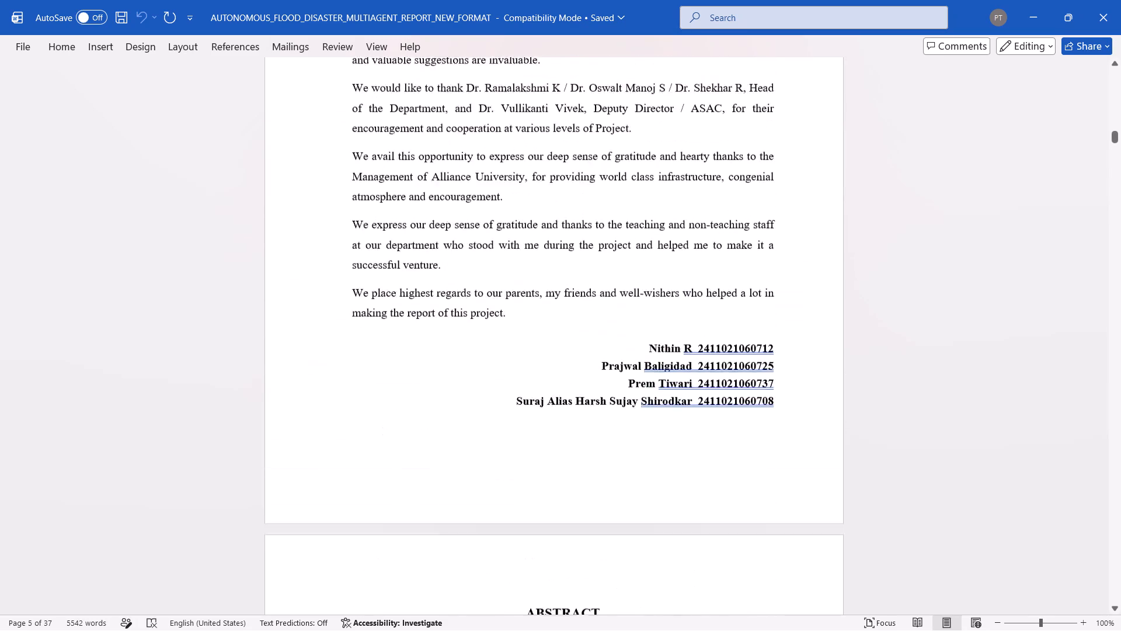
scroll(862, 336, "up", 2)
left_click_drag(861, 335, 819, 308)
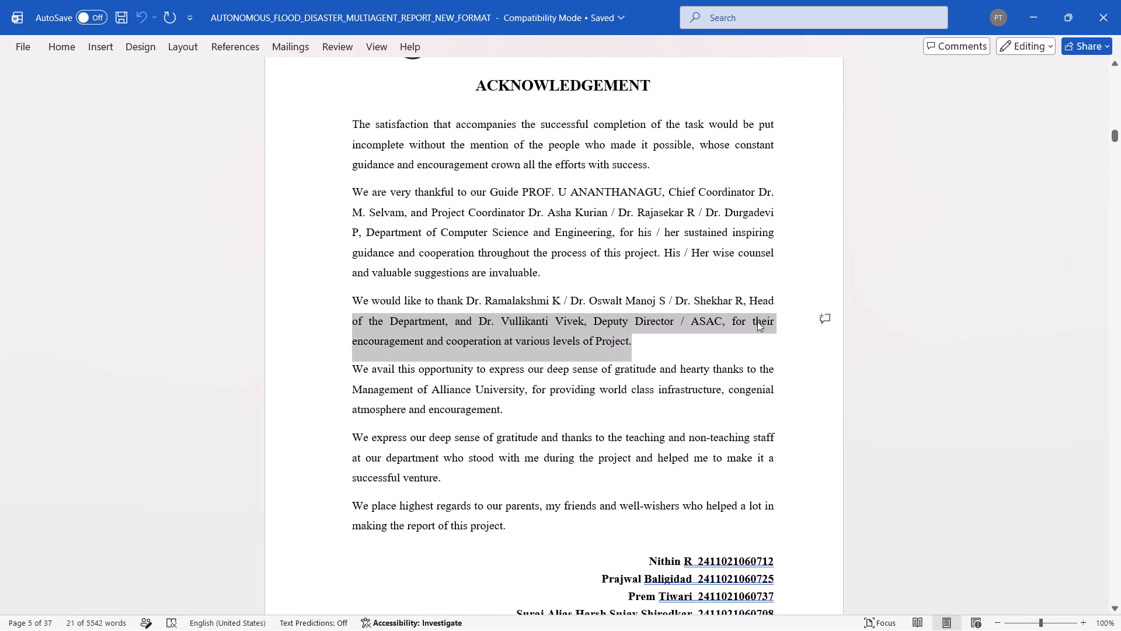
right_click(757, 321)
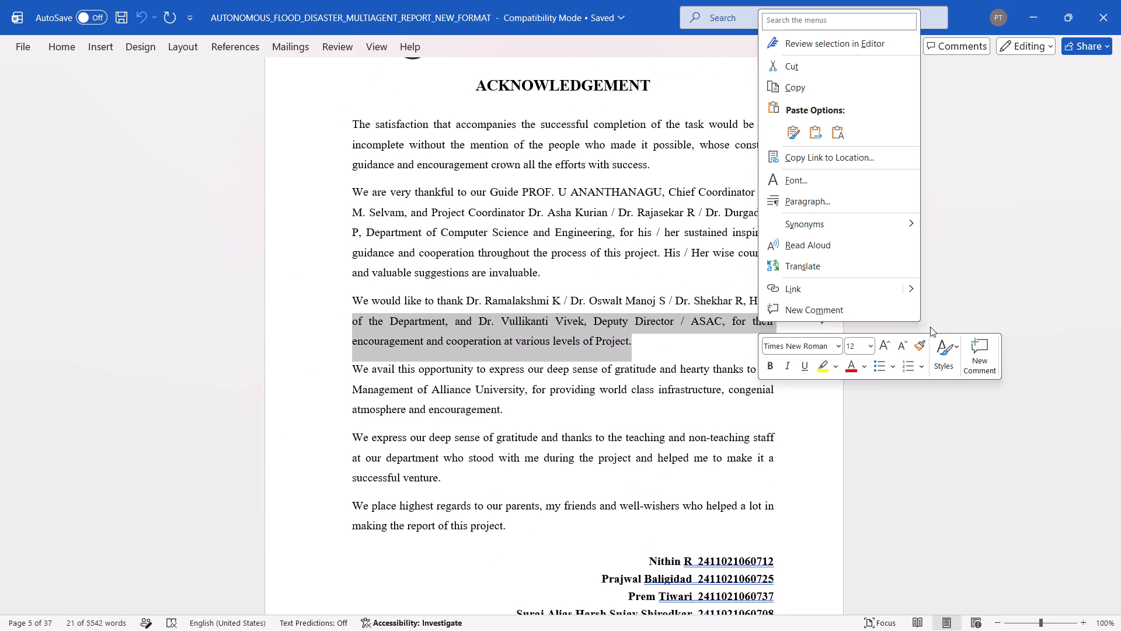
left_click(951, 262)
left_click_drag(645, 86, 565, 83)
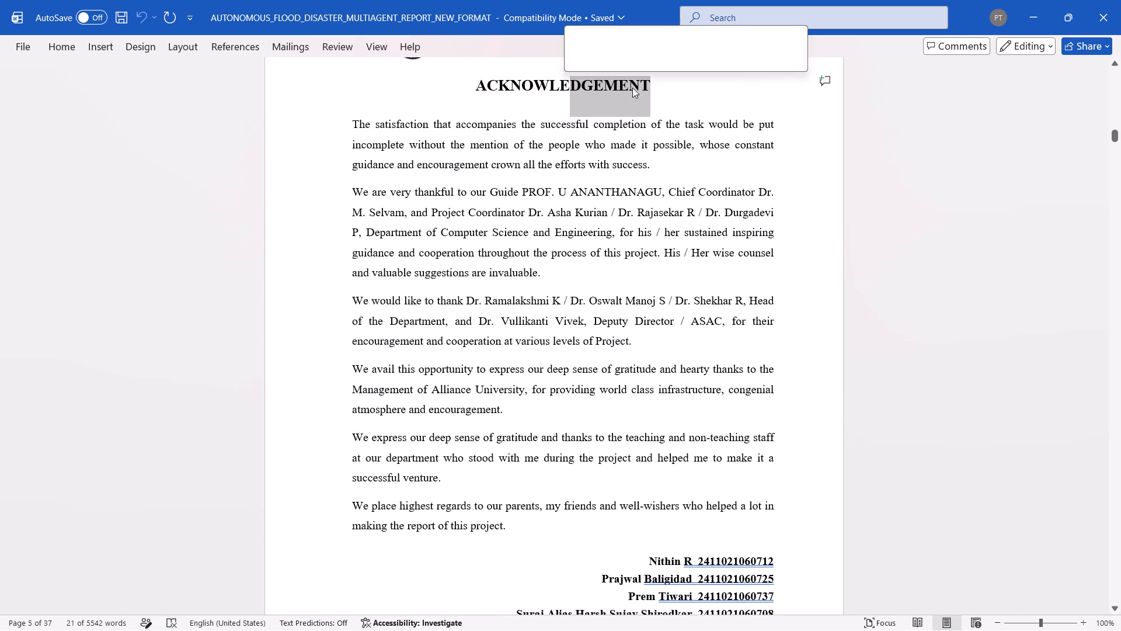
scroll(670, 172, "up", 2)
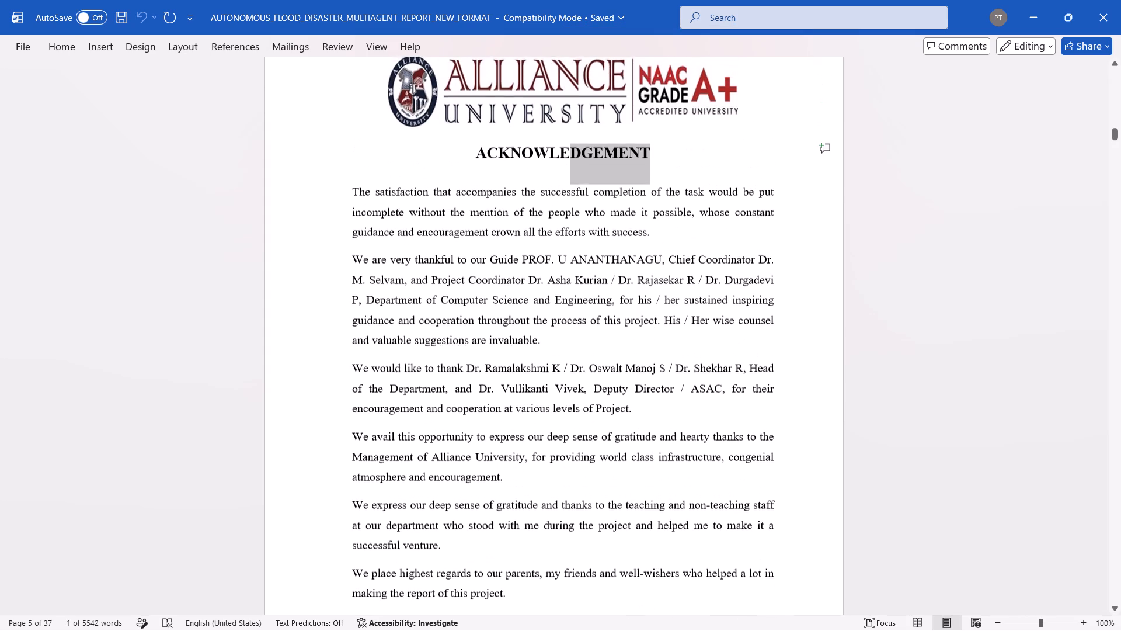
scroll(648, 202, "down", 10)
scroll(692, 238, "down", 4)
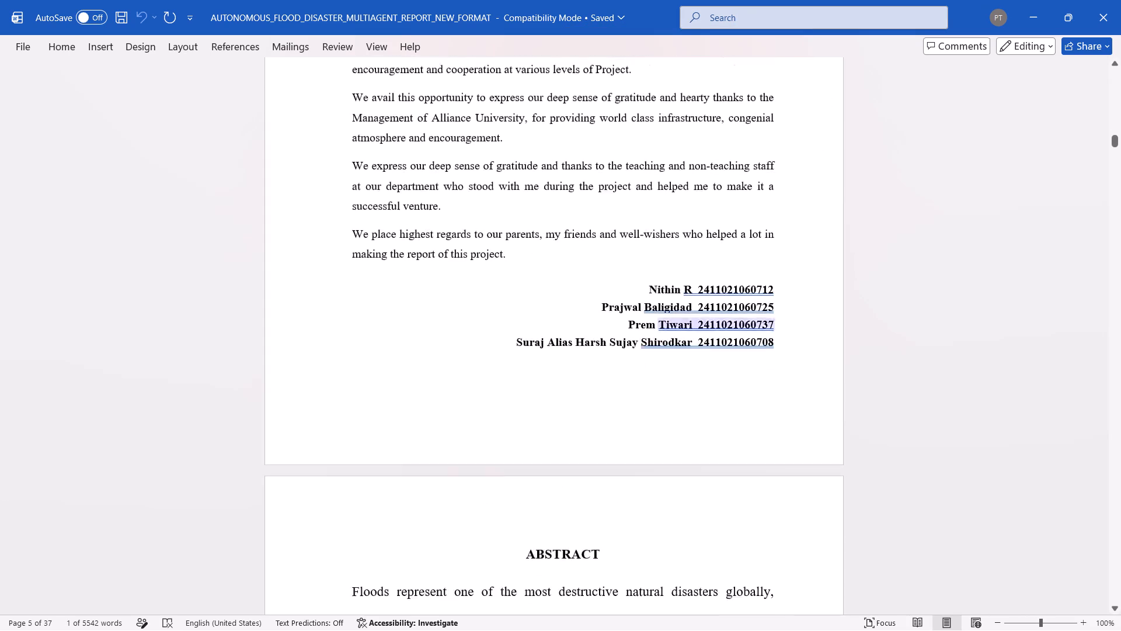
Read the report's Abstract on the FloodGuard AI multi-agent disaster intelligence platform.
scroll(691, 248, "down", 9)
left_click_drag(637, 209, 604, 162)
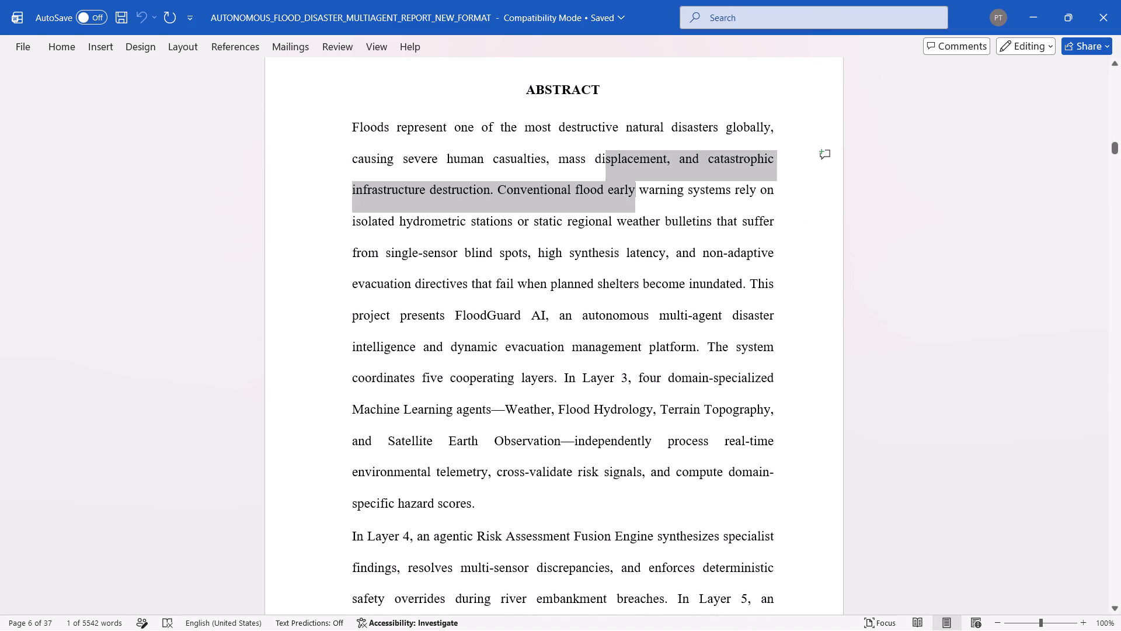
left_click_drag(604, 162, 604, 161)
scroll(256, 9, "down", 6)
scroll(215, 181, "down", 5)
scroll(118, 128, "down", 6)
scroll(321, 221, "down", 3)
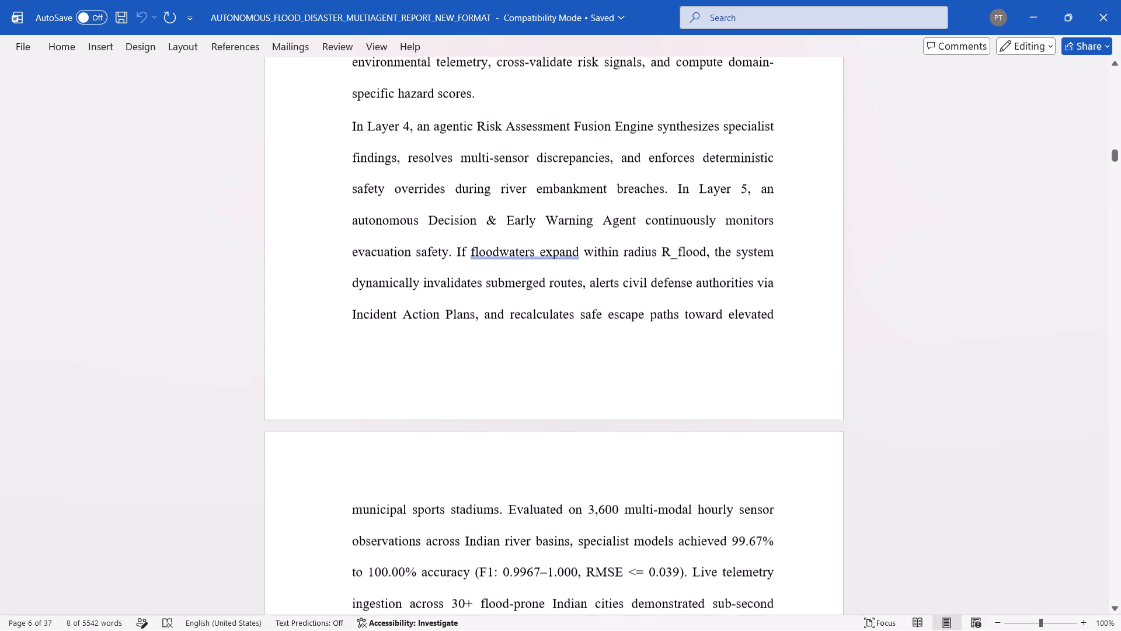
scroll(326, 229, "down", 2)
scroll(536, 324, "down", 7)
Look through the report's Table of Contents, List of Tables and remaining preliminary pages up to Chapter 1.
scroll(555, 342, "down", 20)
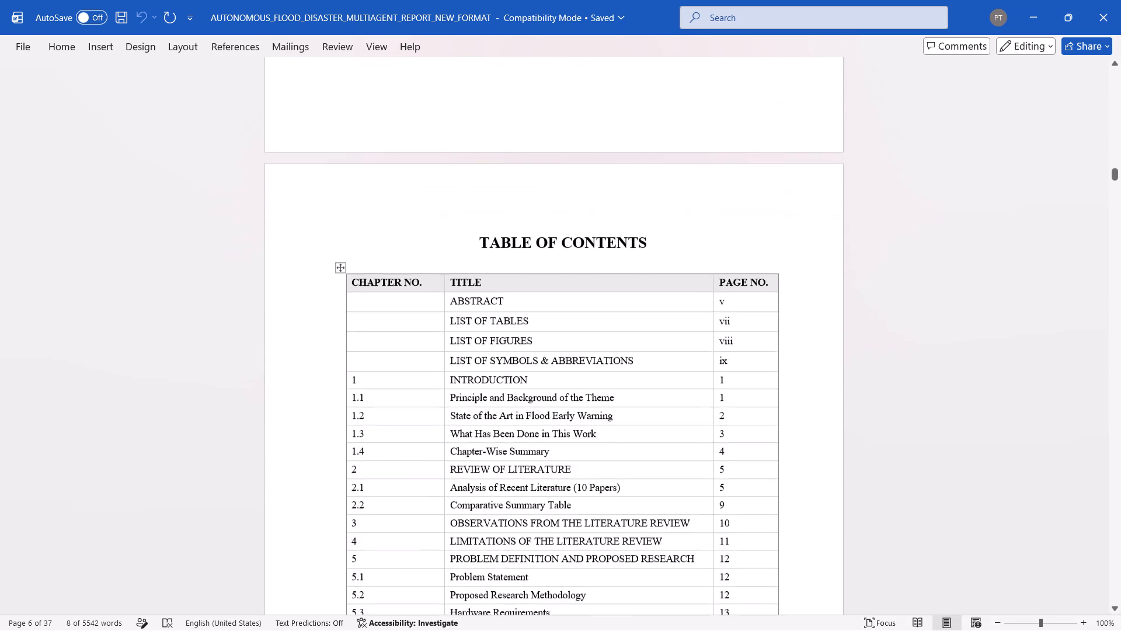
scroll(555, 342, "down", 17)
scroll(555, 342, "down", 7)
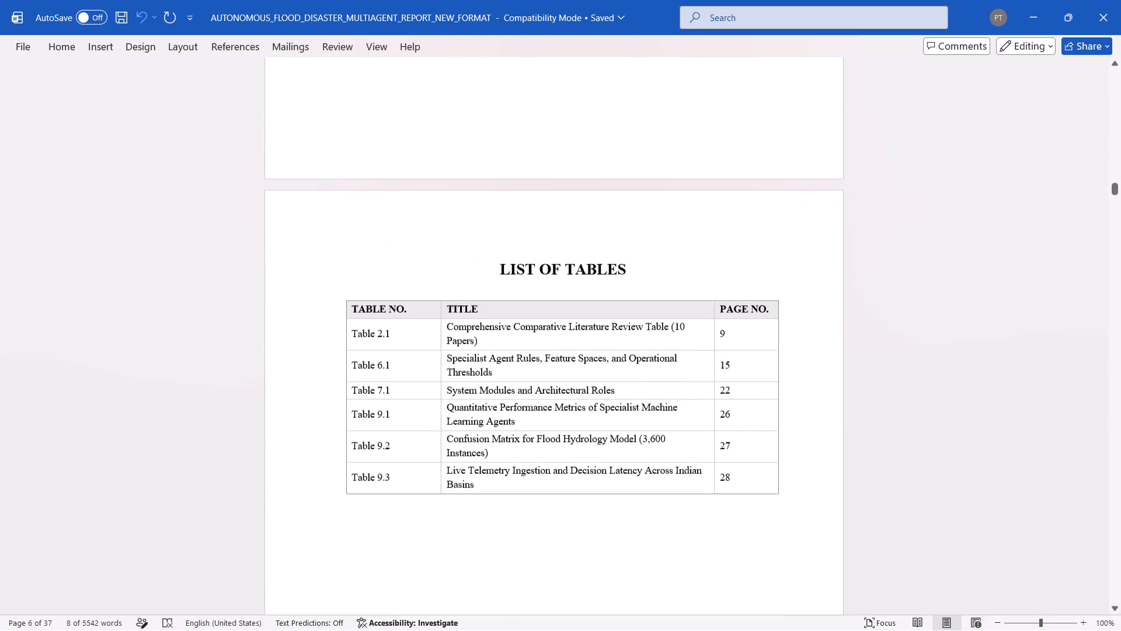
scroll(555, 342, "down", 7)
scroll(555, 342, "down", 20)
scroll(555, 342, "down", 12)
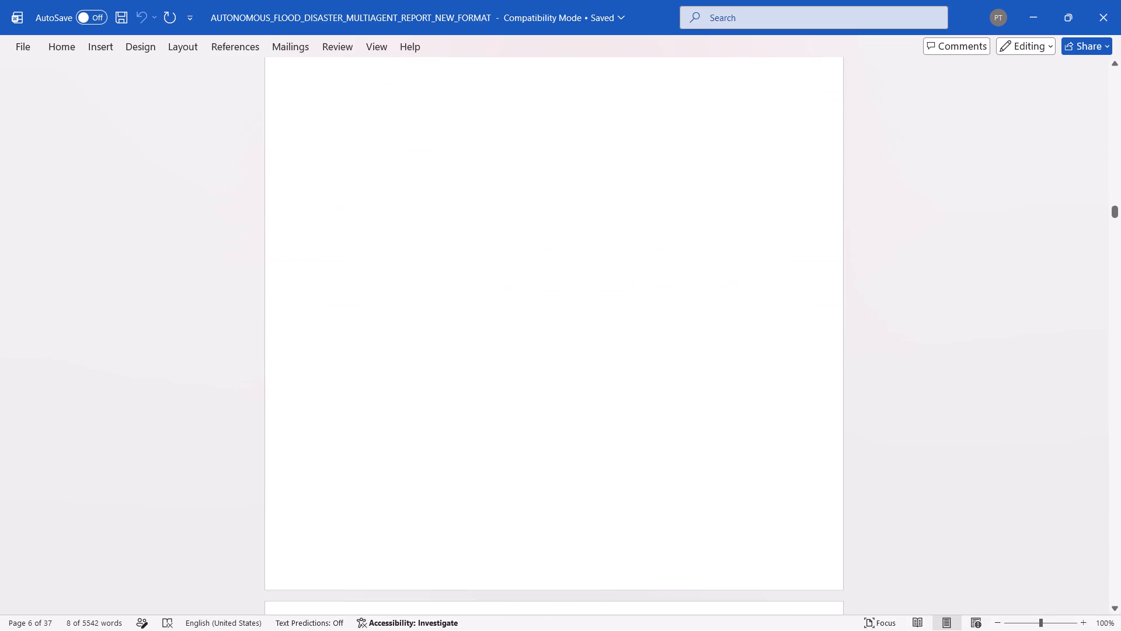
scroll(555, 342, "down", 7)
scroll(555, 344, "down", 20)
scroll(555, 344, "down", 6)
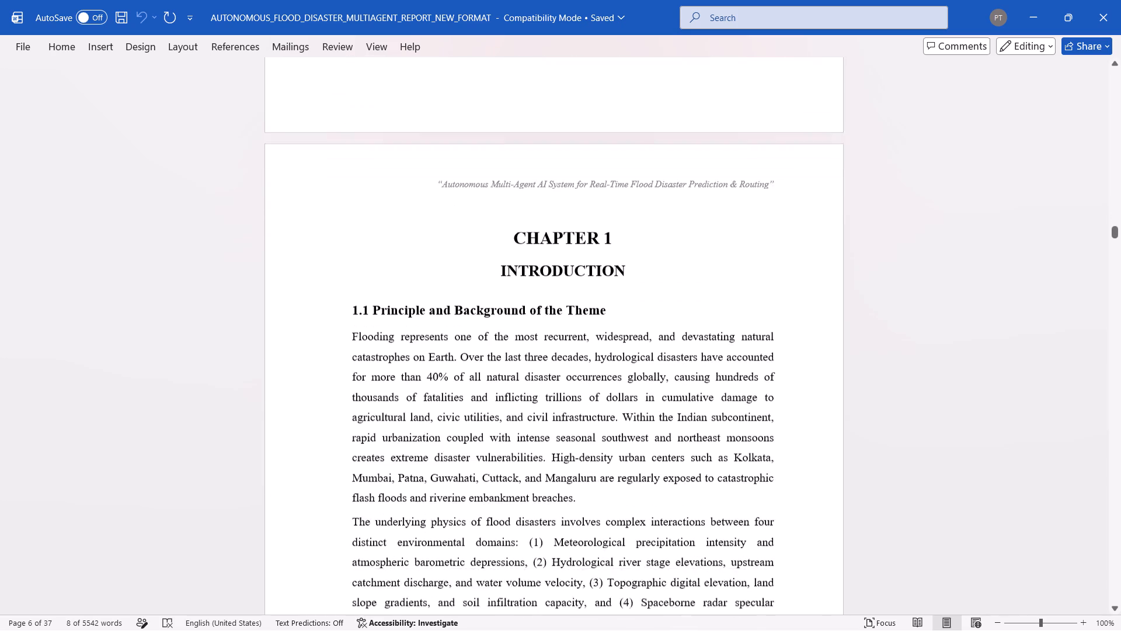
Examine Chapter 1, Introduction, from the background of the theme through the chapter-wise summary, up to the start of Chapter 2.
scroll(555, 344, "down", 2)
left_click_drag(555, 344, 535, 326)
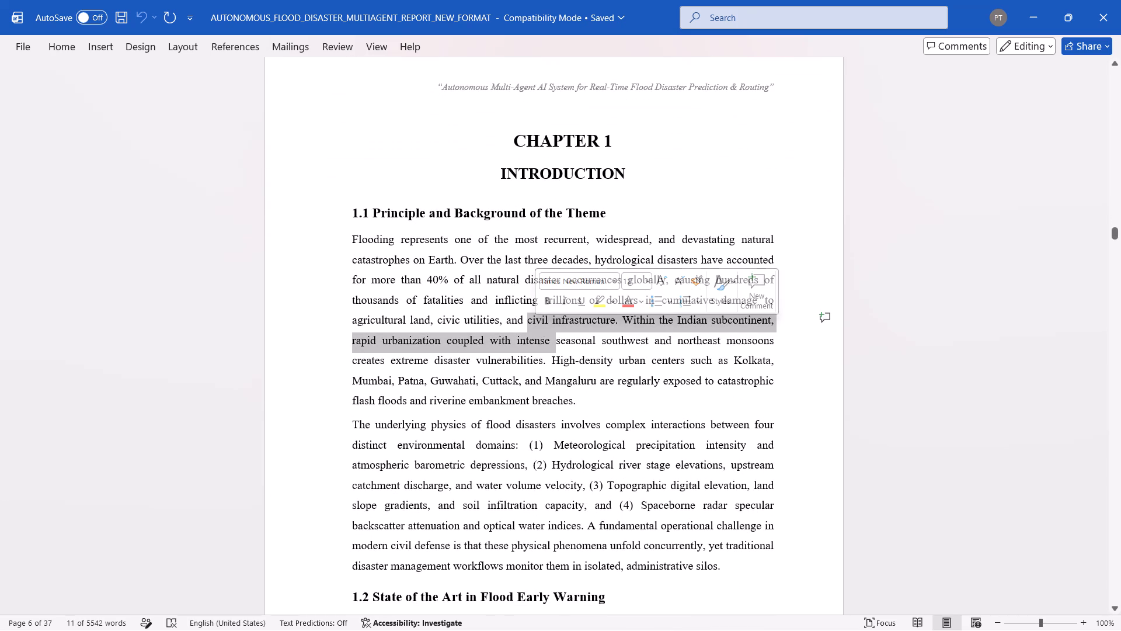
right_click(685, 318)
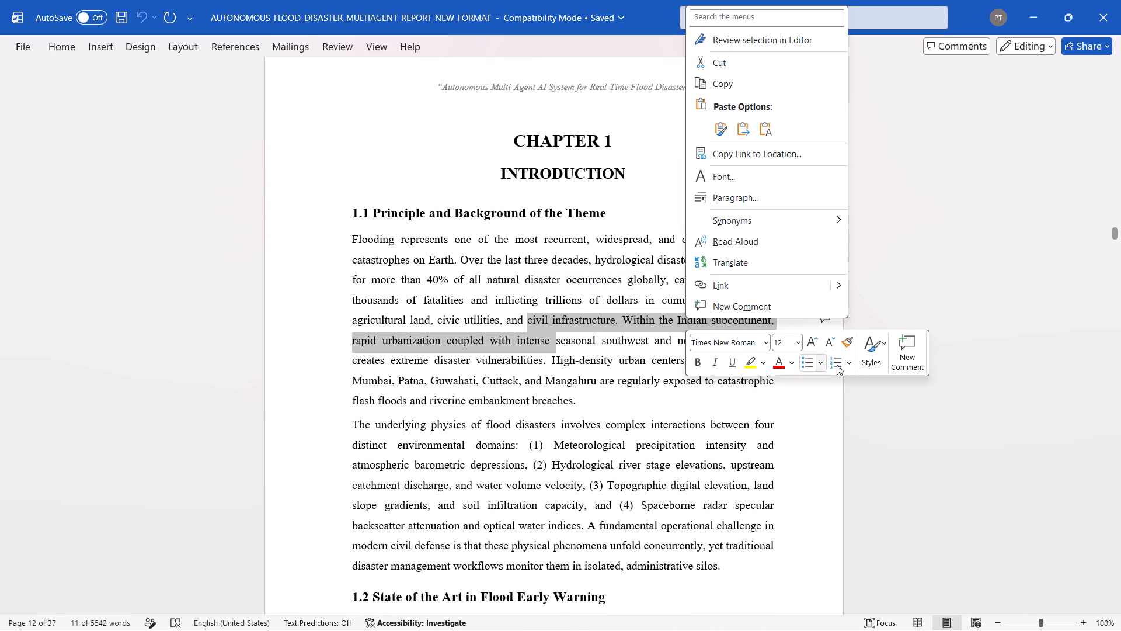
left_click(871, 423)
scroll(583, 358, "down", 8)
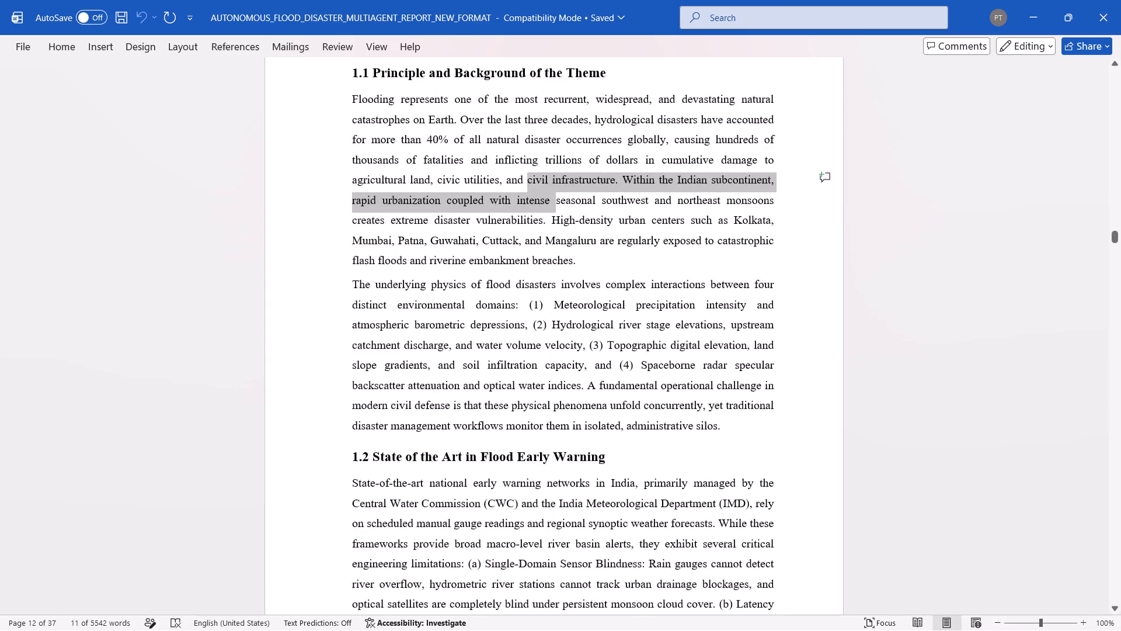
scroll(583, 358, "down", 3)
left_click(685, 165)
scroll(803, 318, "down", 19)
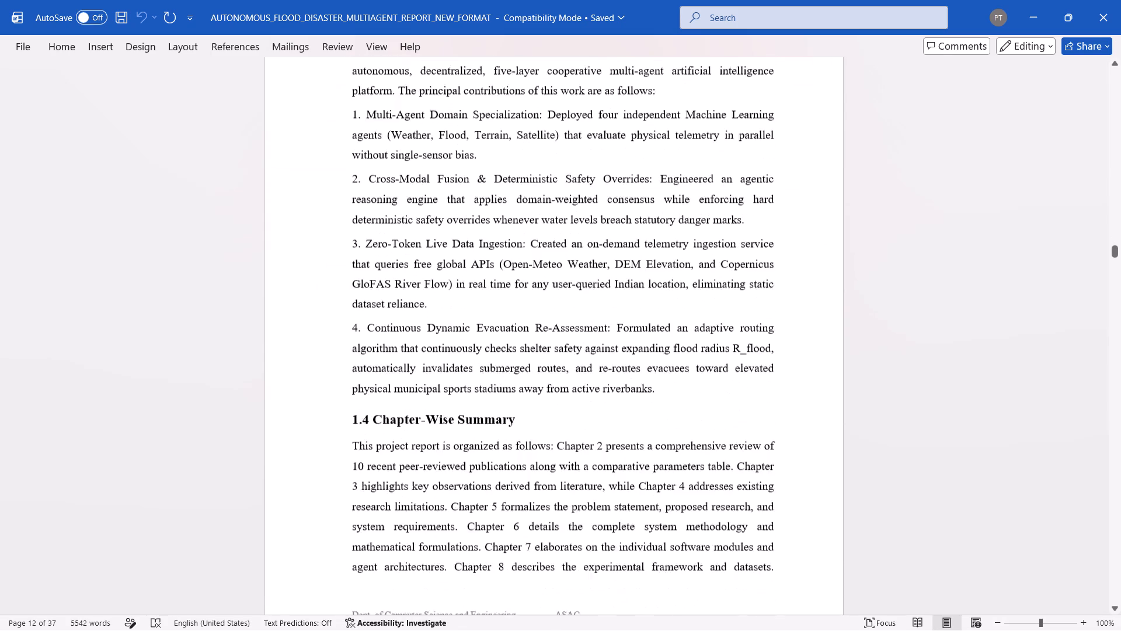
scroll(804, 319, "down", 15)
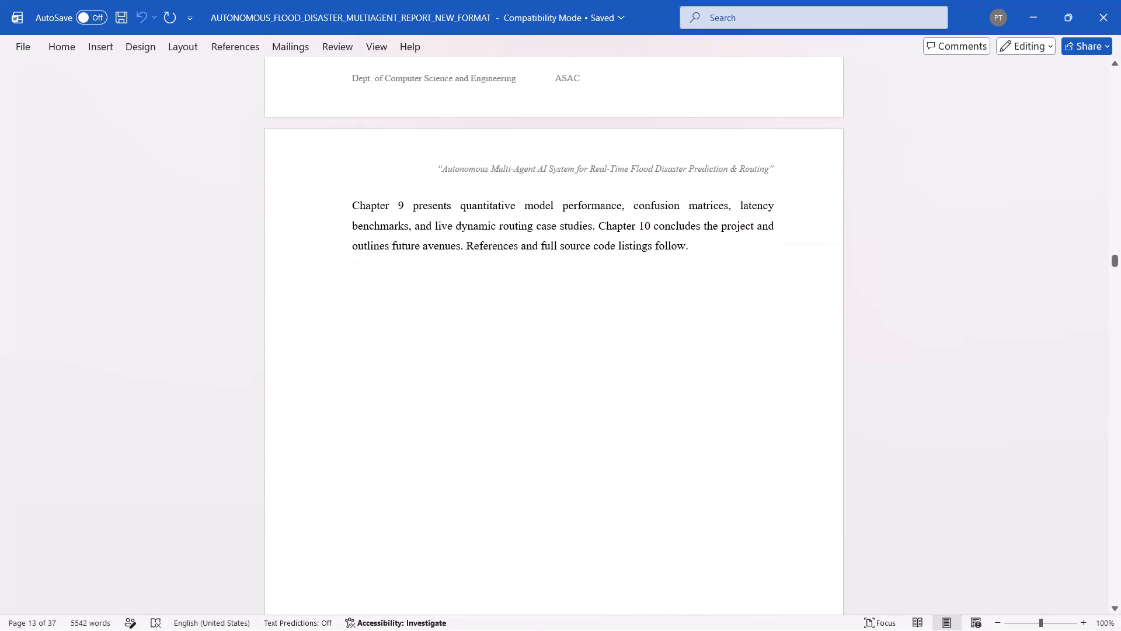
scroll(804, 319, "down", 19)
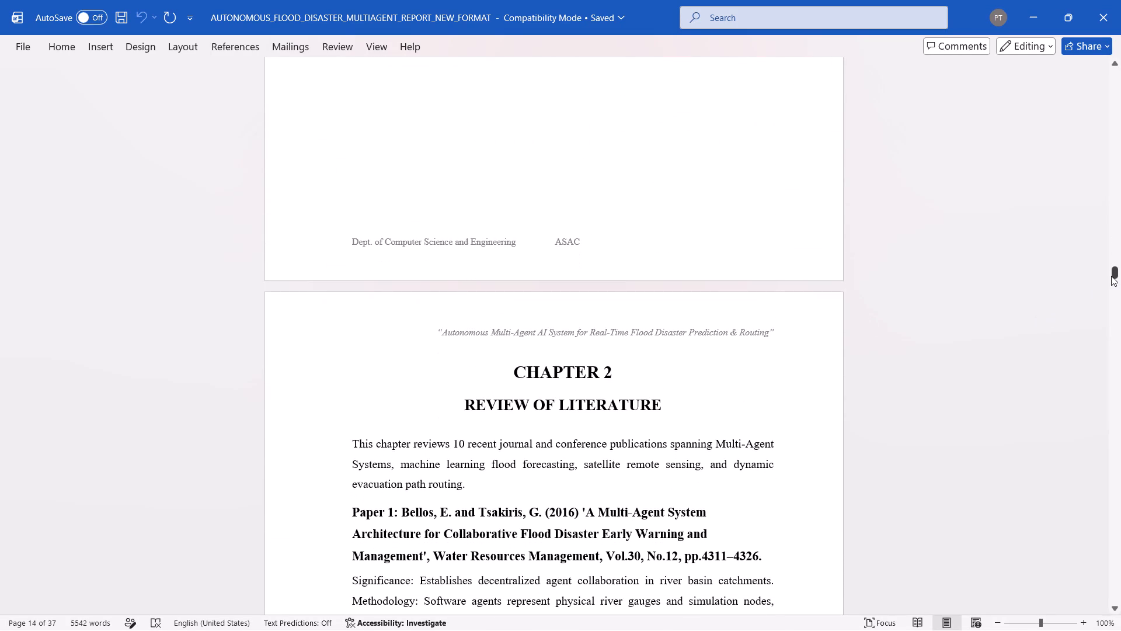
Skim the rest of the report, from the literature review and five-layer architecture chapters to the Appendix 3 source code.
left_click_drag(1112, 276, 1113, 327)
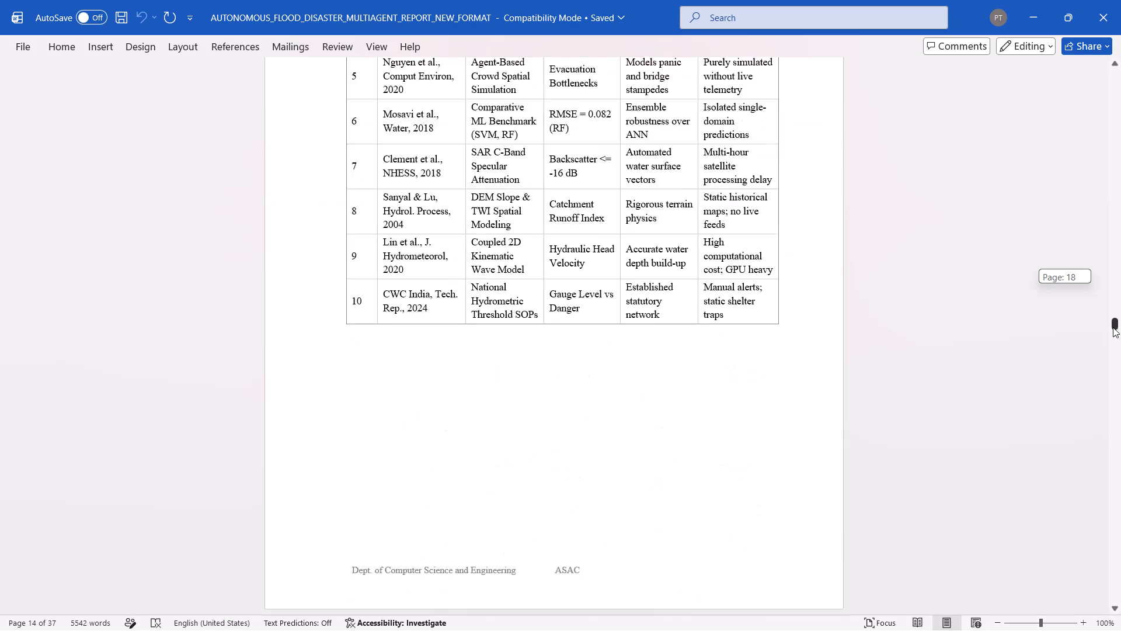
left_click_drag(1113, 327, 1120, 415)
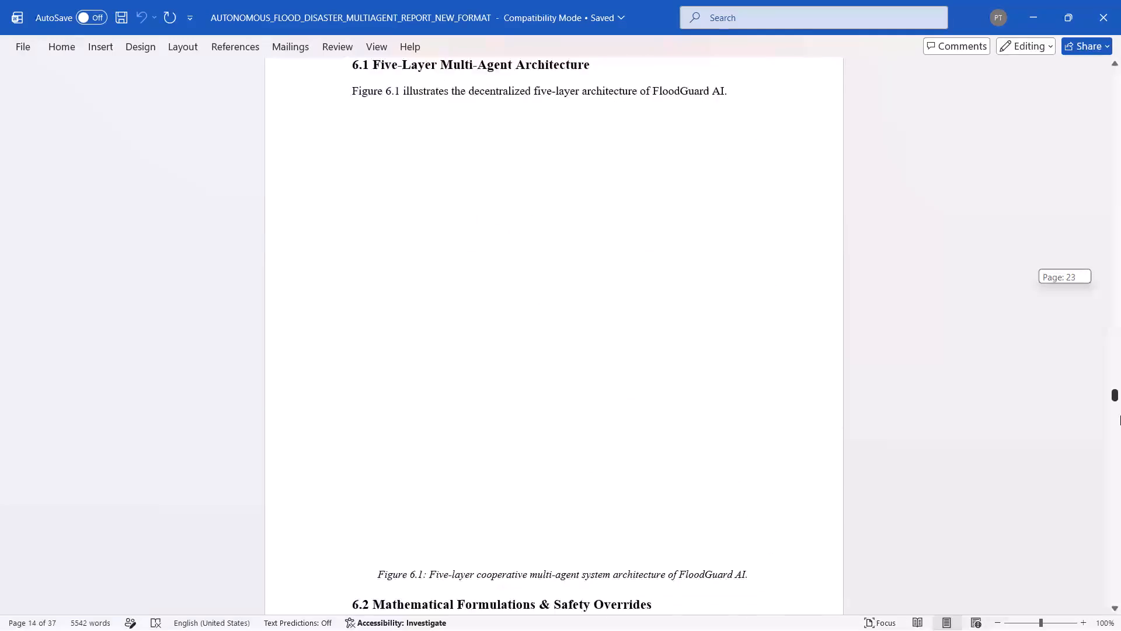
left_click_drag(1120, 415, 1120, 585)
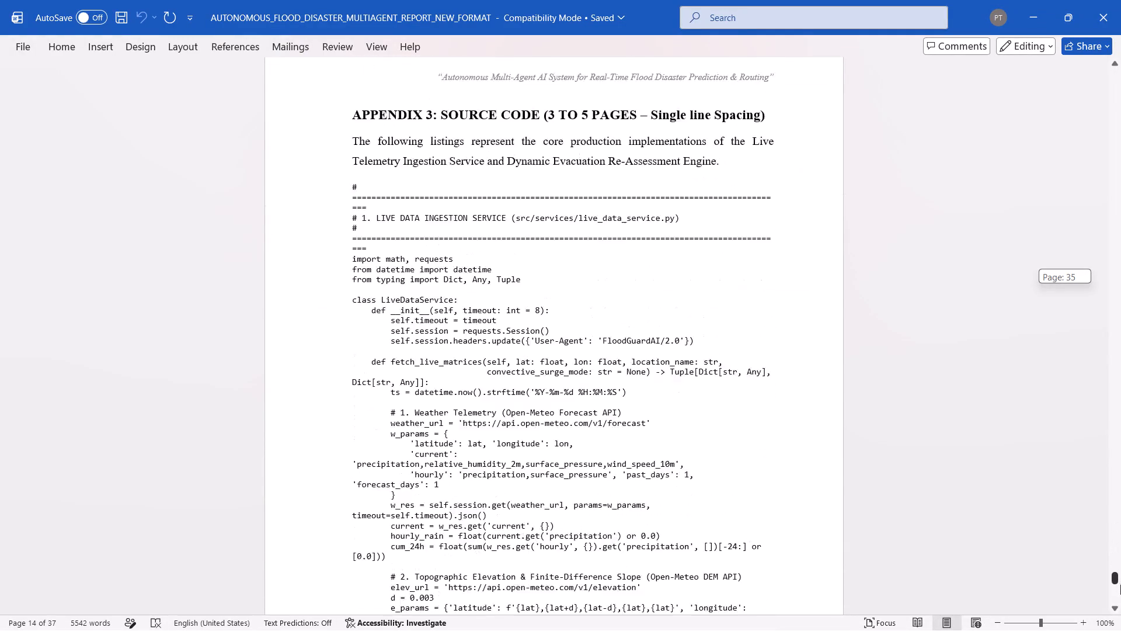
left_click_drag(1120, 585, 1120, 593)
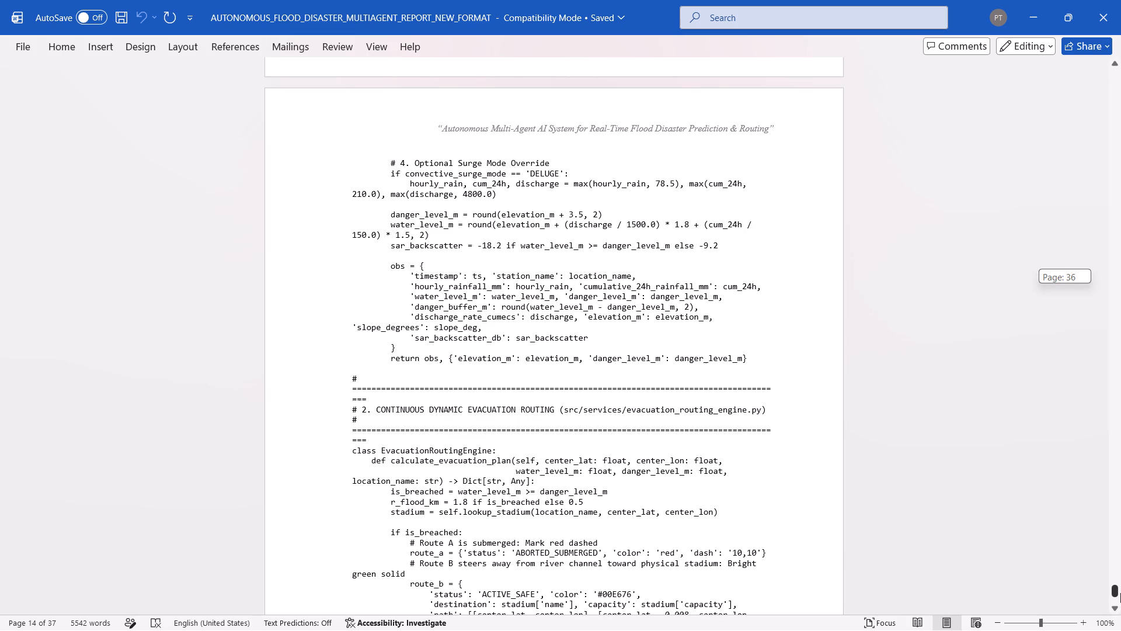
left_click_drag(1120, 593, 1120, 578)
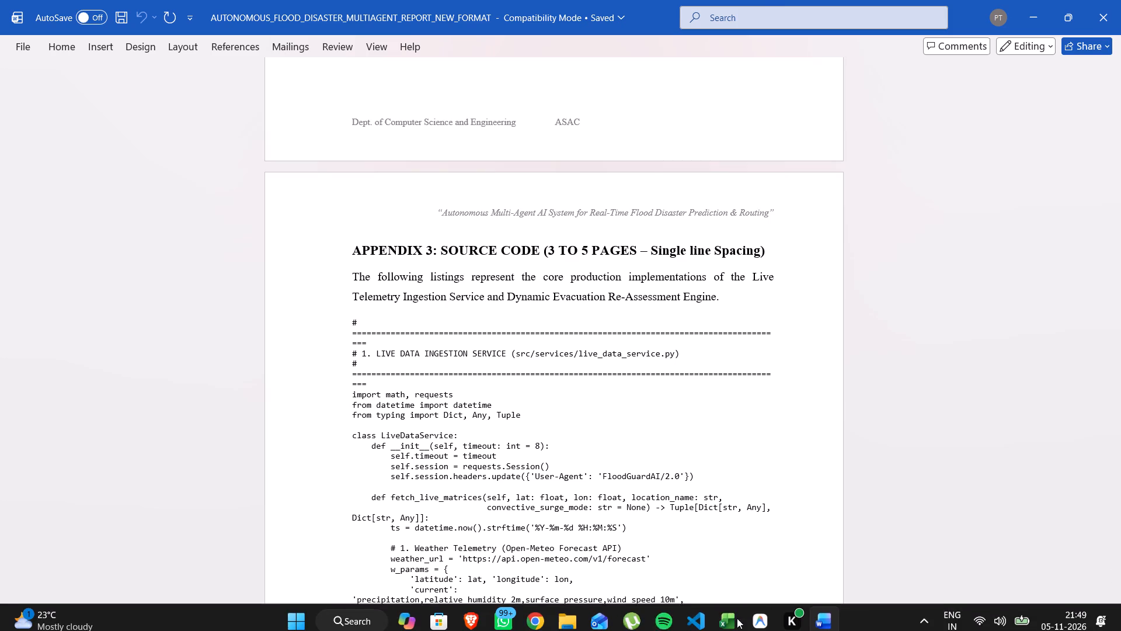
Switch to Chrome, bring up the Design_Project1234 folder in OneDrive and sign in to the Microsoft account.
left_click(539, 612)
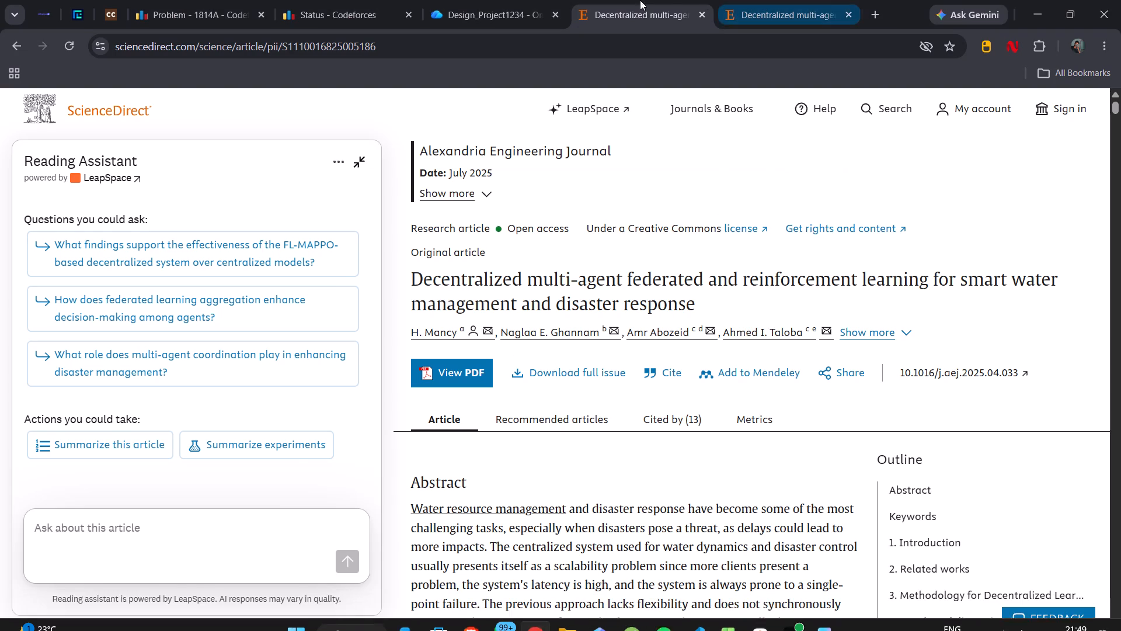
left_click(532, 0)
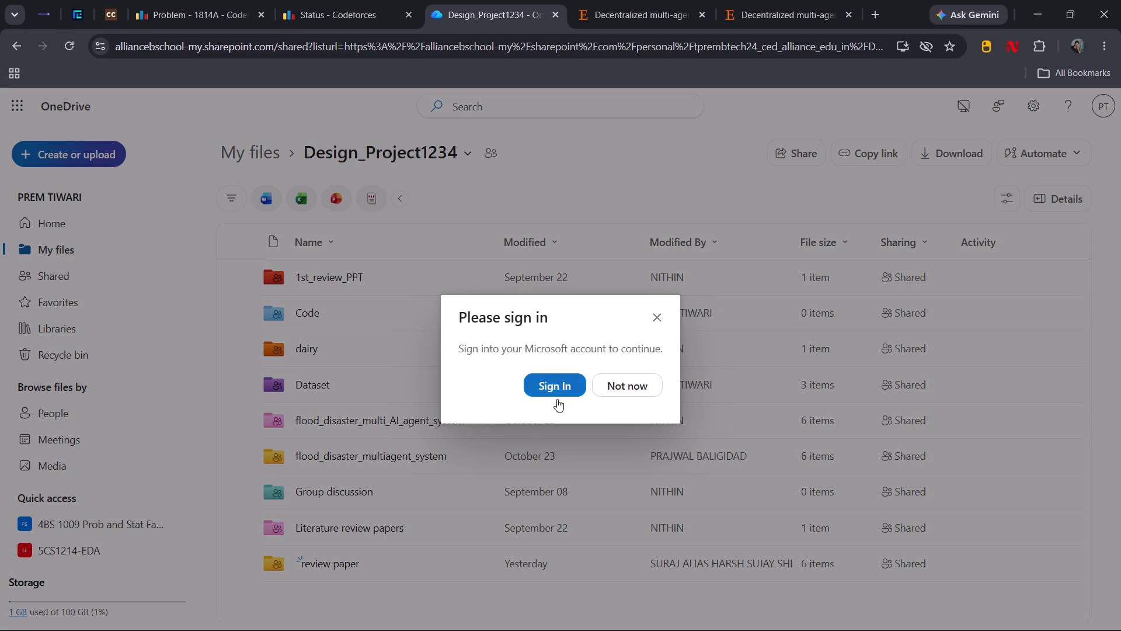
left_click(550, 383)
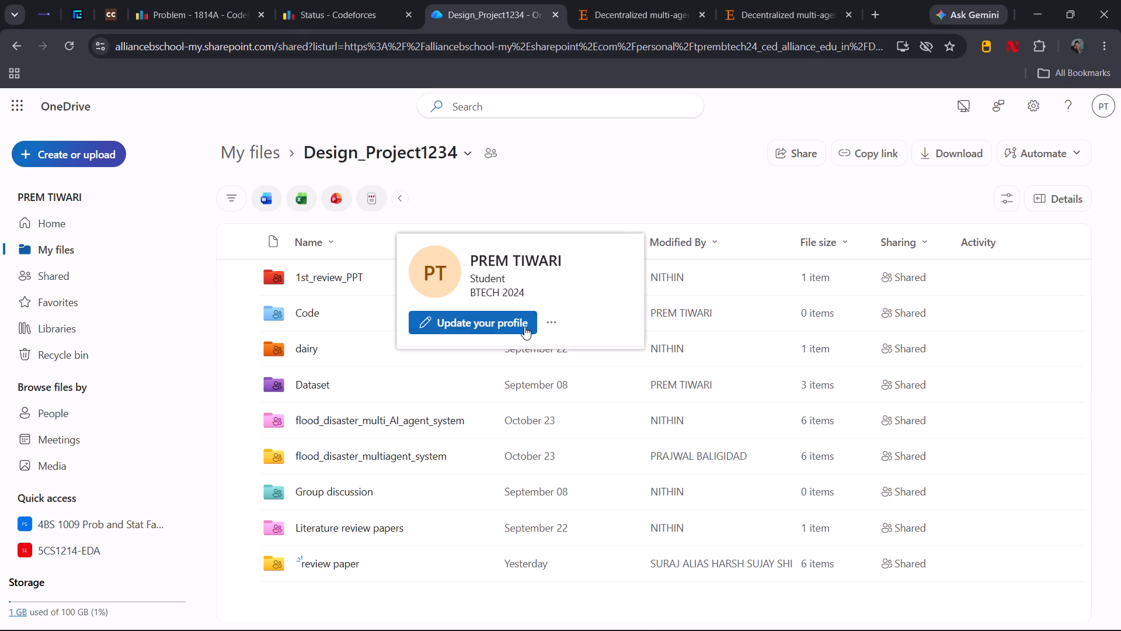
left_click(617, 179)
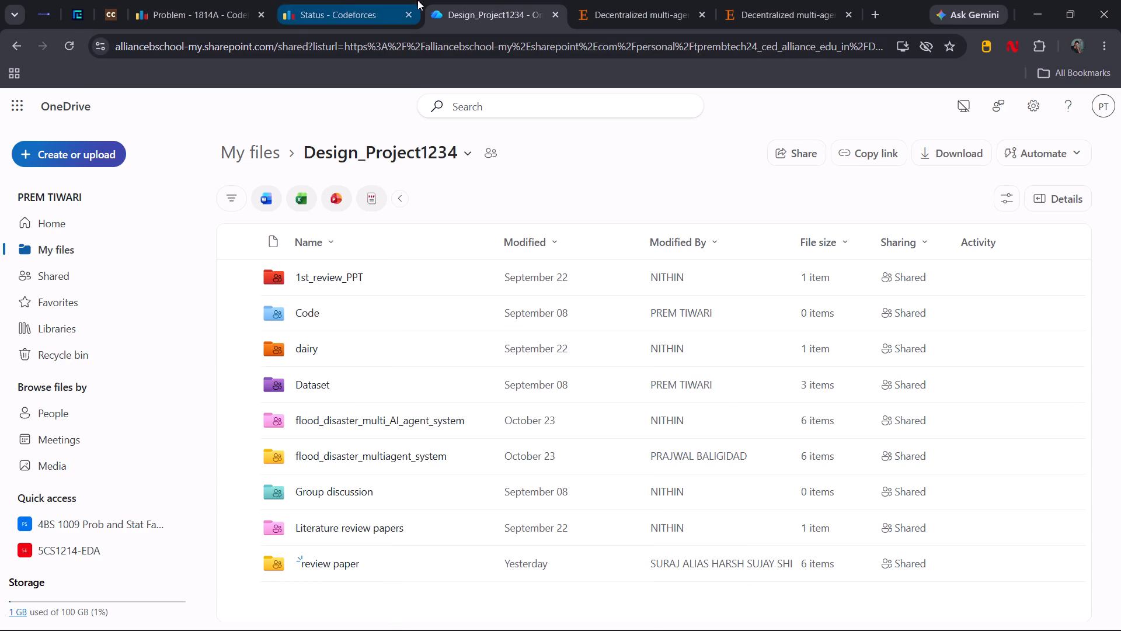
Switch to Word, return to the report's title page, and check the title's font size and the rest of the page.
left_click(811, 613)
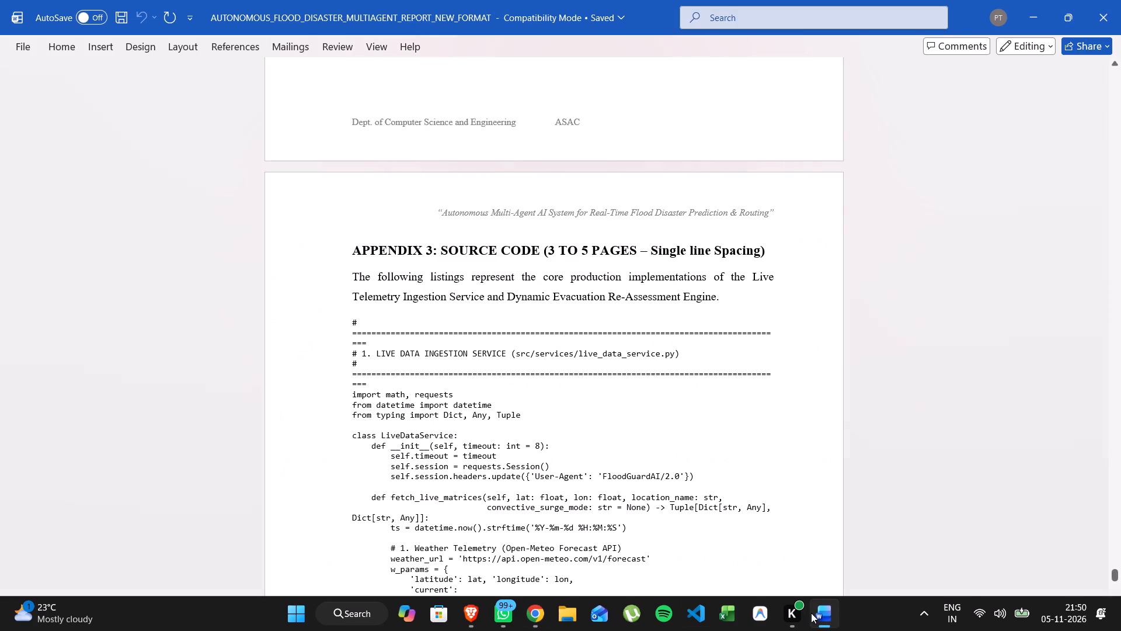
scroll(594, 397, "down", 6)
scroll(594, 397, "up", 16)
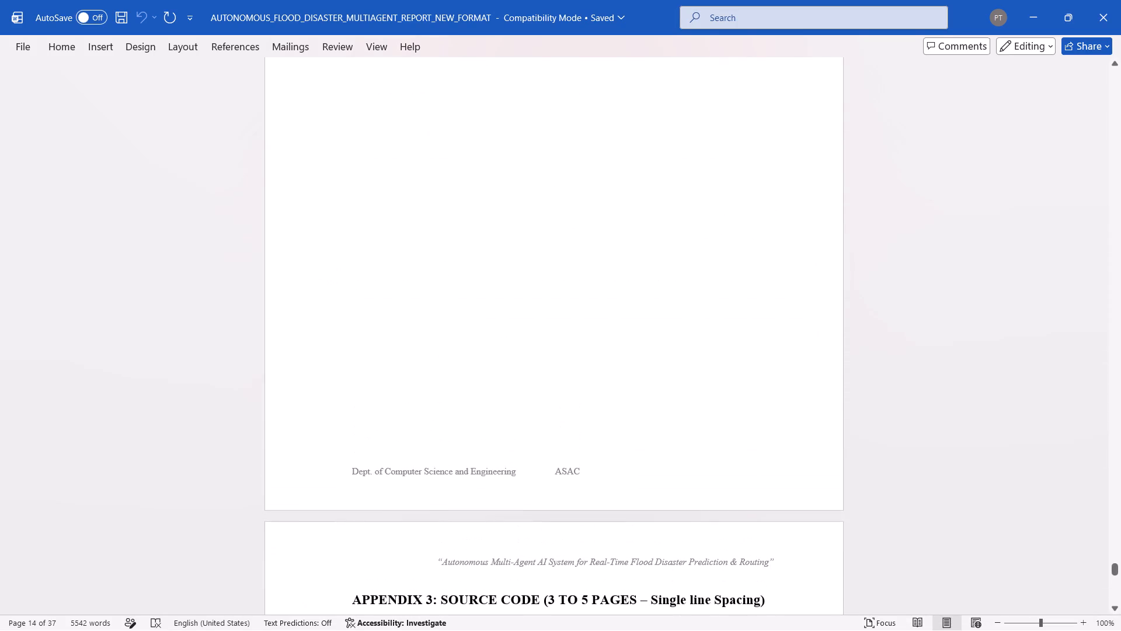
left_click_drag(1118, 568, 1119, 21)
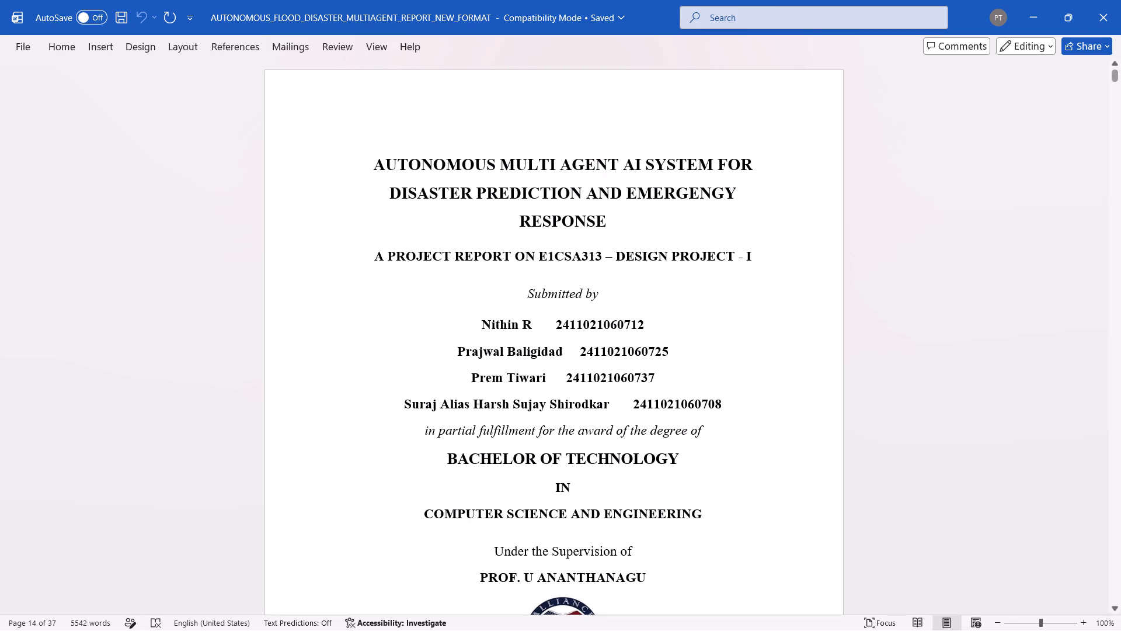
left_click_drag(756, 258, 596, 212)
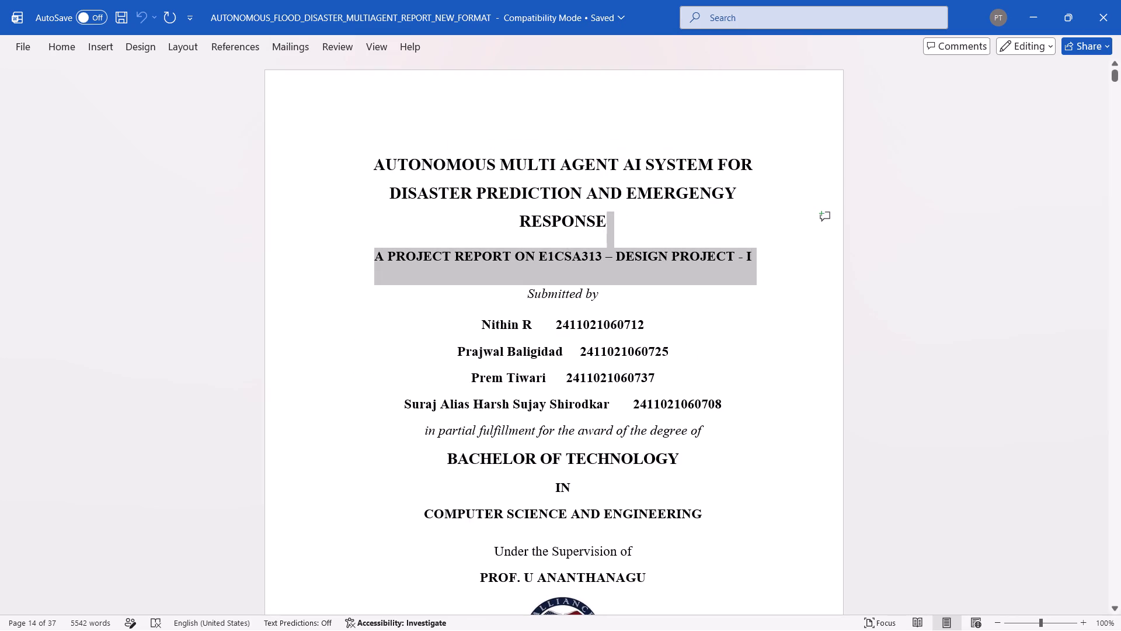
left_click_drag(596, 212, 548, 172)
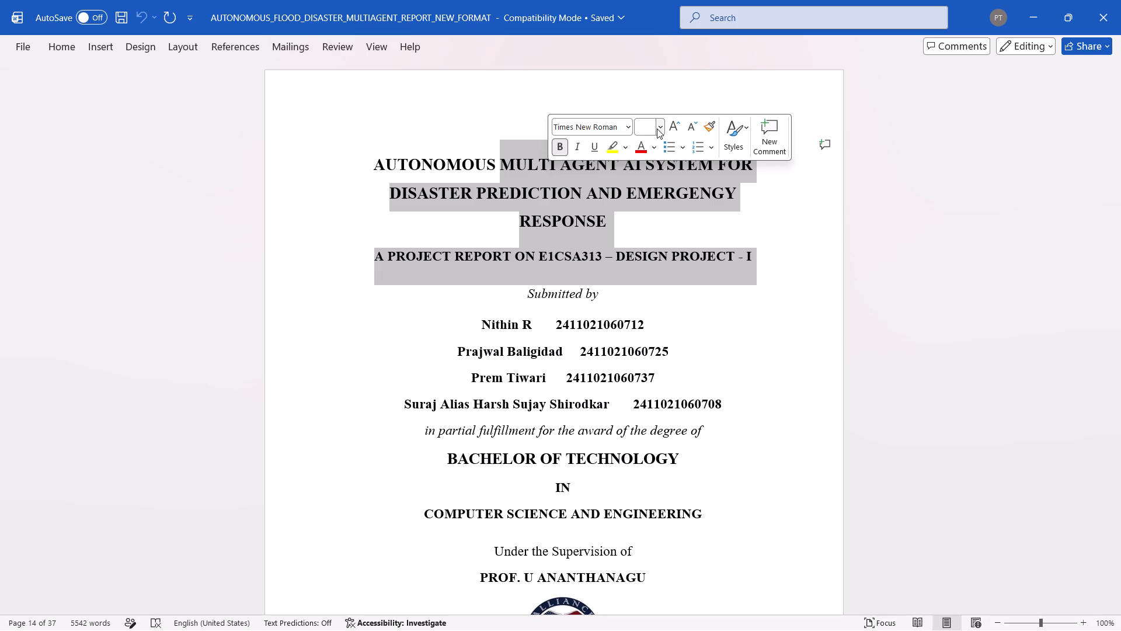
left_click(652, 127)
left_click(730, 238)
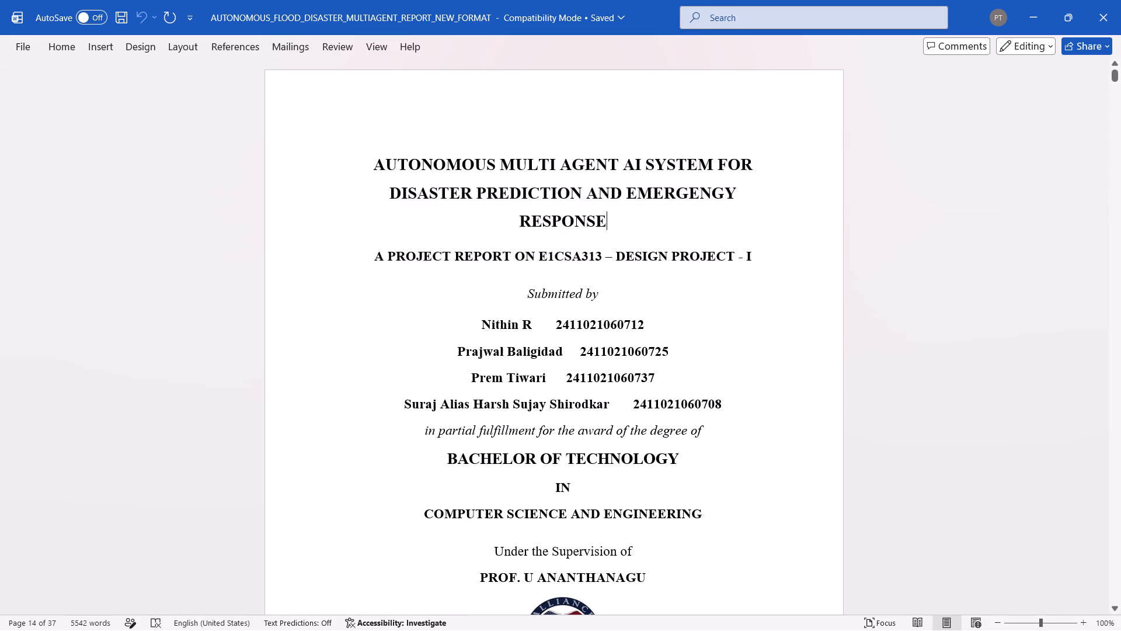
scroll(675, 348, "down", 11)
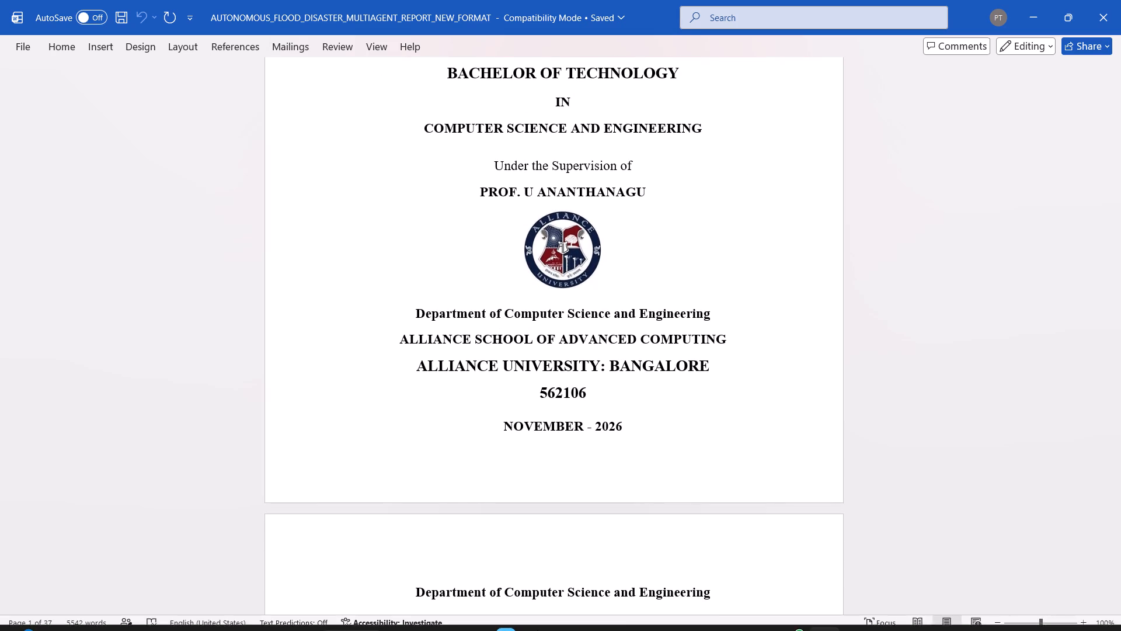
Switch to Chrome, refresh the Design_Project1234 folder listing, and check the Group discussion subfolder.
left_click(541, 618)
scroll(371, 356, "down", 7)
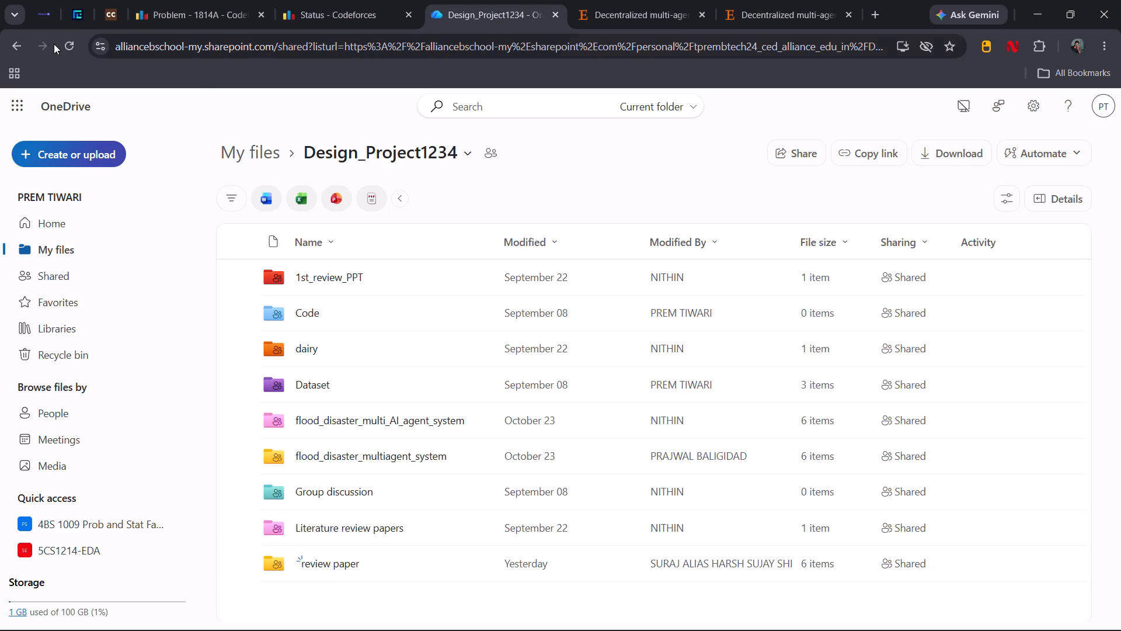
left_click(86, 51)
left_click(76, 50)
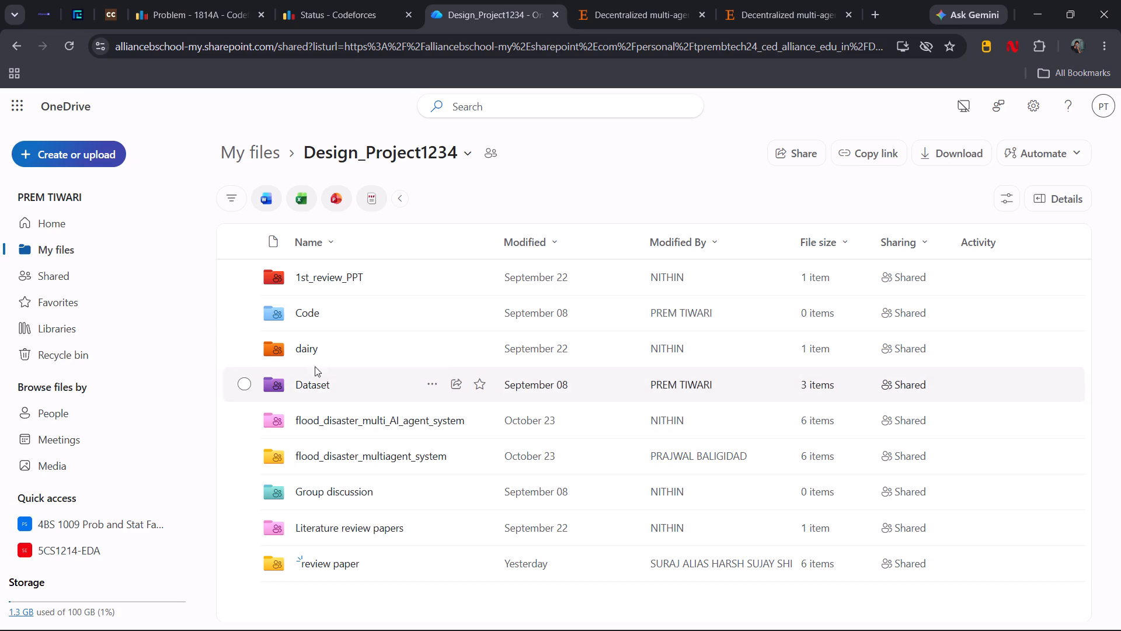
scroll(367, 494, "down", 6)
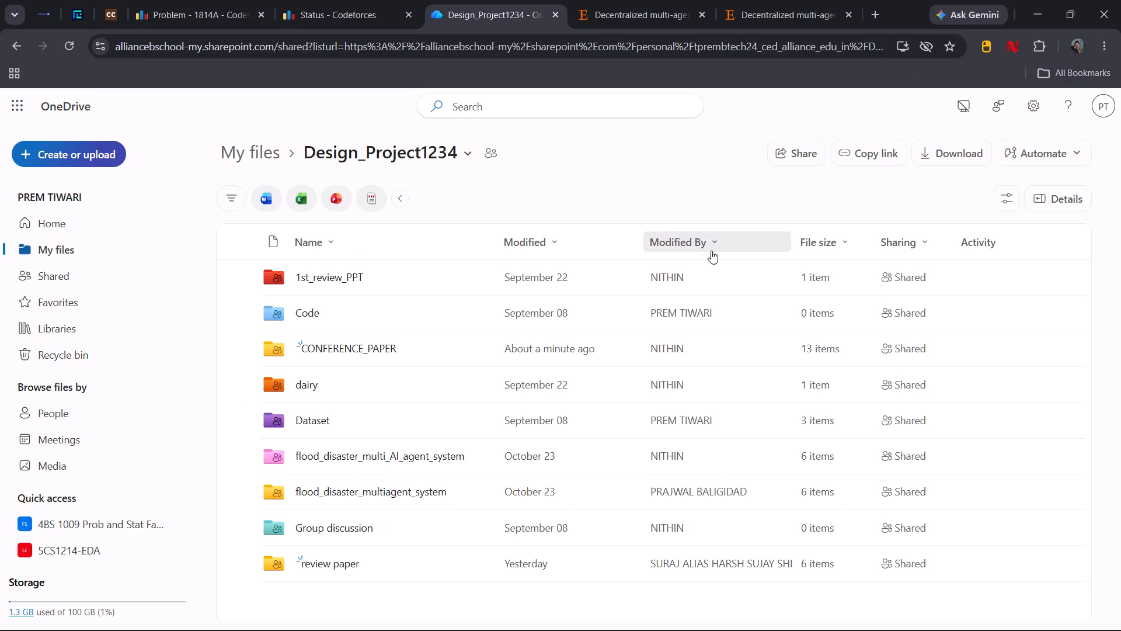
left_click(360, 533)
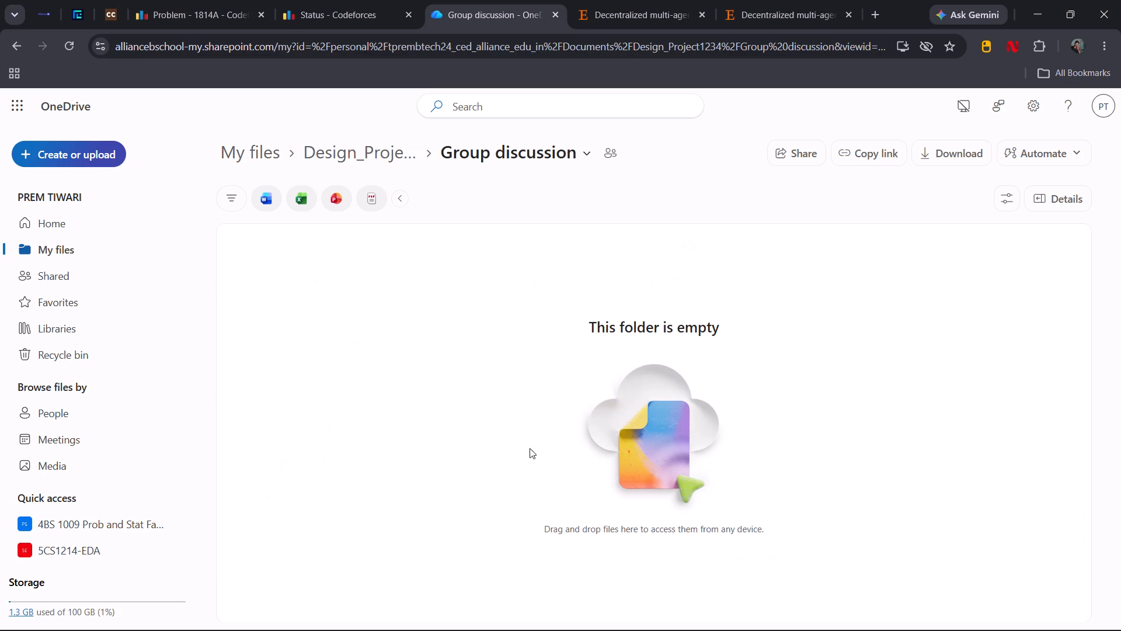
left_click(13, 53)
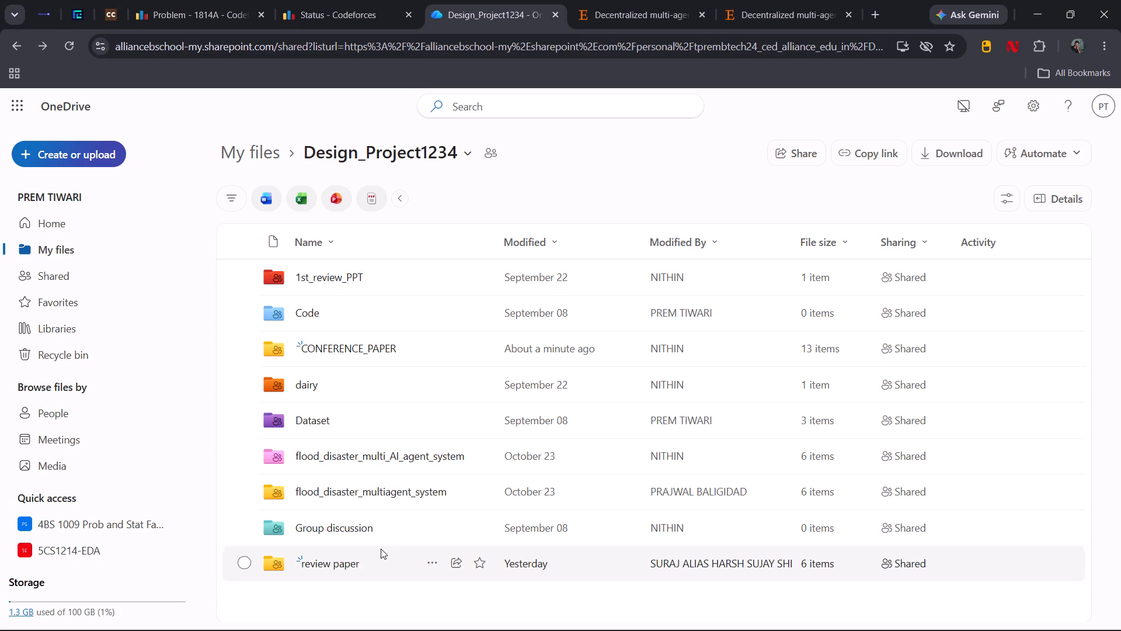
left_click(68, 51)
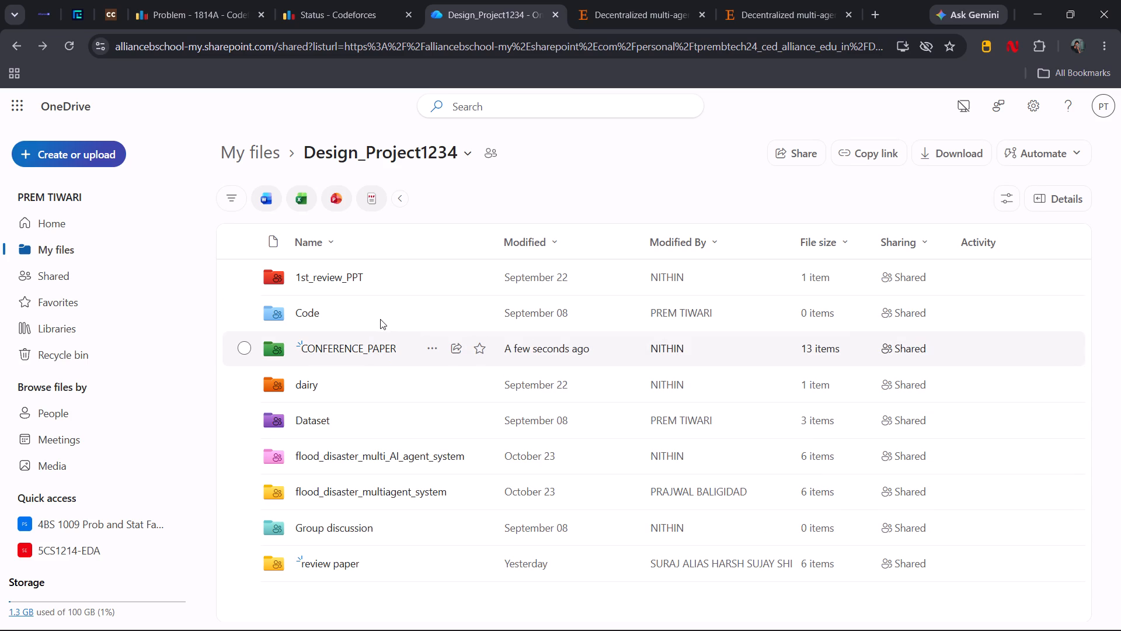
Open the CONFERENCE_PAPER folder and look through its list of PDF files.
left_click(370, 349)
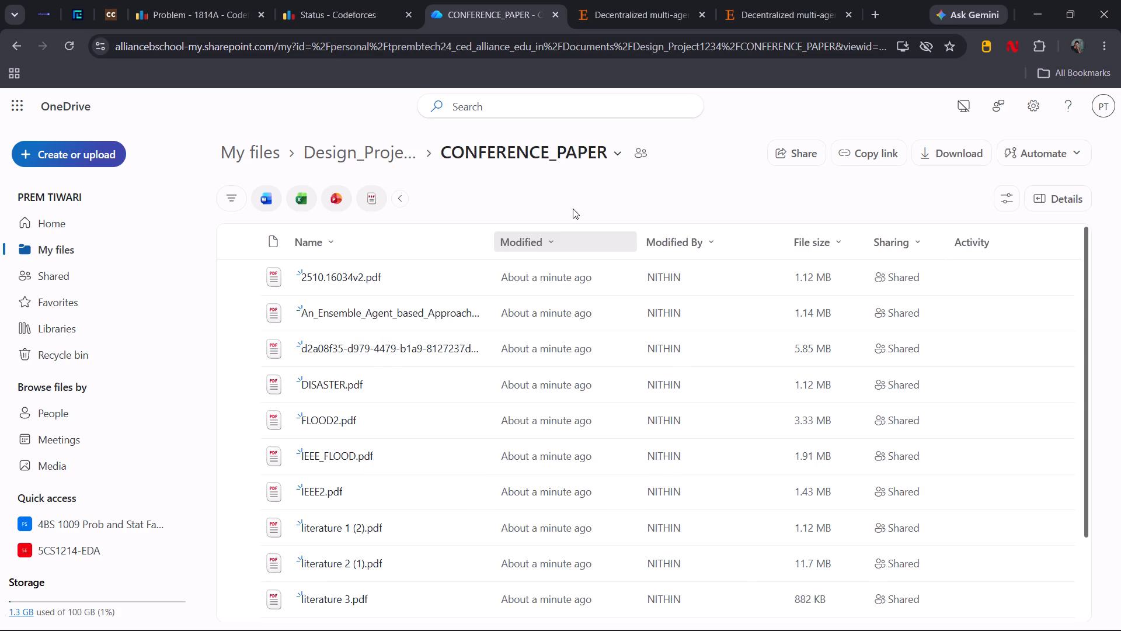
scroll(385, 351, "down", 10)
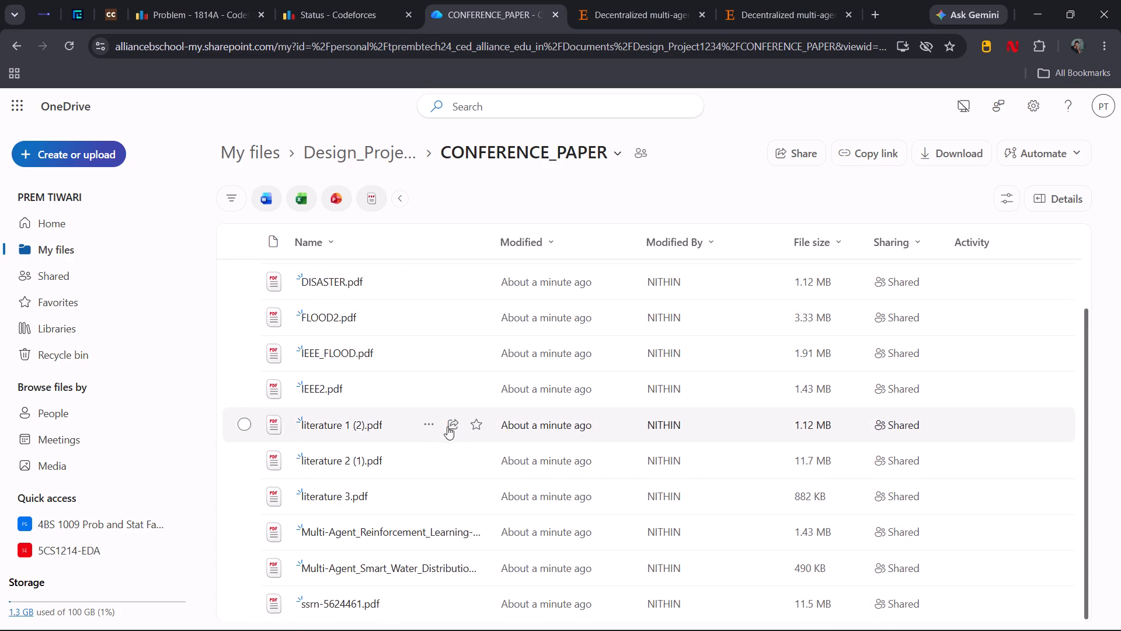
scroll(410, 477, "up", 4)
scroll(288, 329, "up", 4)
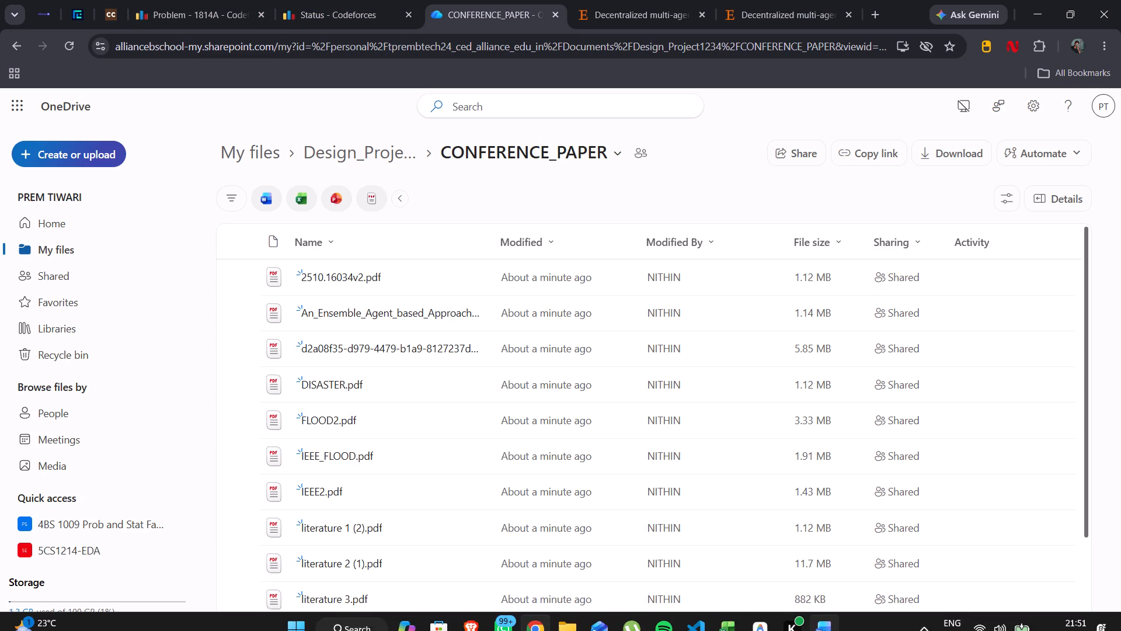
Switch to Word and check the font sizes of the certificate page's heading and the Head of the Department's name.
left_click(826, 618)
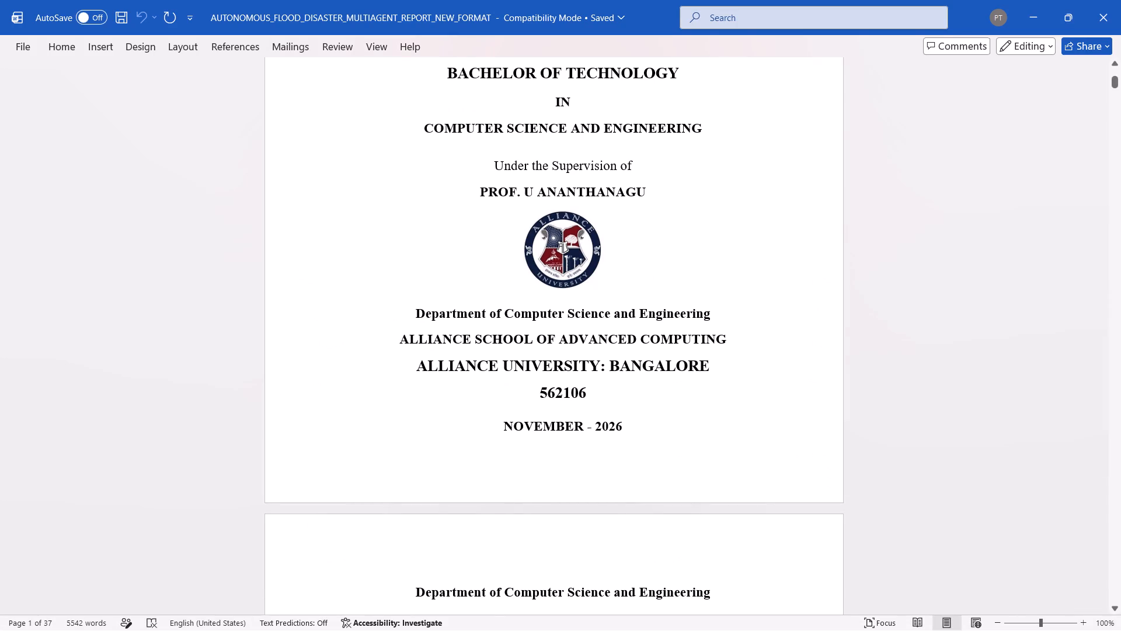
scroll(605, 314, "down", 2)
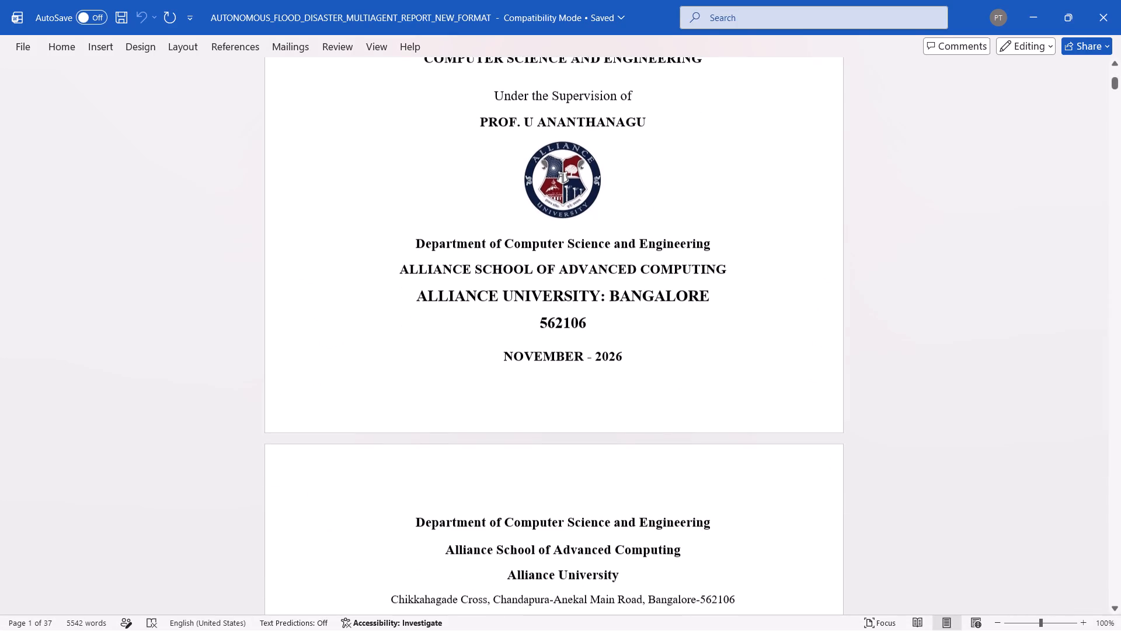
scroll(605, 314, "down", 4)
scroll(636, 389, "down", 3)
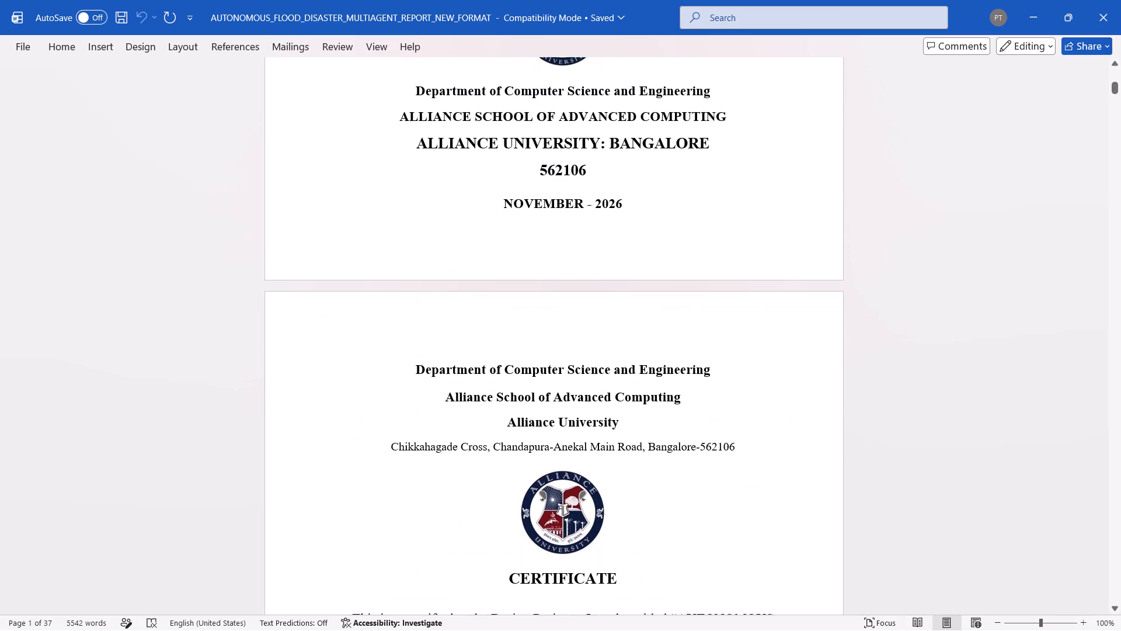
scroll(635, 394, "down", 9)
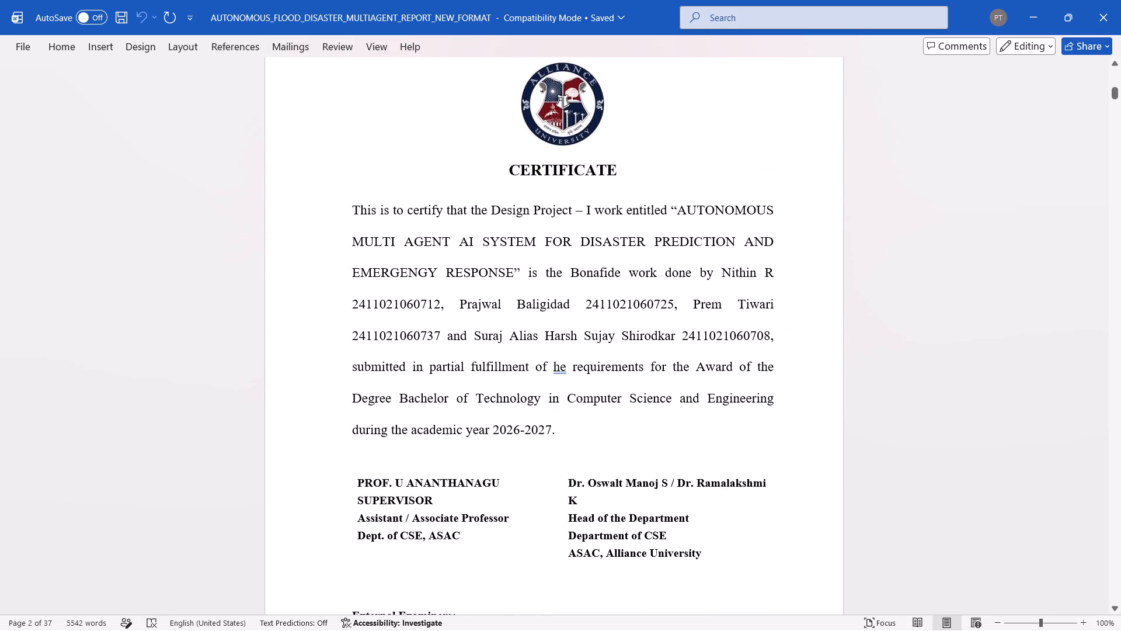
left_click_drag(637, 174, 495, 170)
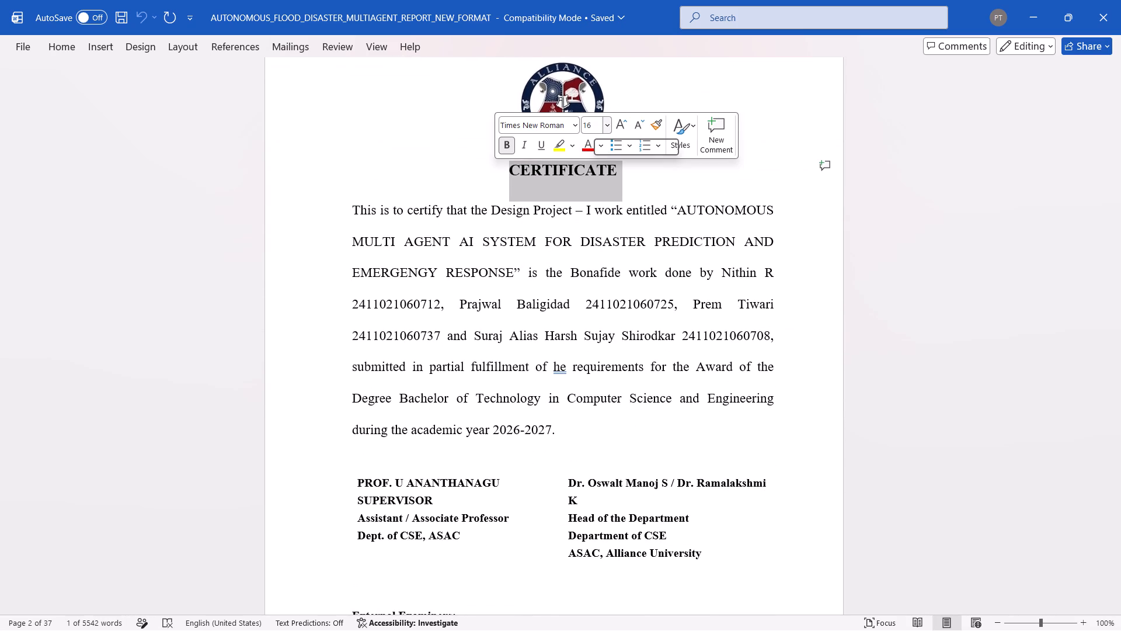
left_click(594, 124)
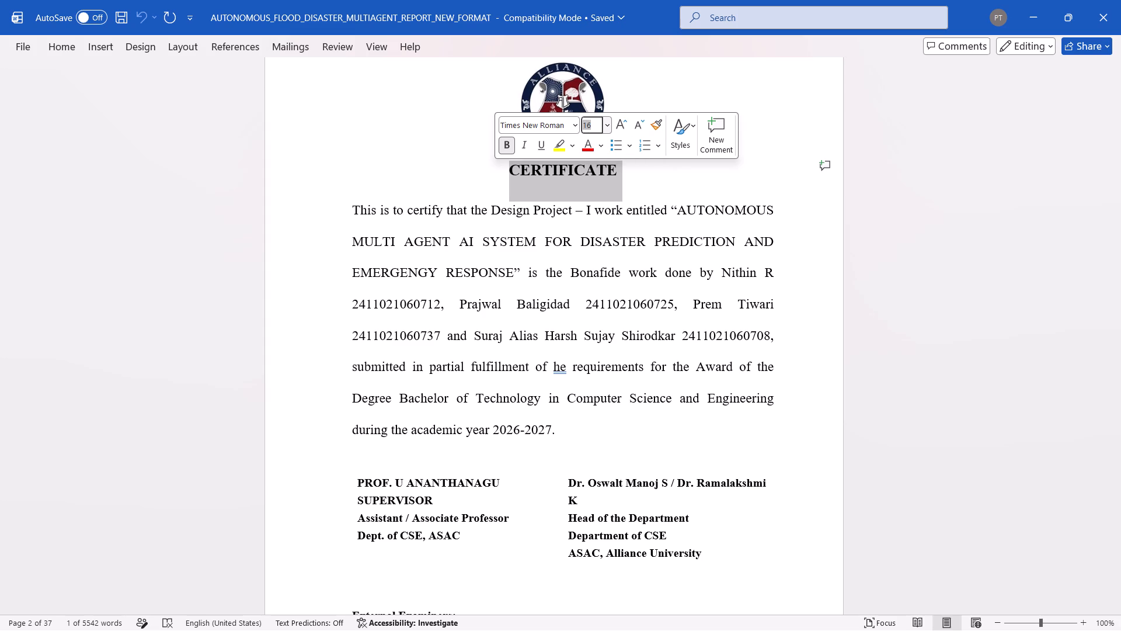
left_click(768, 268)
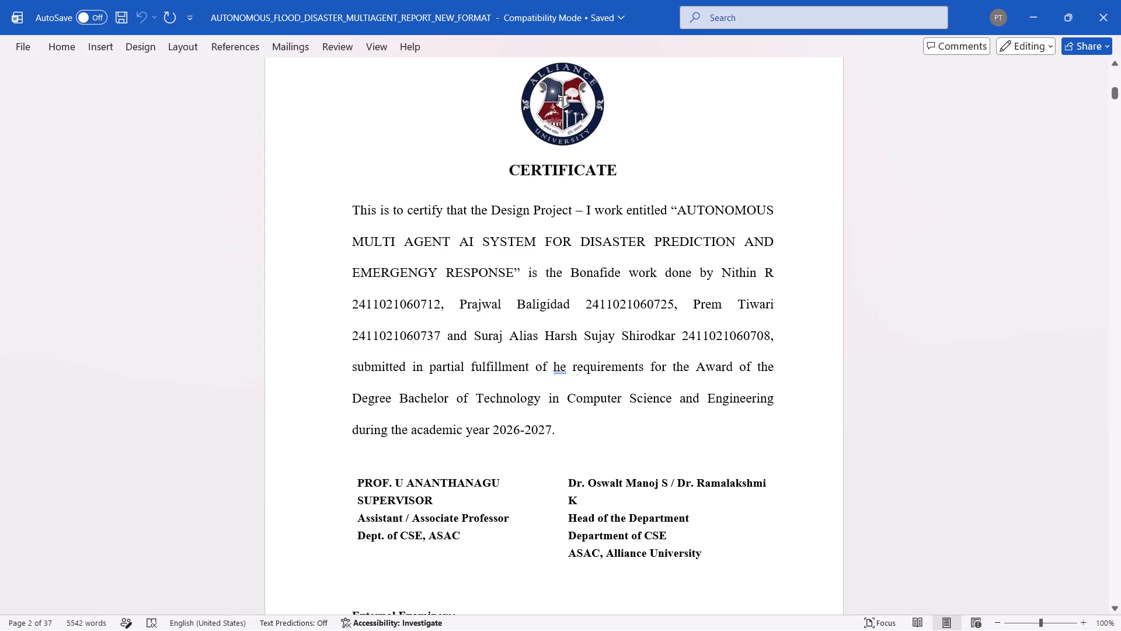
left_click_drag(748, 488, 699, 485)
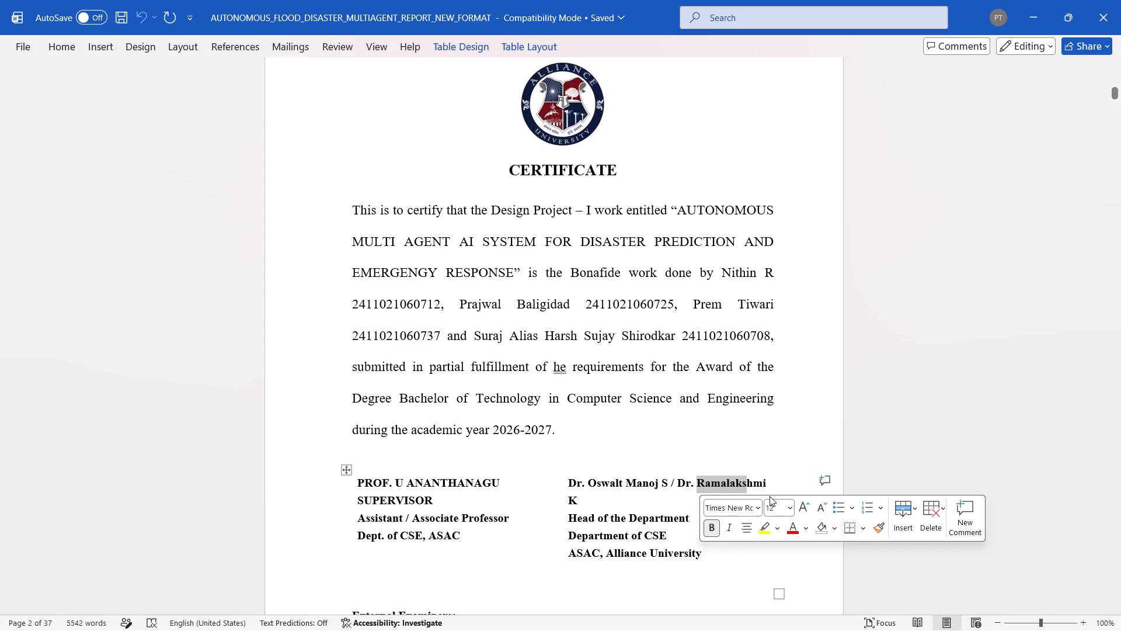
left_click(753, 444)
Set the font size of the certificate's body paragraph to 12.
left_click_drag(569, 432, 419, 278)
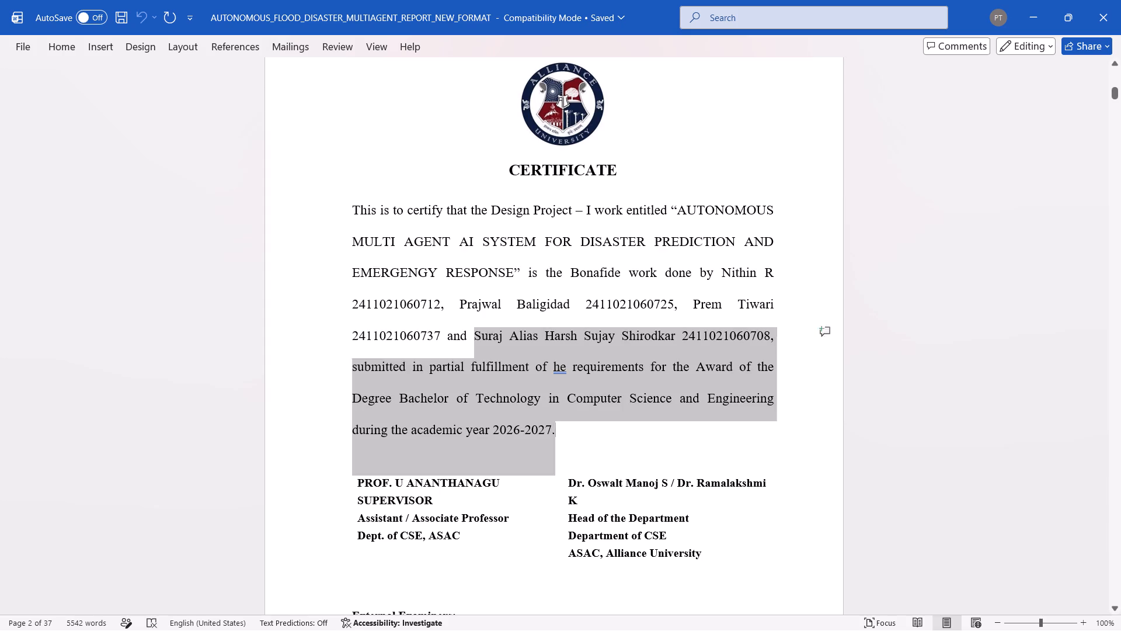
left_click_drag(419, 278, 342, 213)
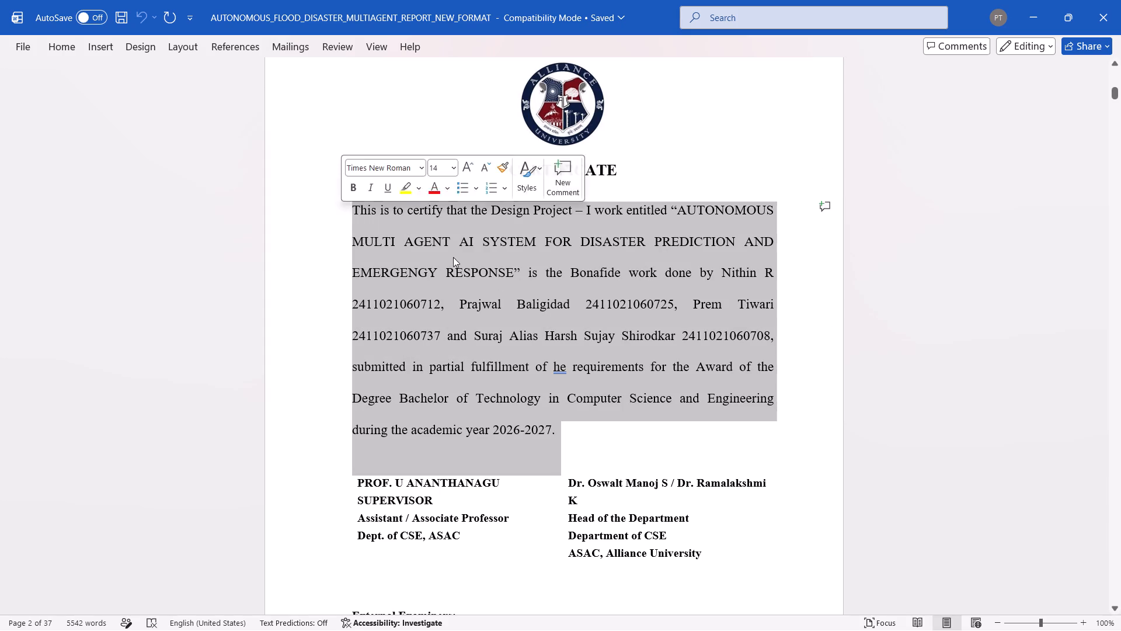
right_click(459, 226)
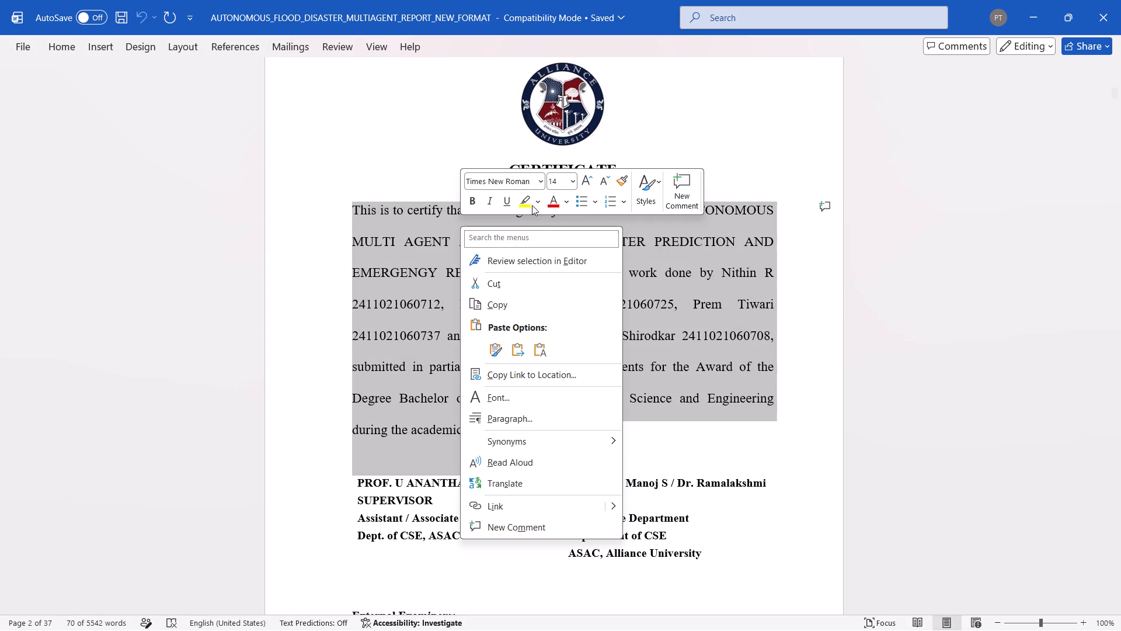
left_click(558, 180)
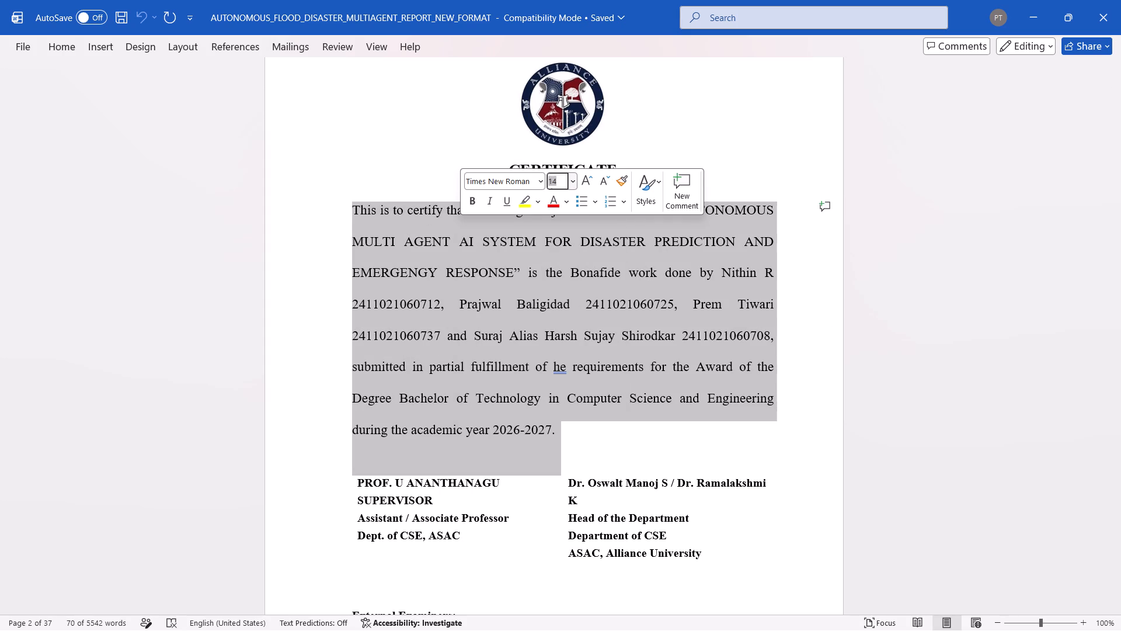
type("12")
key("Return")
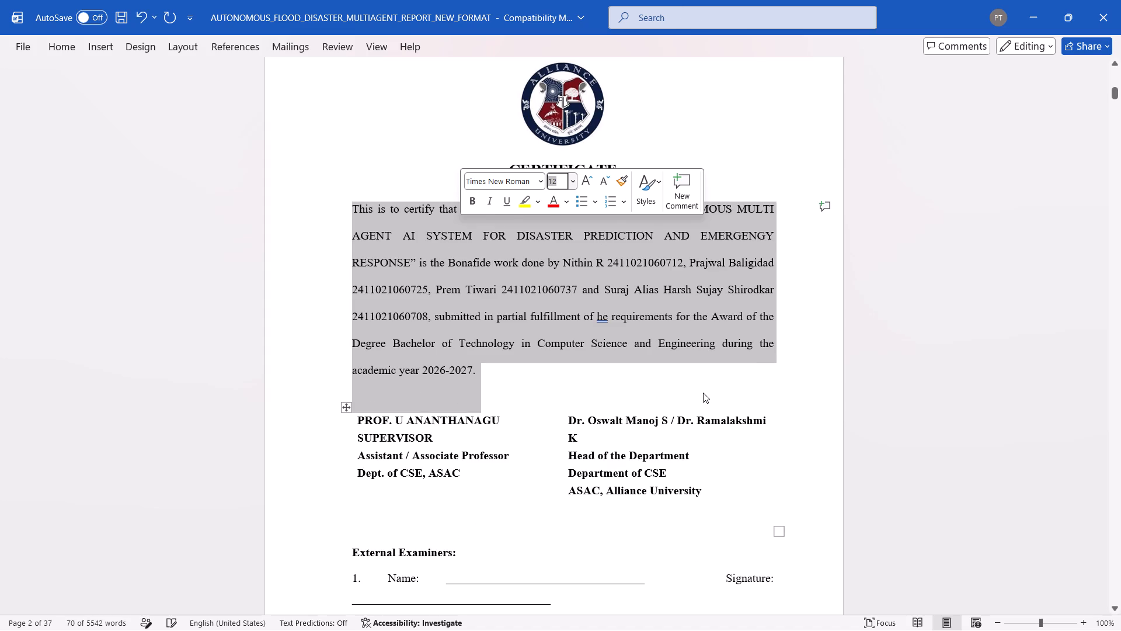
left_click(639, 373)
Set the font size of the CERTIFICATE heading to 14.
scroll(667, 363, "up", 9)
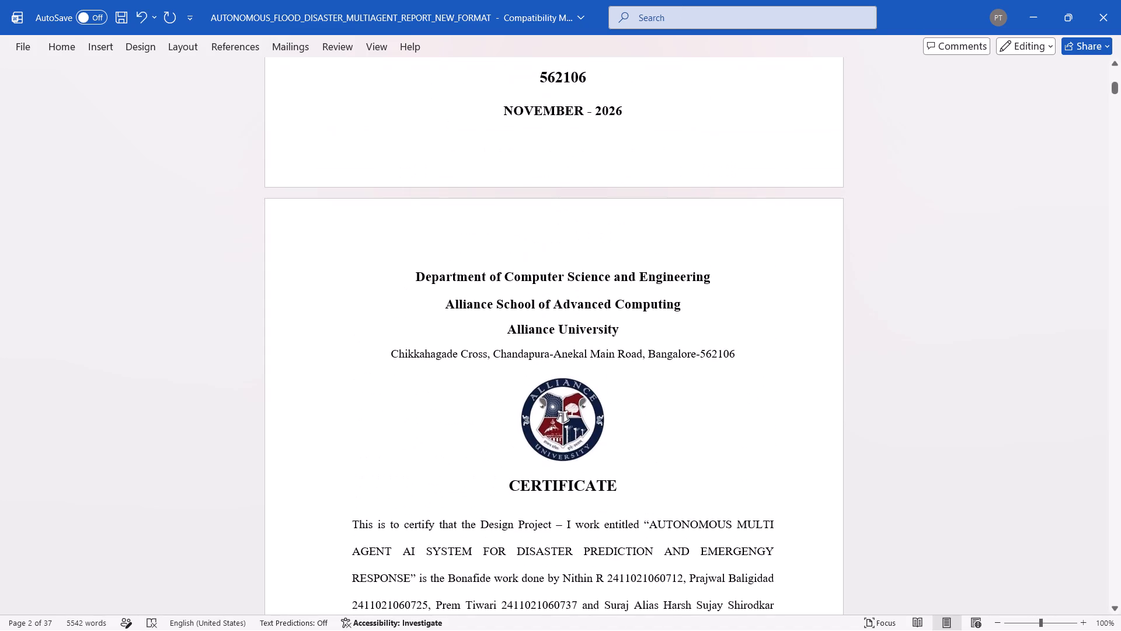
left_click_drag(626, 477, 482, 488)
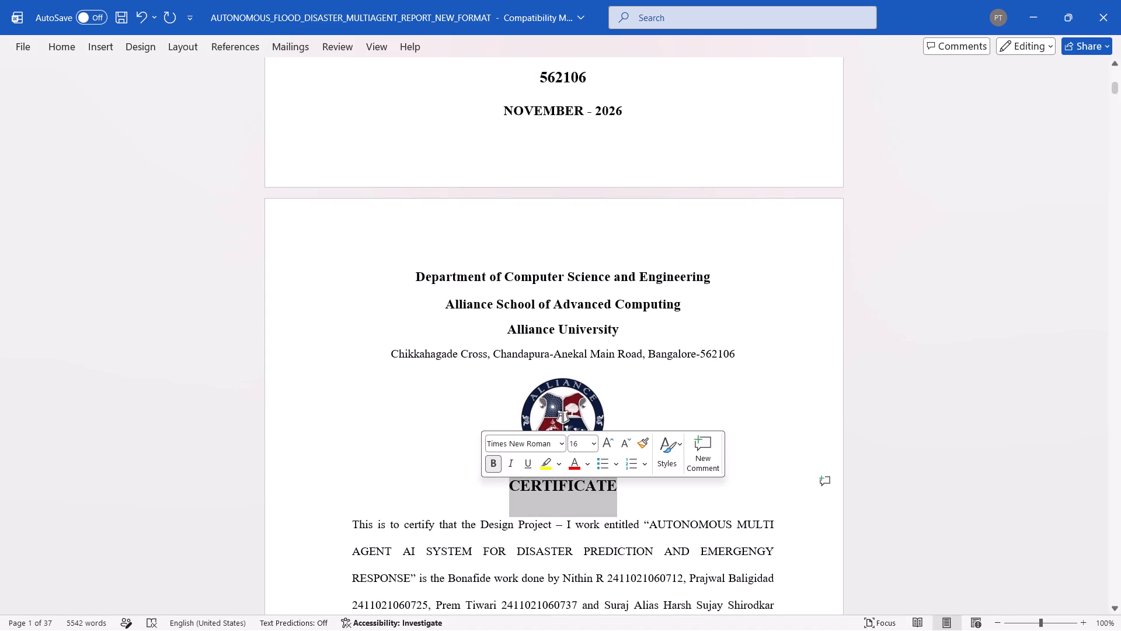
left_click(581, 441)
type("14")
key("Return")
left_click(732, 408)
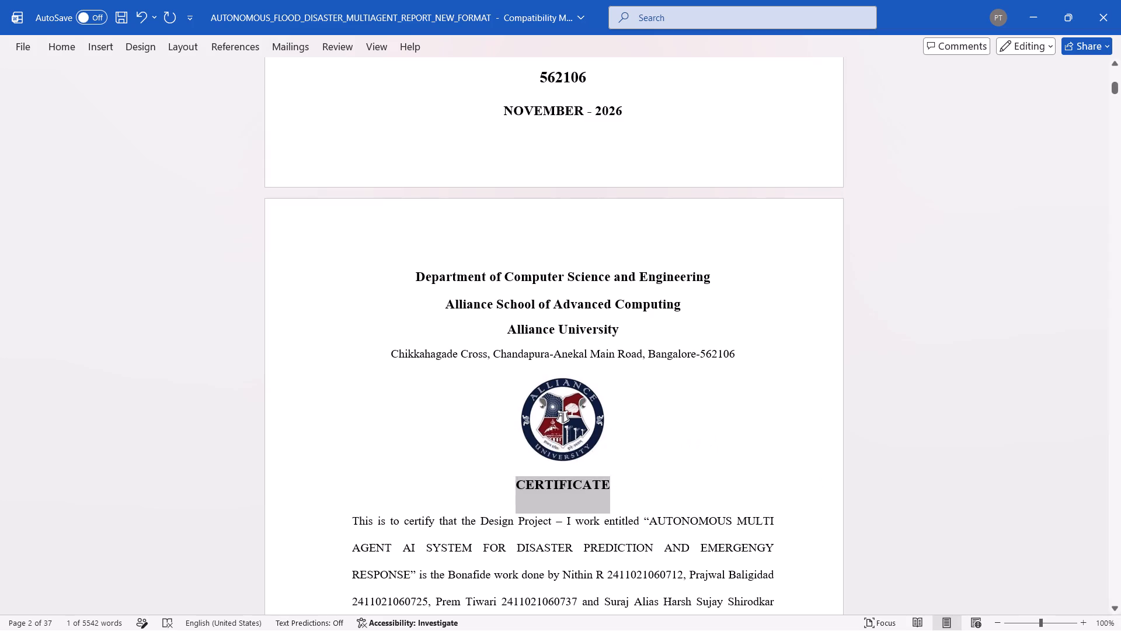
Look back over the title page and the reformatted certificate page.
scroll(630, 441, "up", 18)
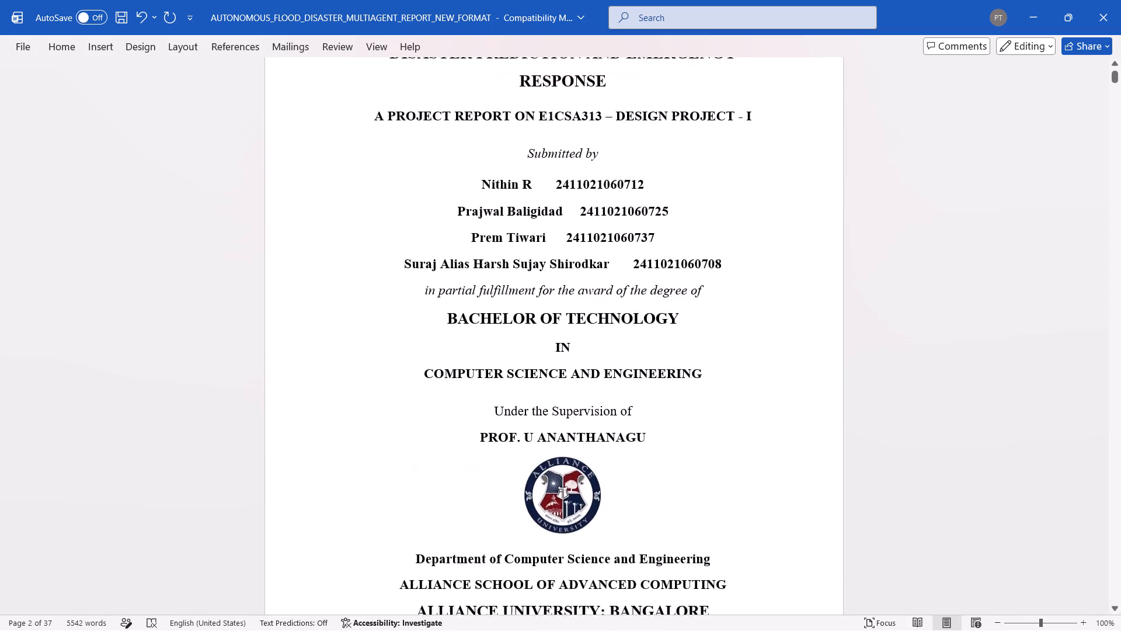
scroll(630, 441, "up", 1)
scroll(630, 441, "down", 20)
scroll(626, 446, "down", 7)
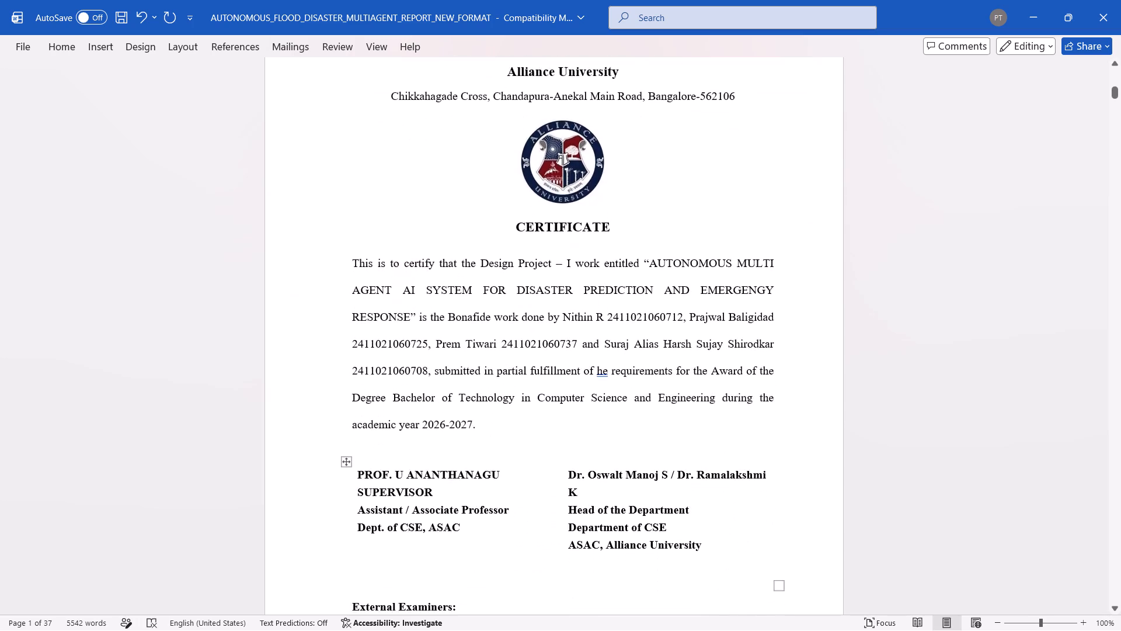
Set the font size of the Declaration heading to 14.
scroll(626, 446, "down", 1)
scroll(600, 390, "down", 5)
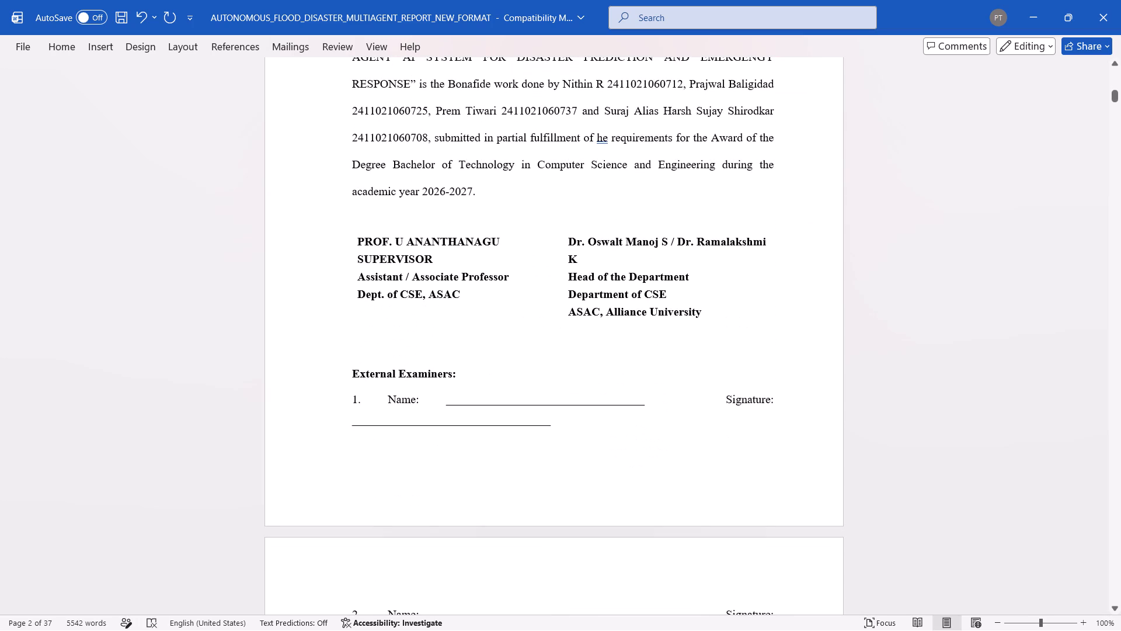
scroll(593, 373, "down", 12)
scroll(593, 374, "down", 18)
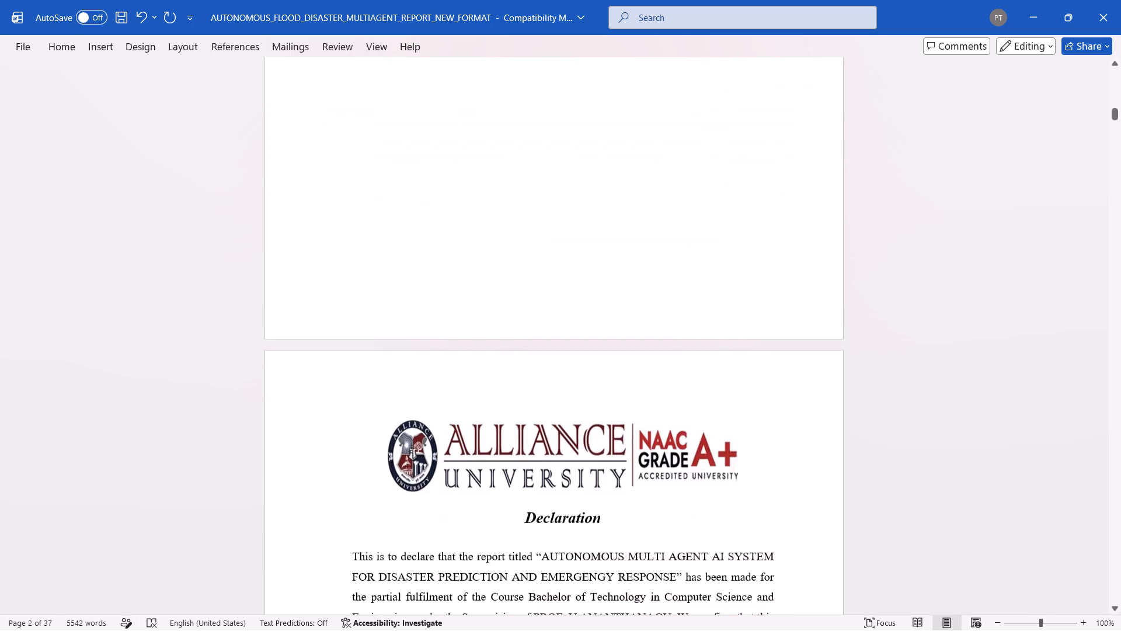
scroll(593, 374, "down", 6)
left_click_drag(606, 271, 572, 274)
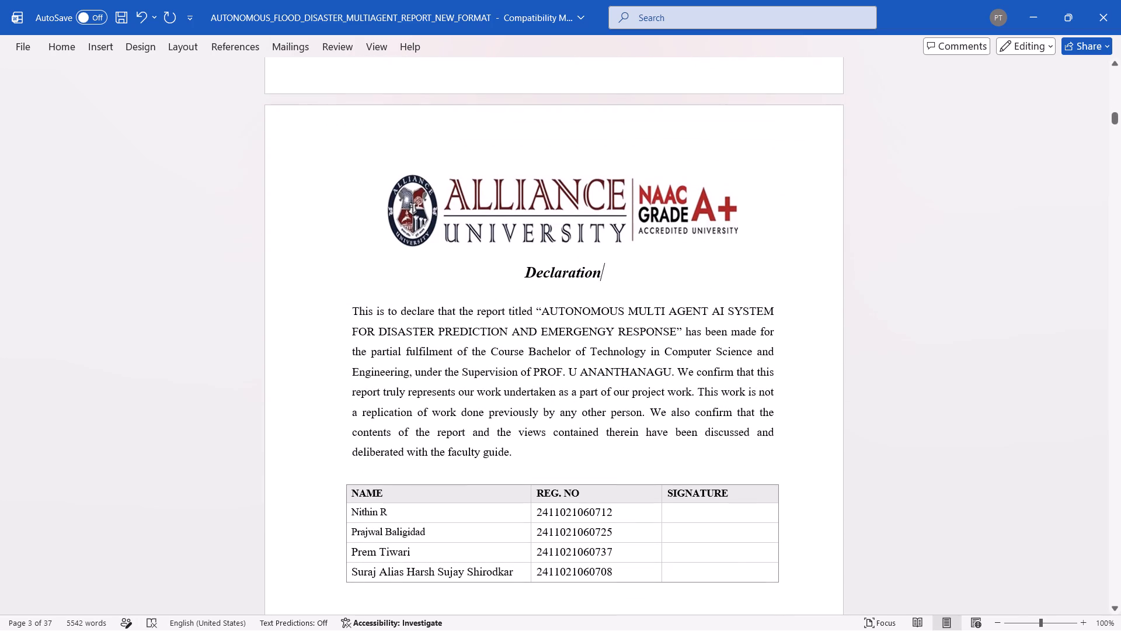
left_click_drag(572, 274, 497, 276)
left_click(594, 231)
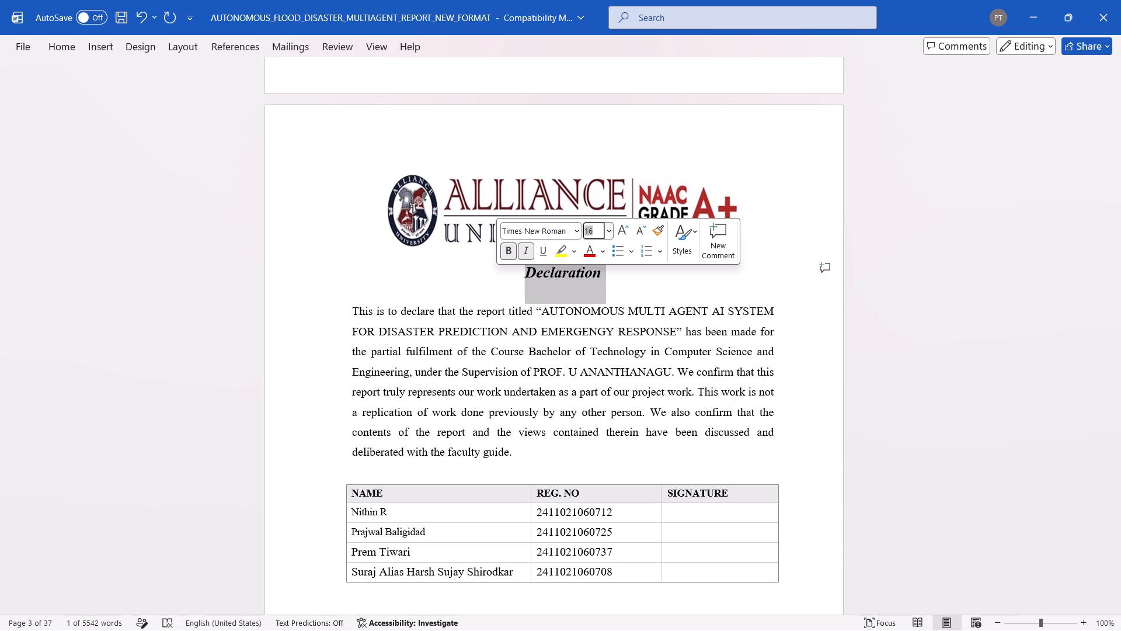
key("1")
key("4")
key("Return")
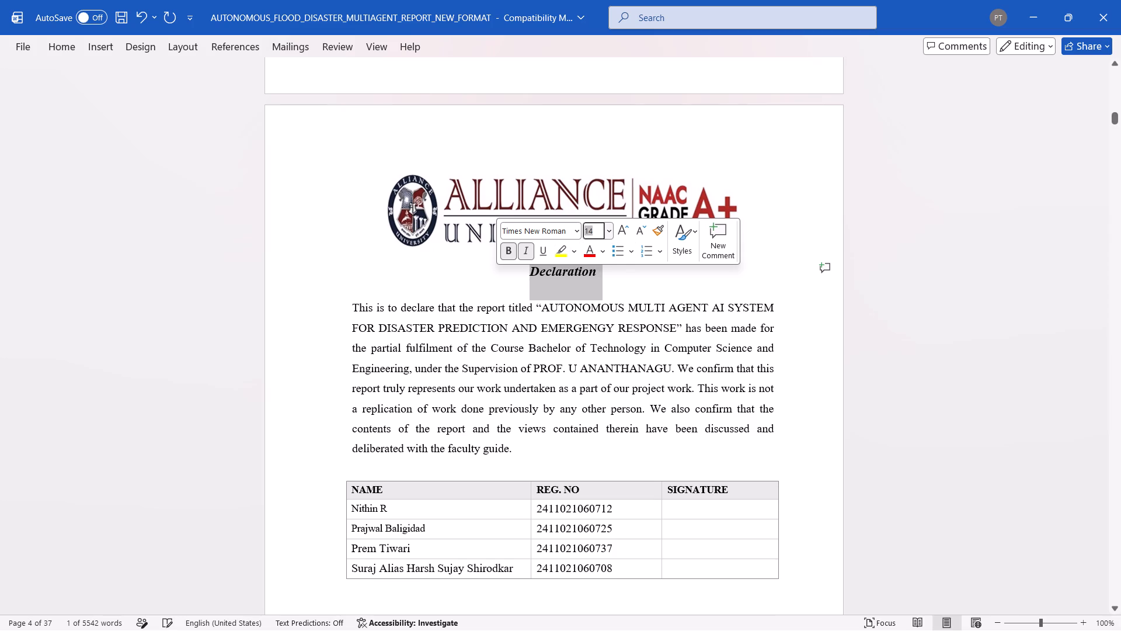
Check the font size of the declaration's body paragraph.
left_click_drag(520, 446, 343, 311)
left_click(537, 390)
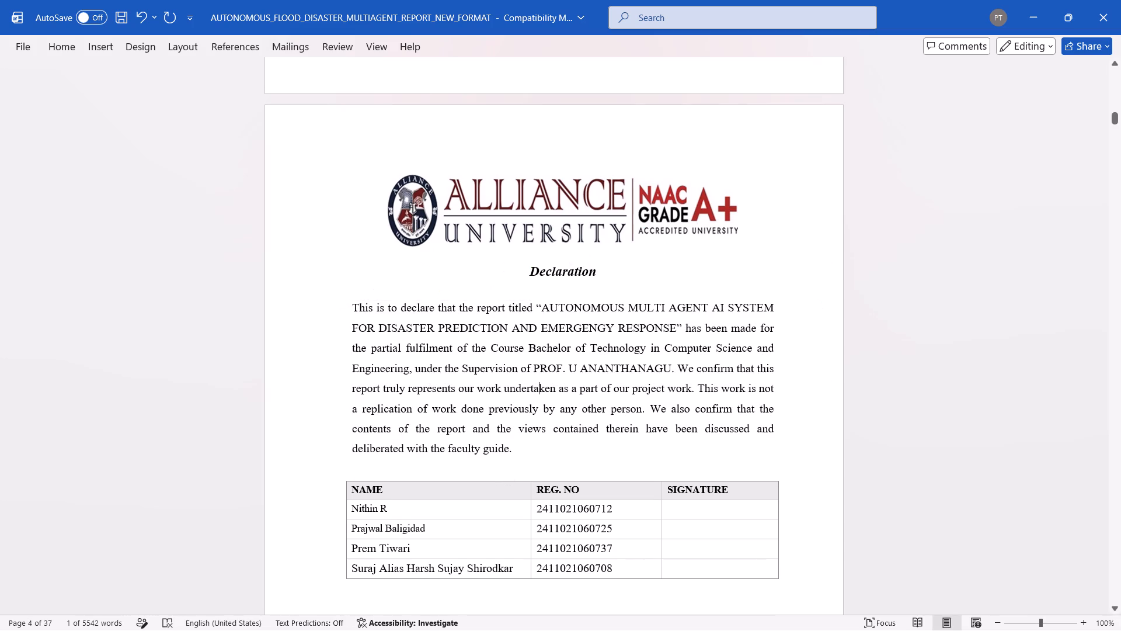
Check the font size of the body paragraphs on the acknowledgement page.
scroll(577, 482, "down", 3)
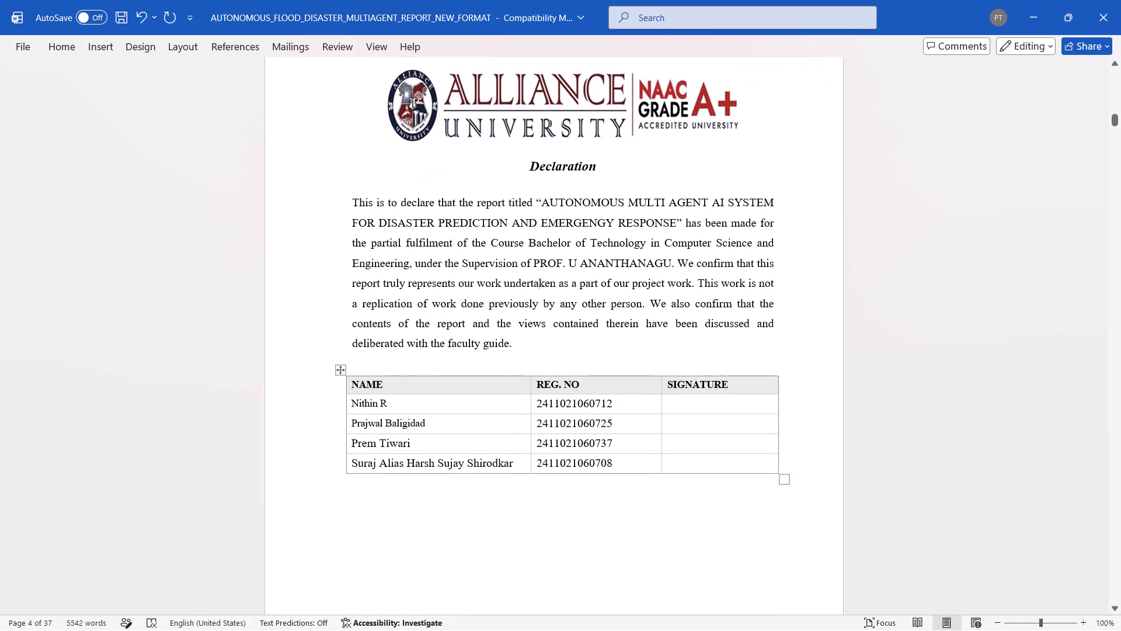
scroll(579, 482, "down", 8)
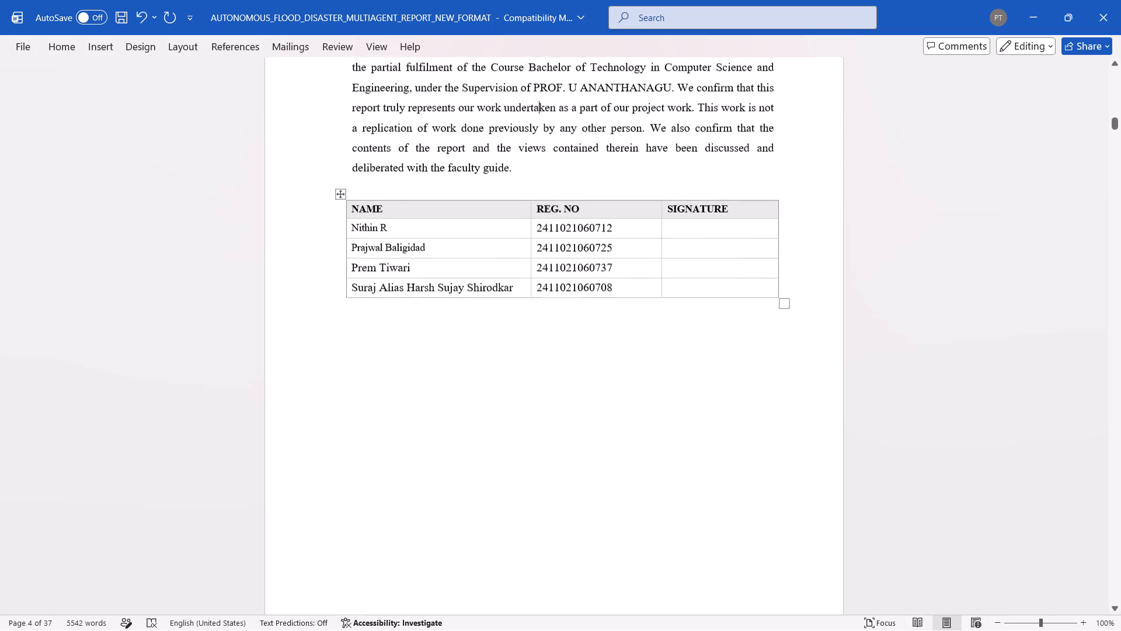
scroll(580, 495, "down", 16)
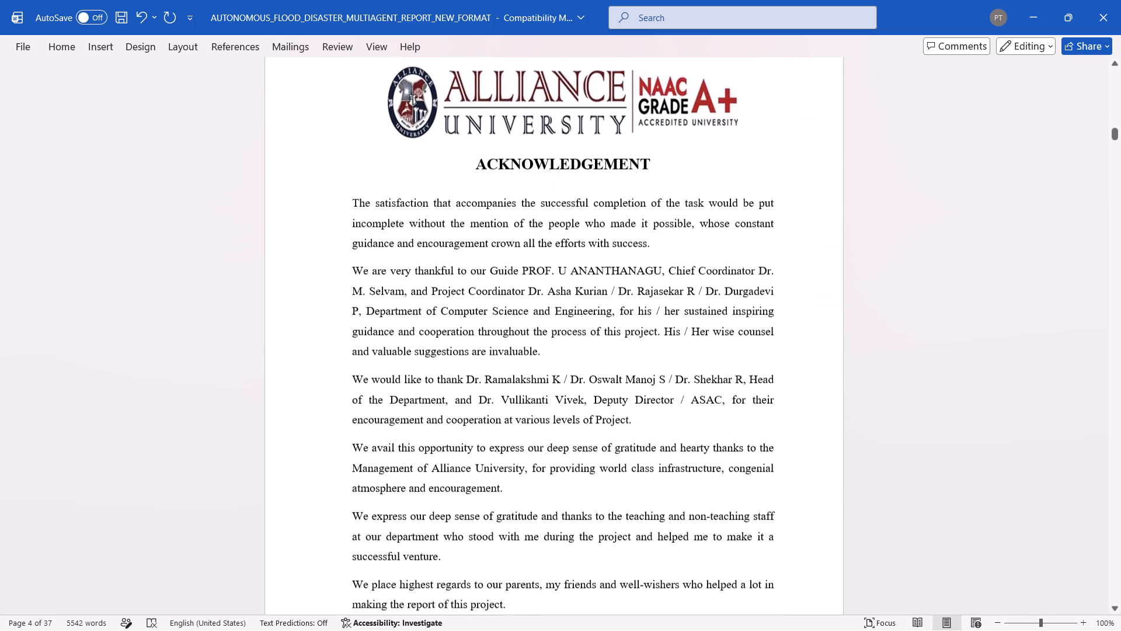
scroll(585, 452, "down", 1)
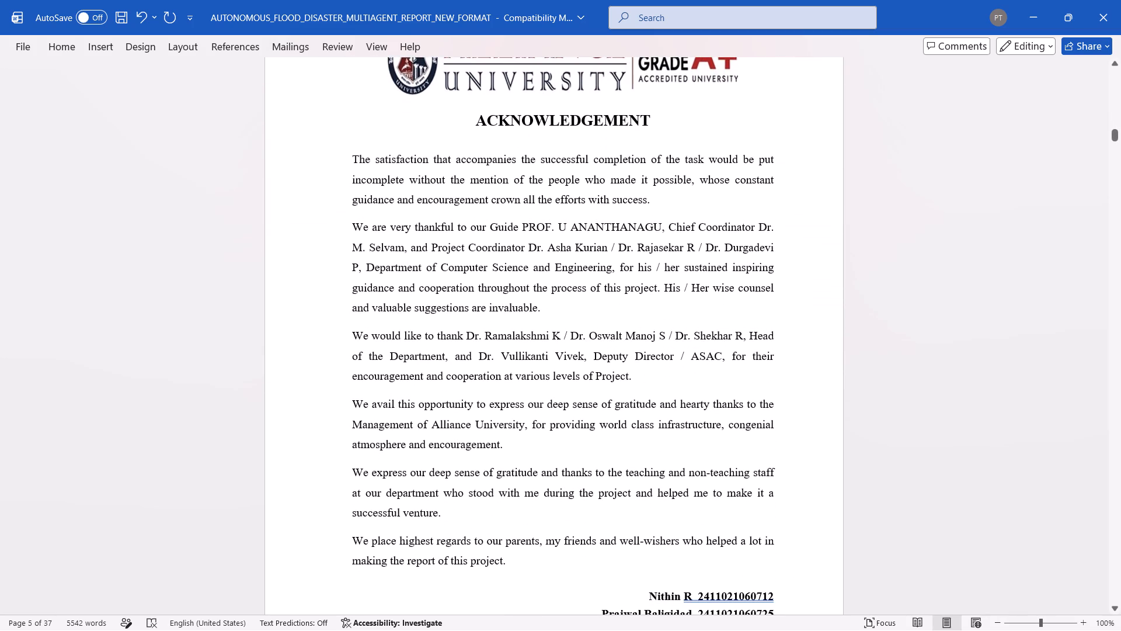
scroll(516, 563, "down", 2)
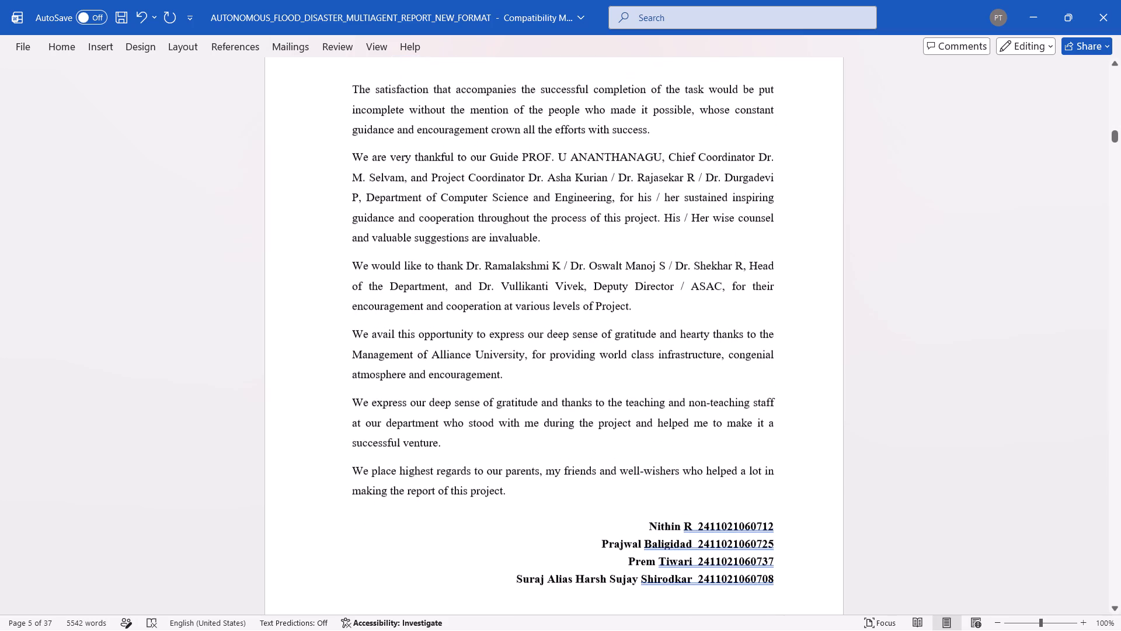
left_click_drag(511, 494, 340, 98)
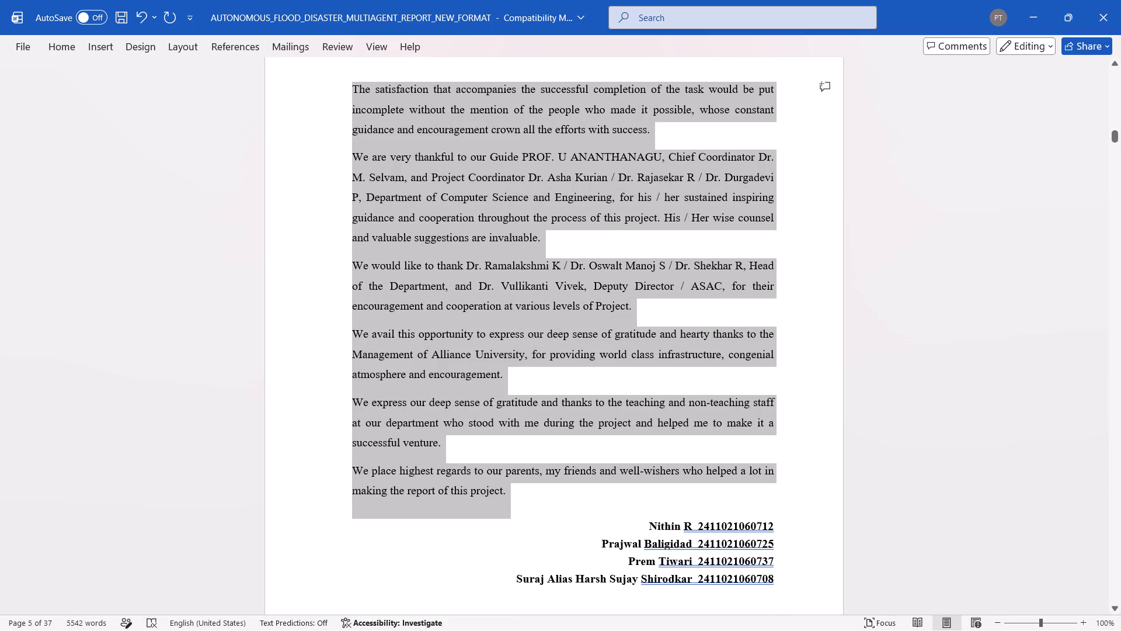
left_click_drag(340, 98, 340, 98)
scroll(518, 177, "up", 2)
right_click(505, 175)
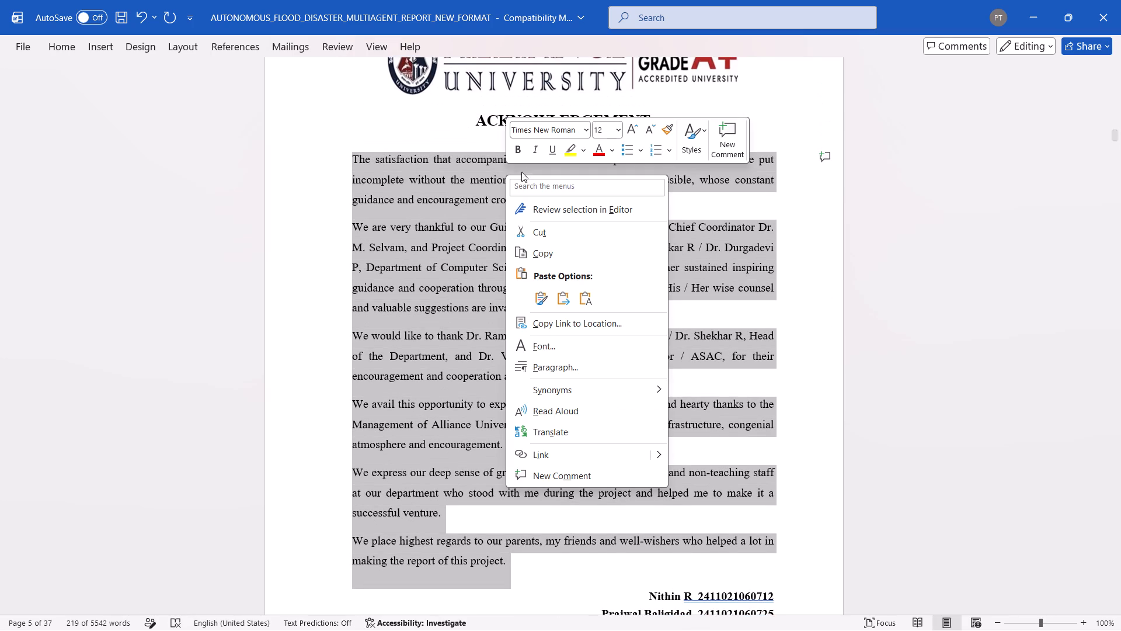
left_click(792, 106)
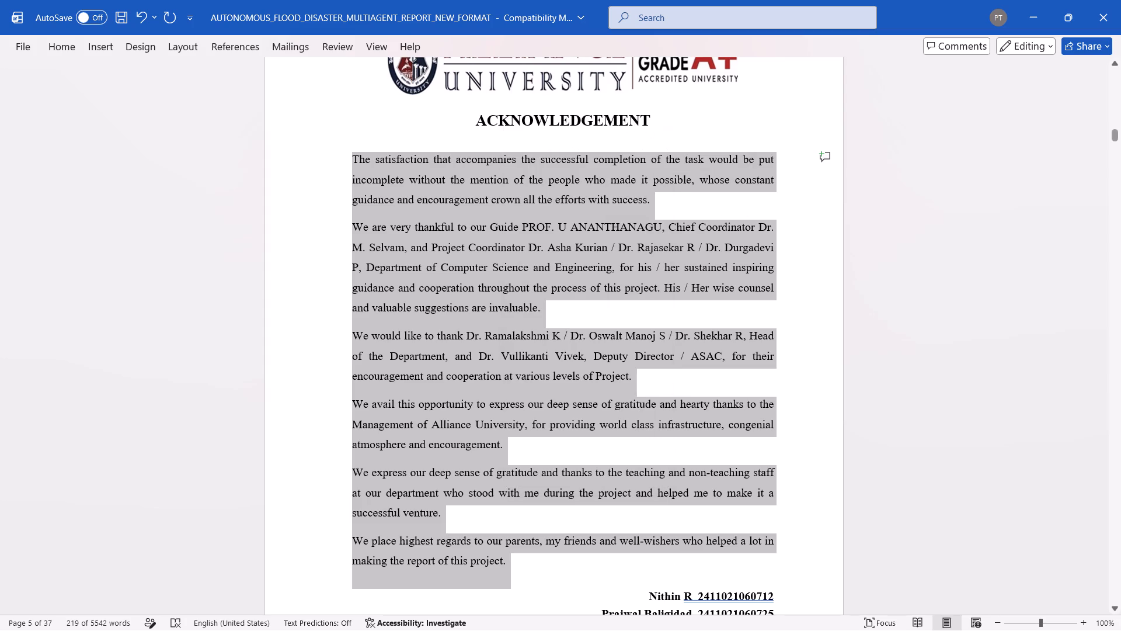
Set the font size of the ACKNOWLEDGEMENT heading to 14.
left_click_drag(656, 122, 451, 127)
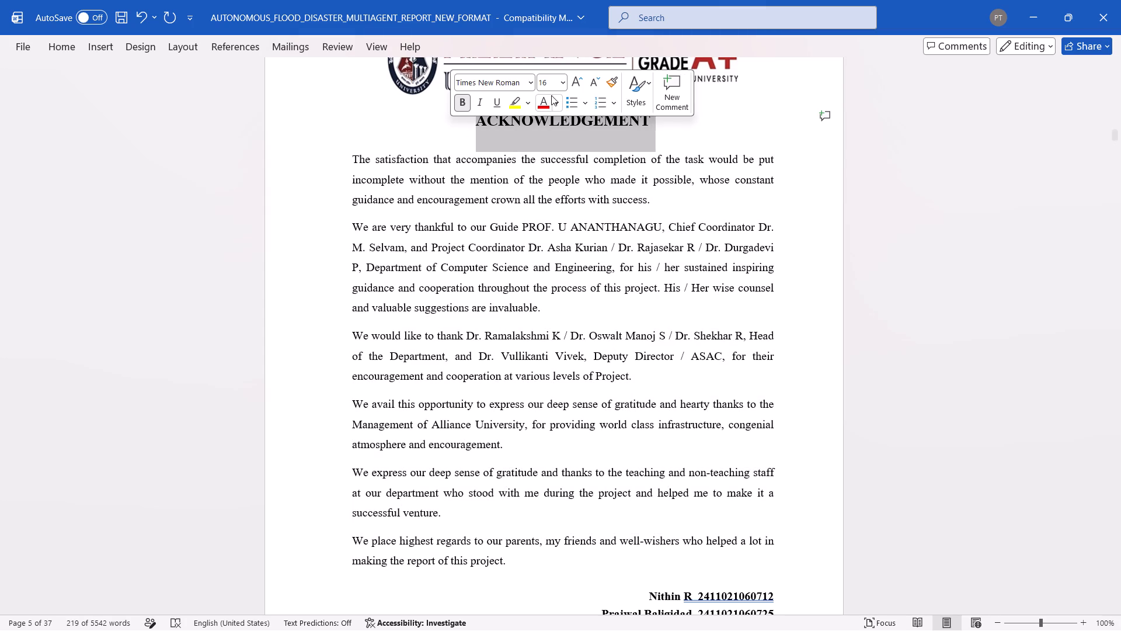
left_click(550, 83)
type("14")
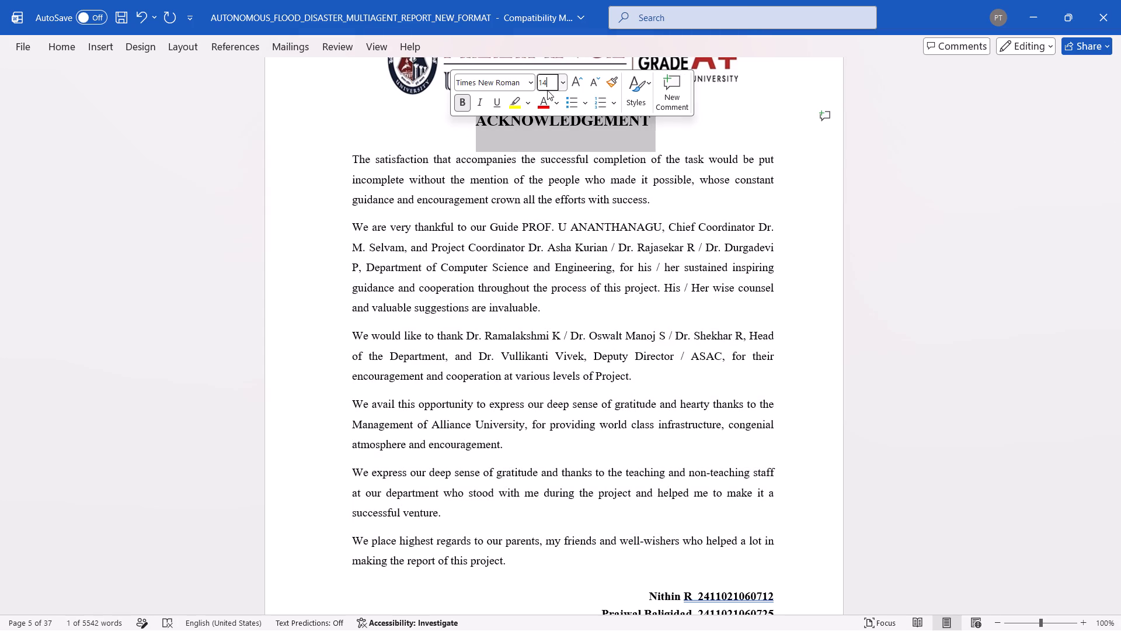
key("Return")
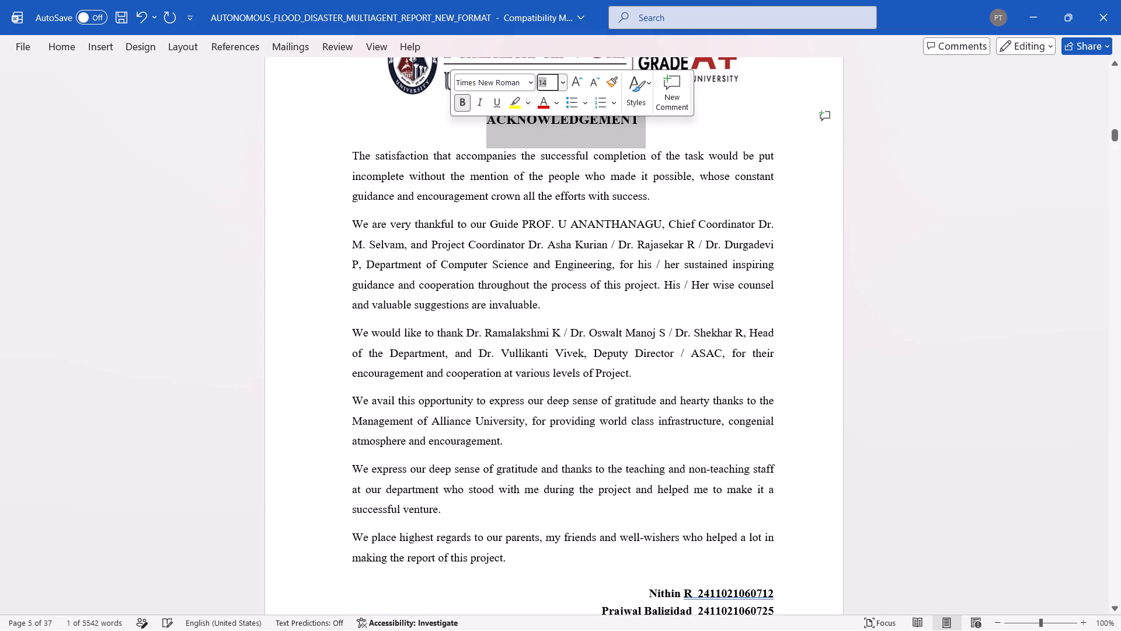
left_click(646, 278)
Check the font size of the ABSTRACT heading.
scroll(652, 398, "down", 8)
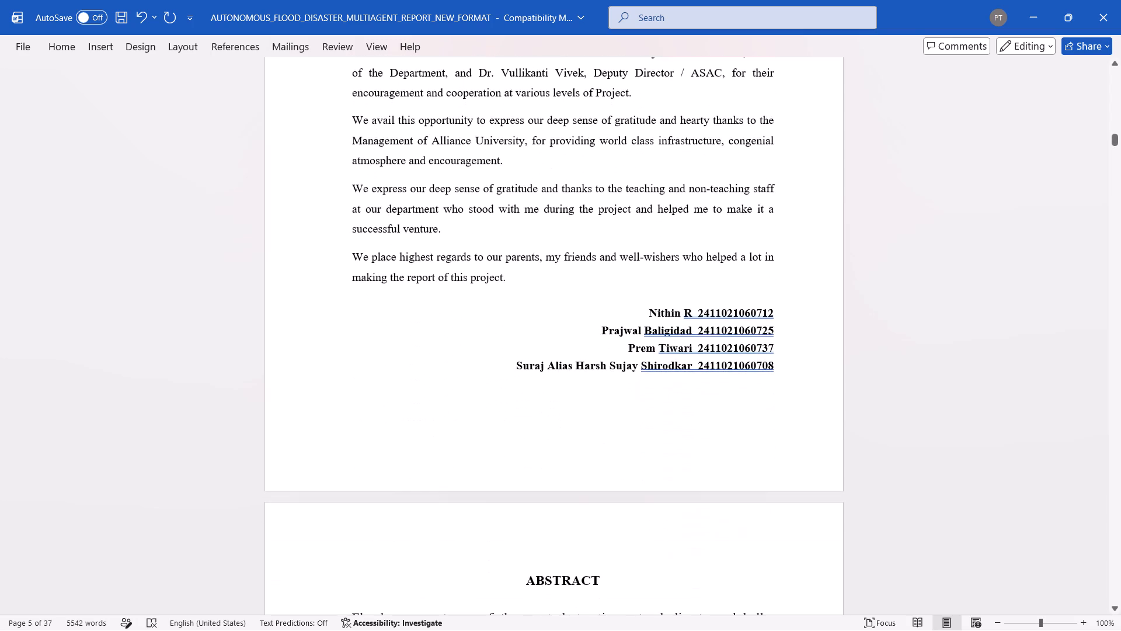
scroll(651, 409, "down", 4)
left_click_drag(616, 444, 521, 436)
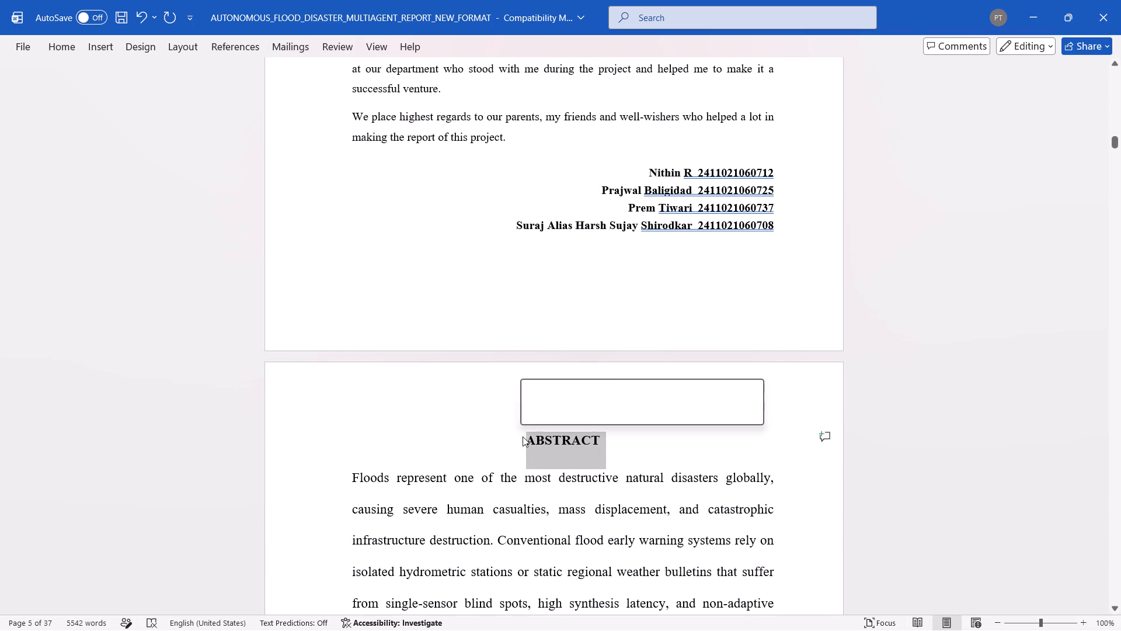
left_click(619, 391)
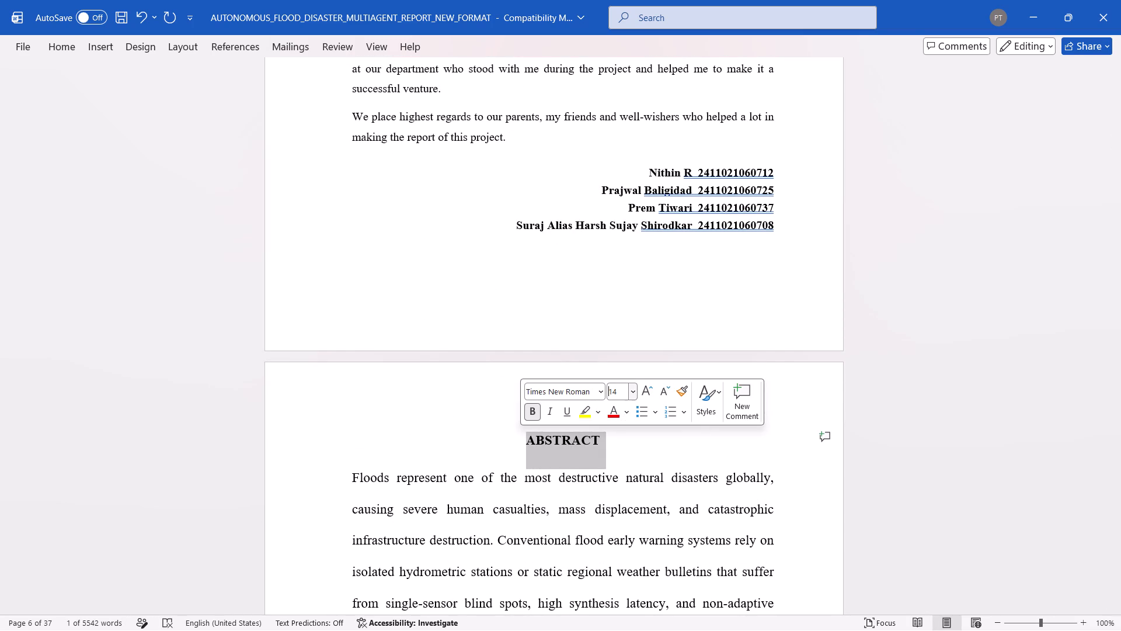
left_click(398, 414)
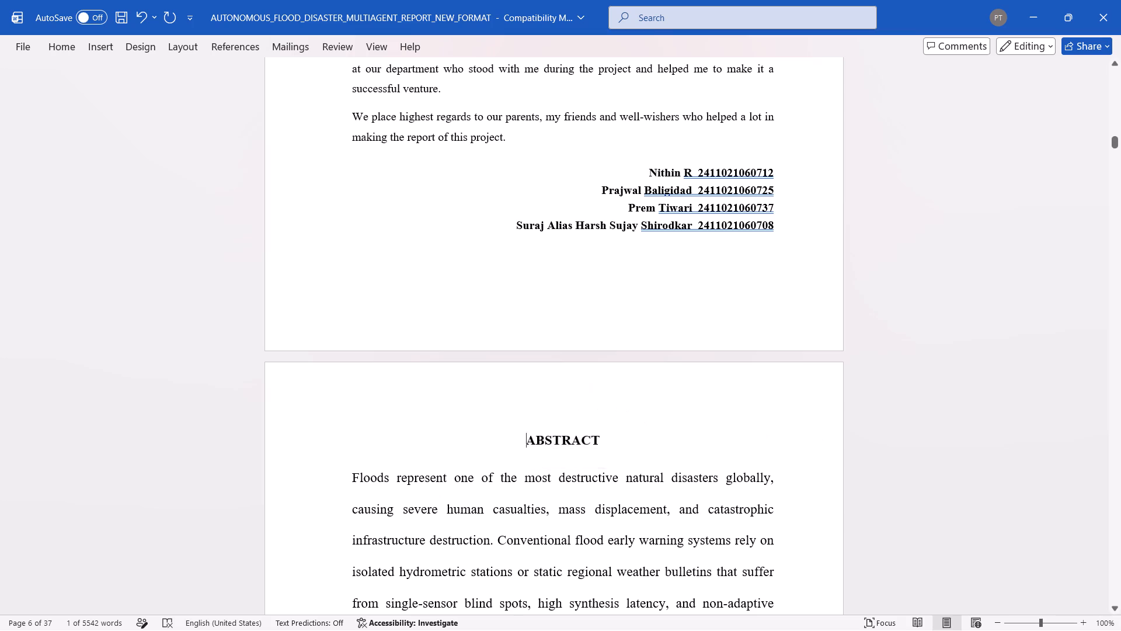
Set the font size of the abstract's body text to 12, from its opening sentence through "safe escape paths toward elevated".
scroll(556, 491, "down", 17)
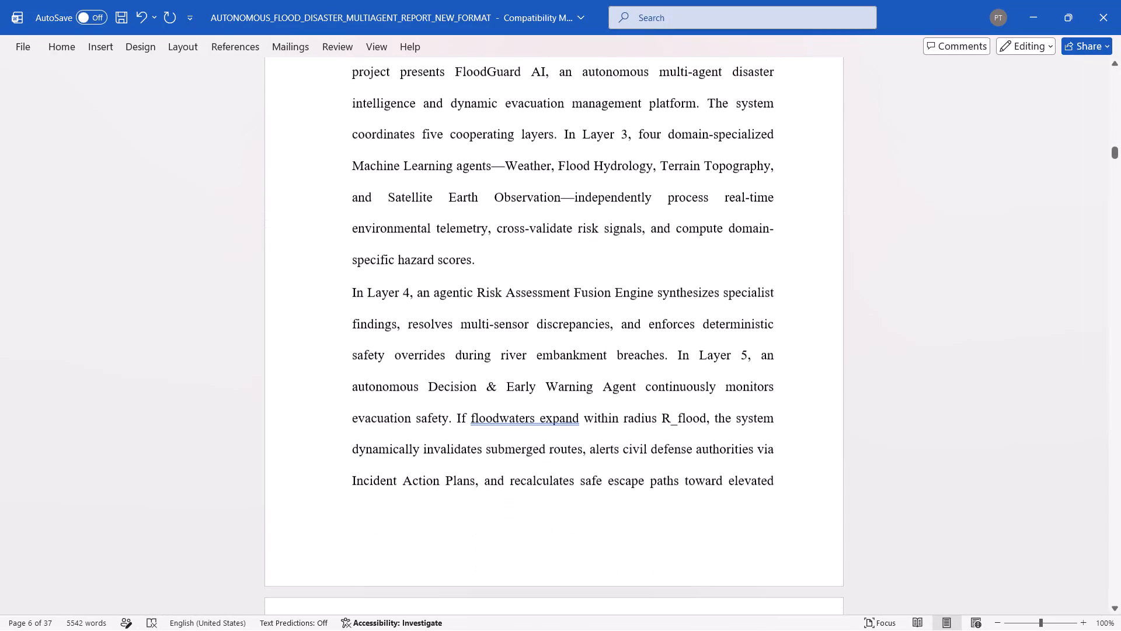
left_click_drag(779, 478, 412, 54)
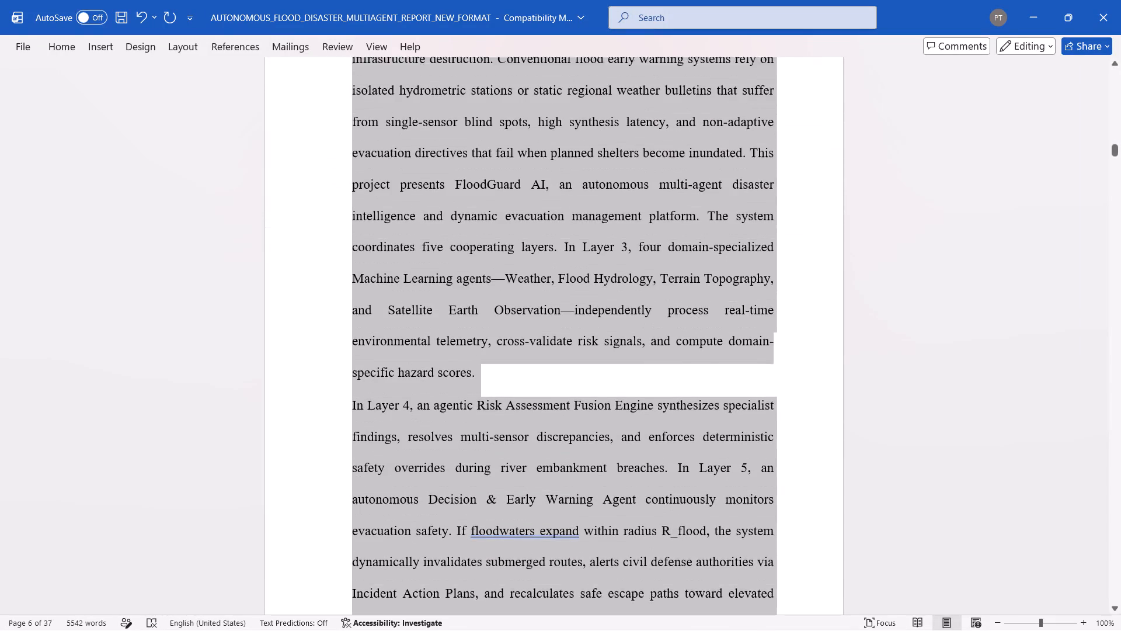
left_click_drag(412, 54, 349, 142)
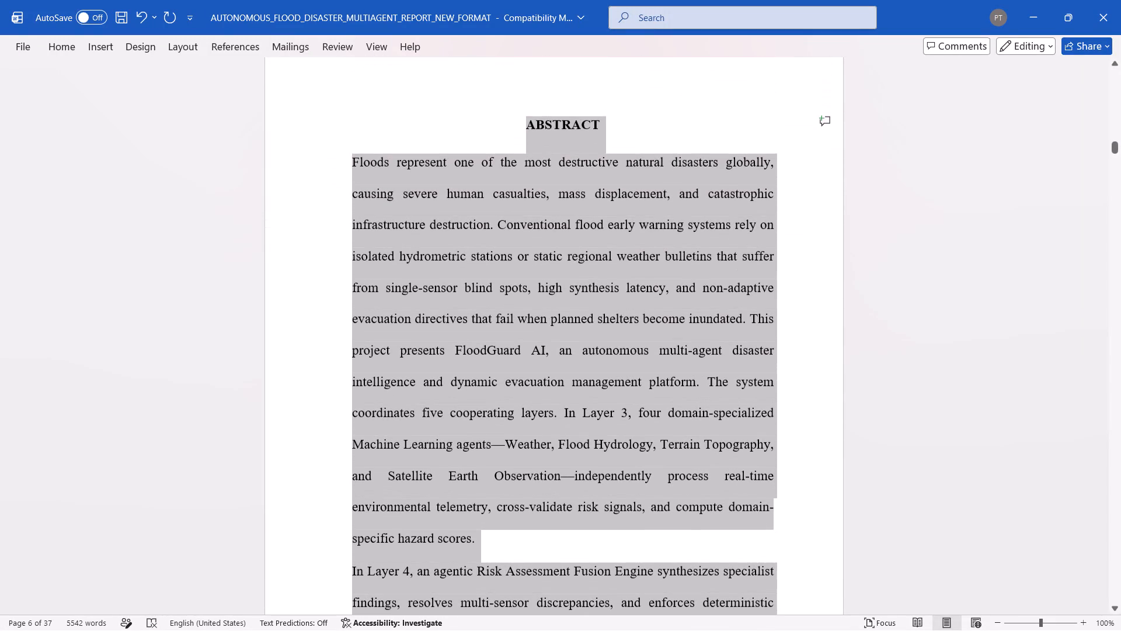
left_click_drag(349, 142, 347, 169)
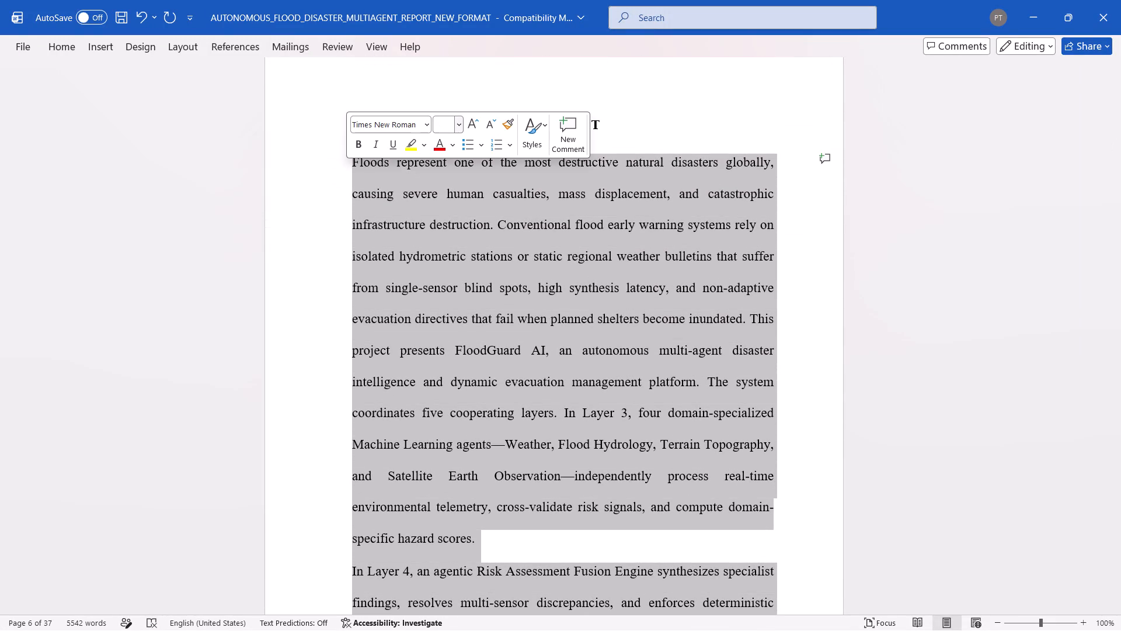
left_click(450, 122)
key("1")
key("3")
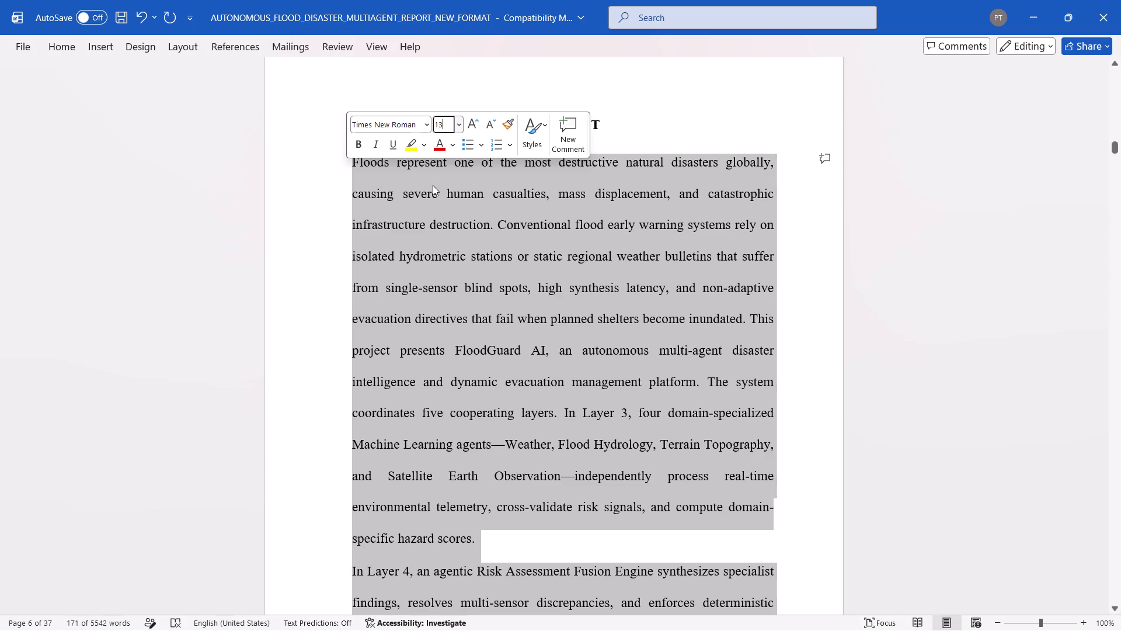
key("BackSpace")
key("2")
left_click(580, 324)
Check the font size of the Keywords paragraph following the abstract.
scroll(580, 324, "down", 9)
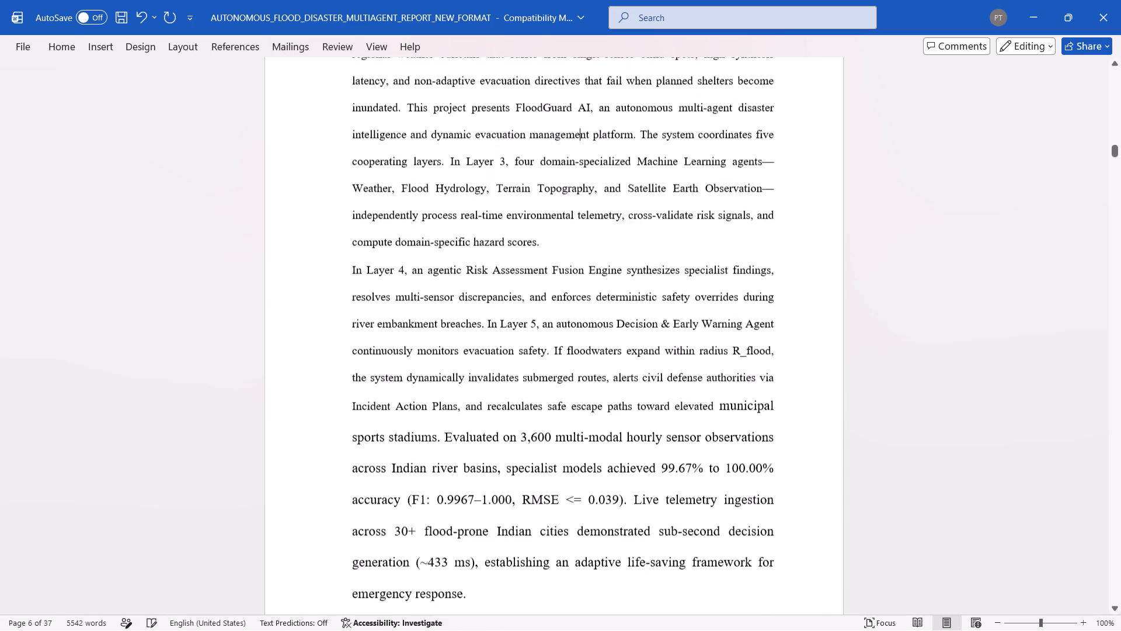
scroll(580, 324, "down", 2)
scroll(497, 415, "down", 7)
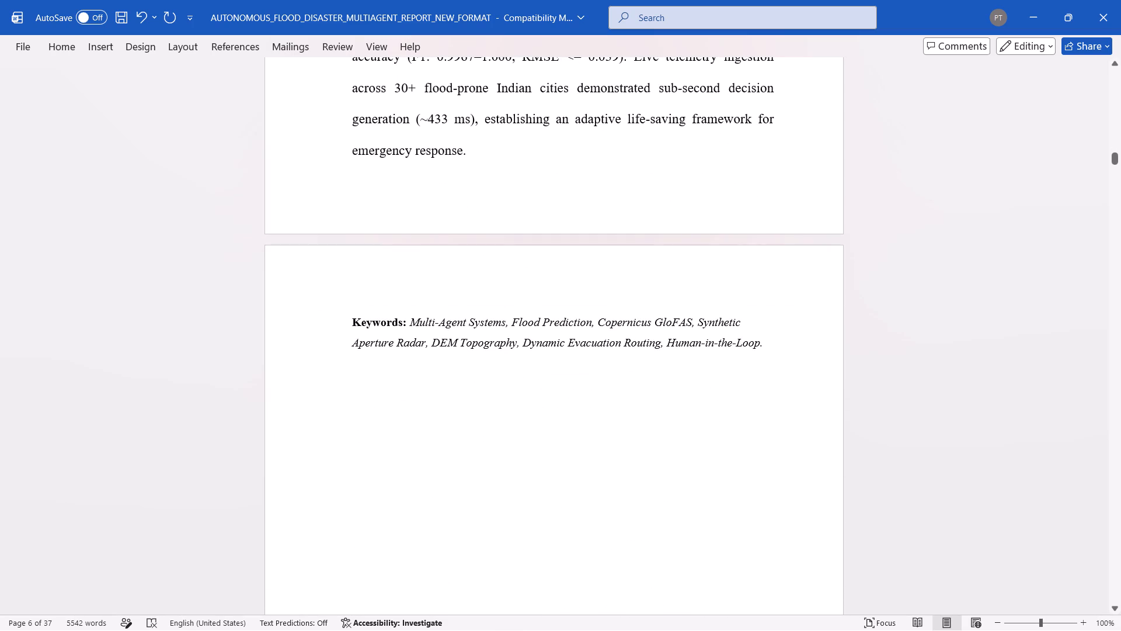
left_click_drag(761, 344, 337, 311)
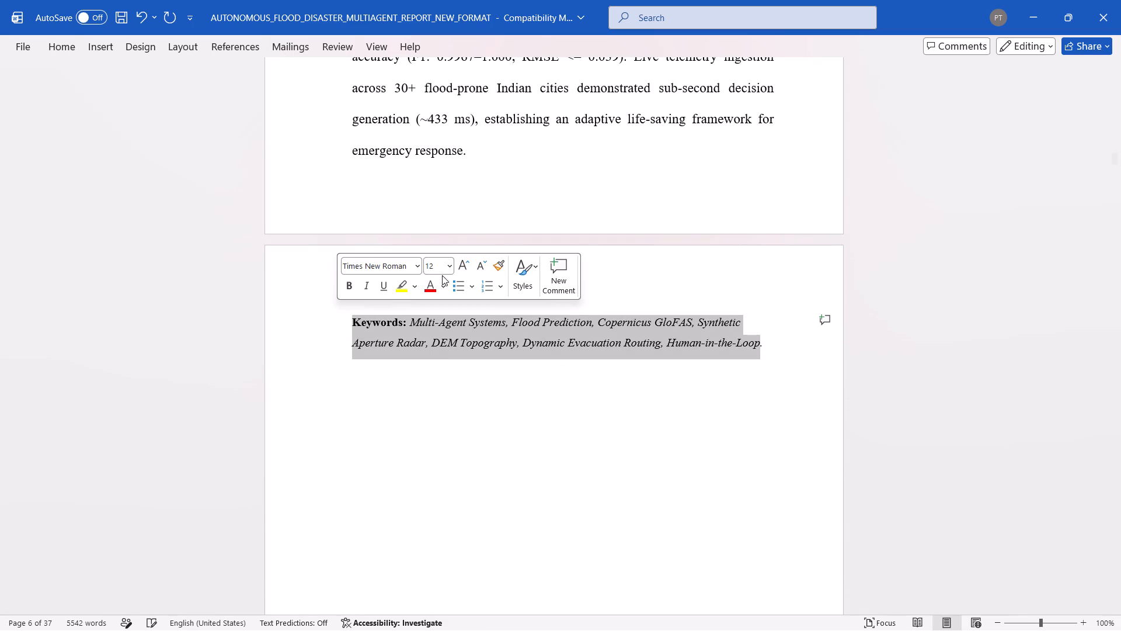
left_click(476, 376)
Look over the table of contents and the list of tables.
scroll(544, 390, "down", 17)
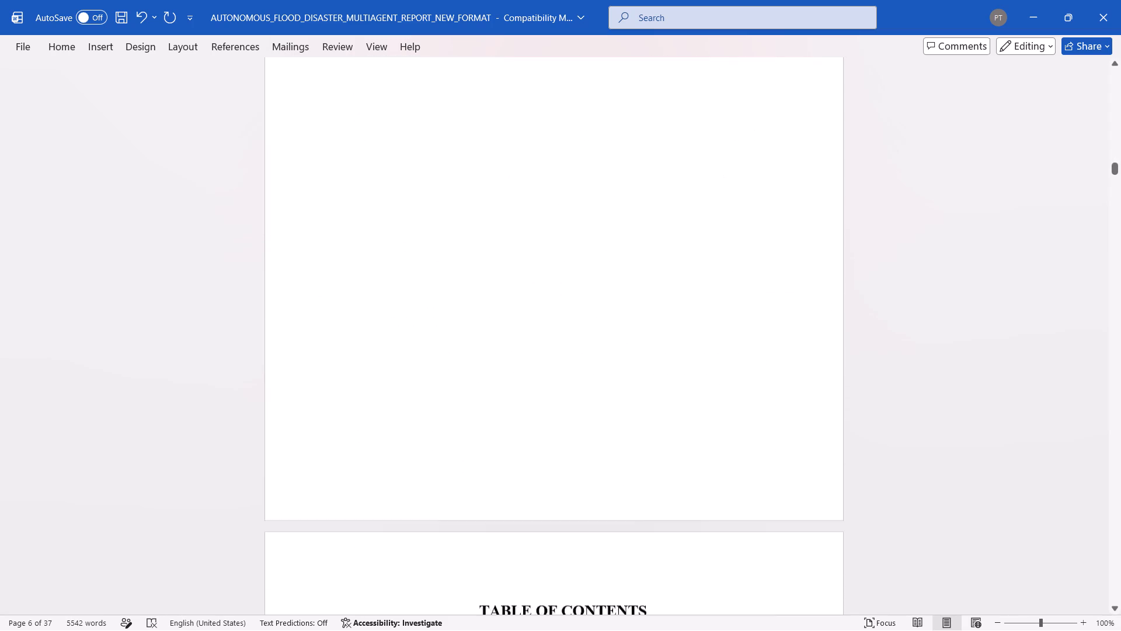
scroll(546, 391, "down", 10)
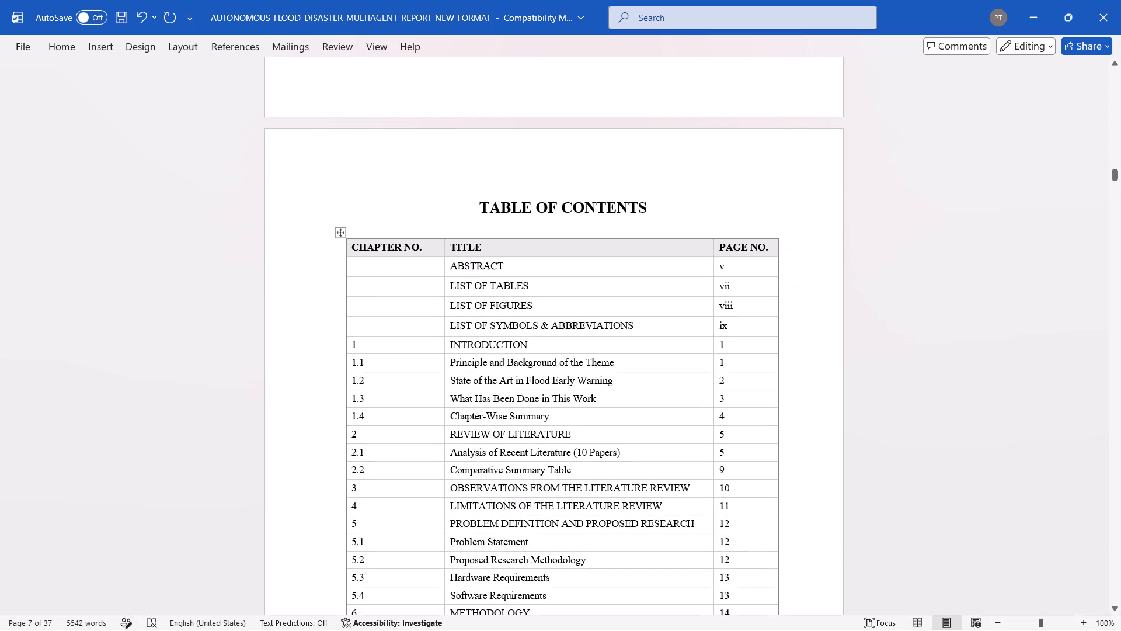
scroll(548, 391, "down", 5)
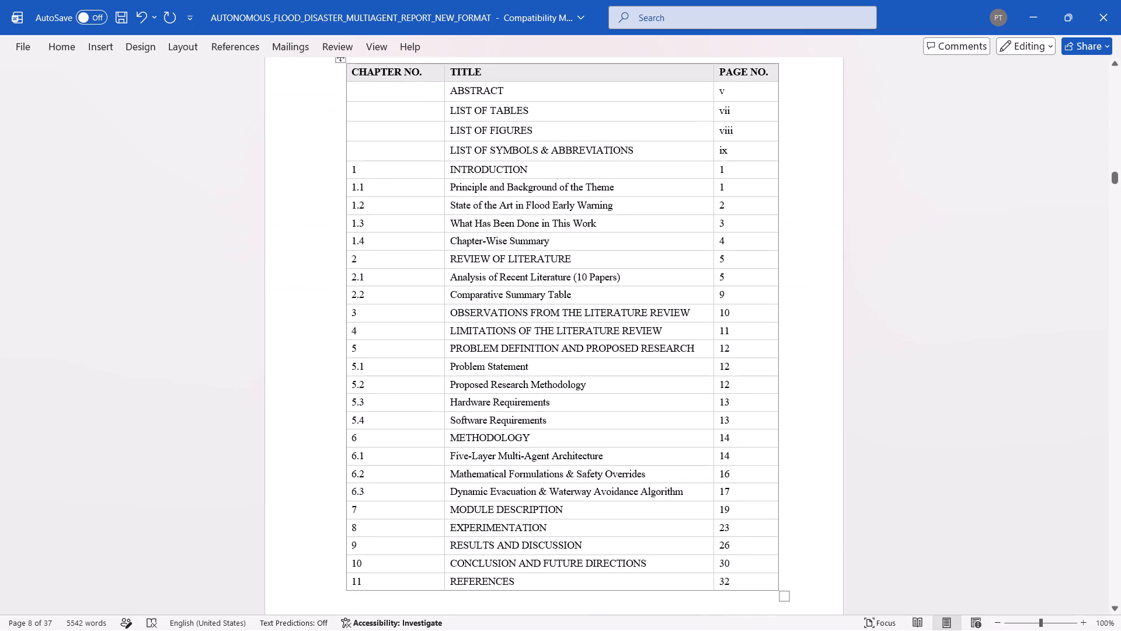
scroll(548, 391, "down", 17)
scroll(548, 391, "down", 6)
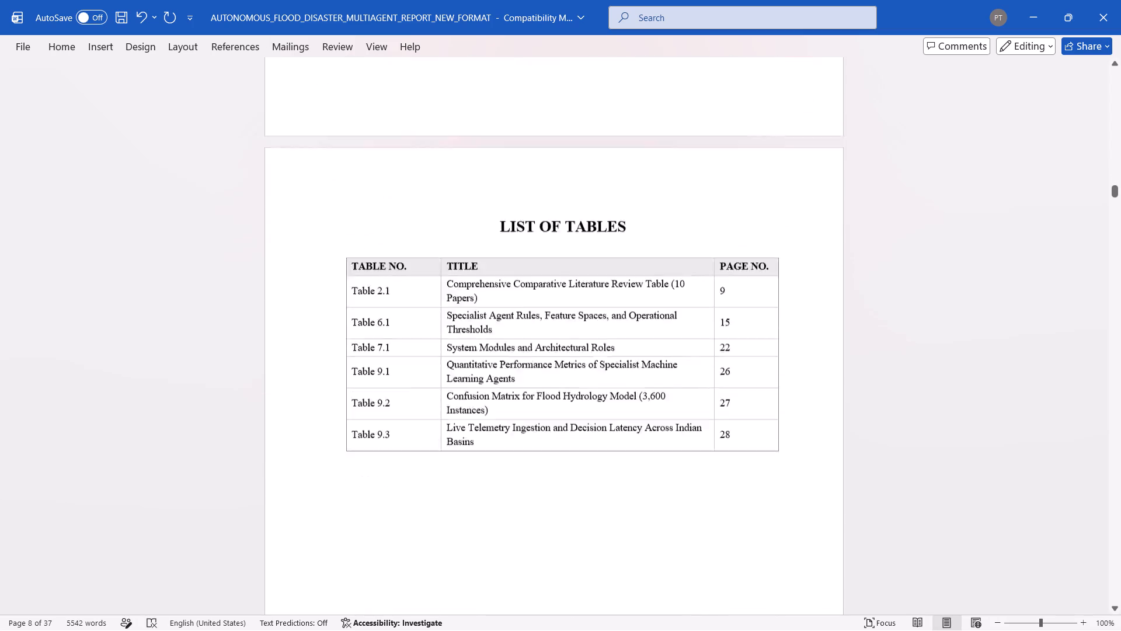
Look over the rest of the list of tables page and the page following it.
scroll(548, 391, "down", 7)
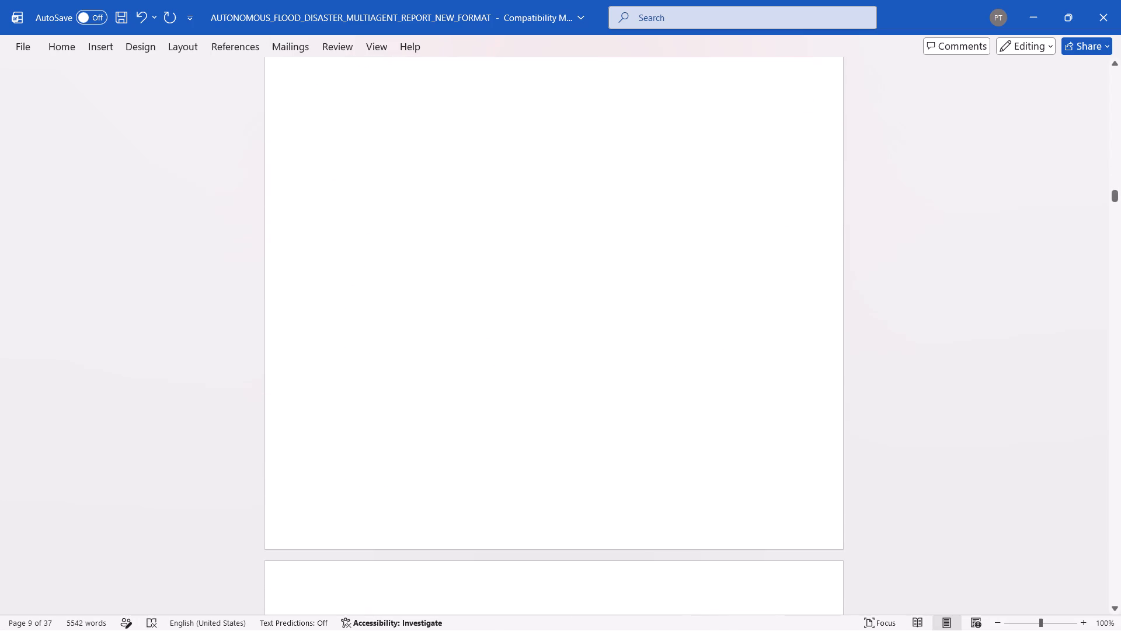
scroll(0, 0, "down", 6)
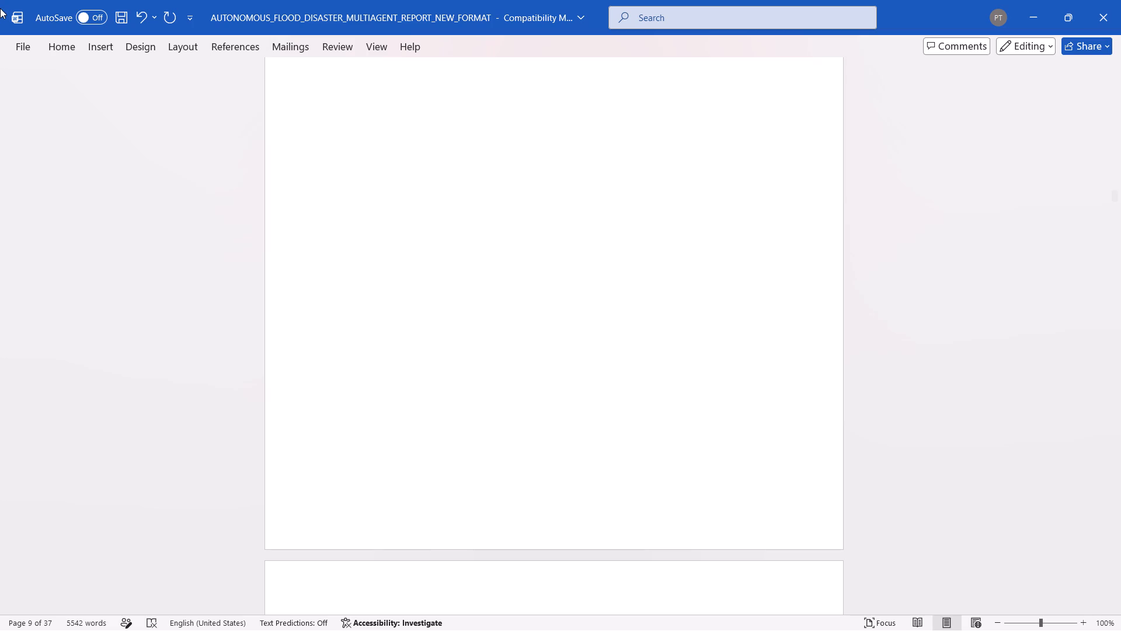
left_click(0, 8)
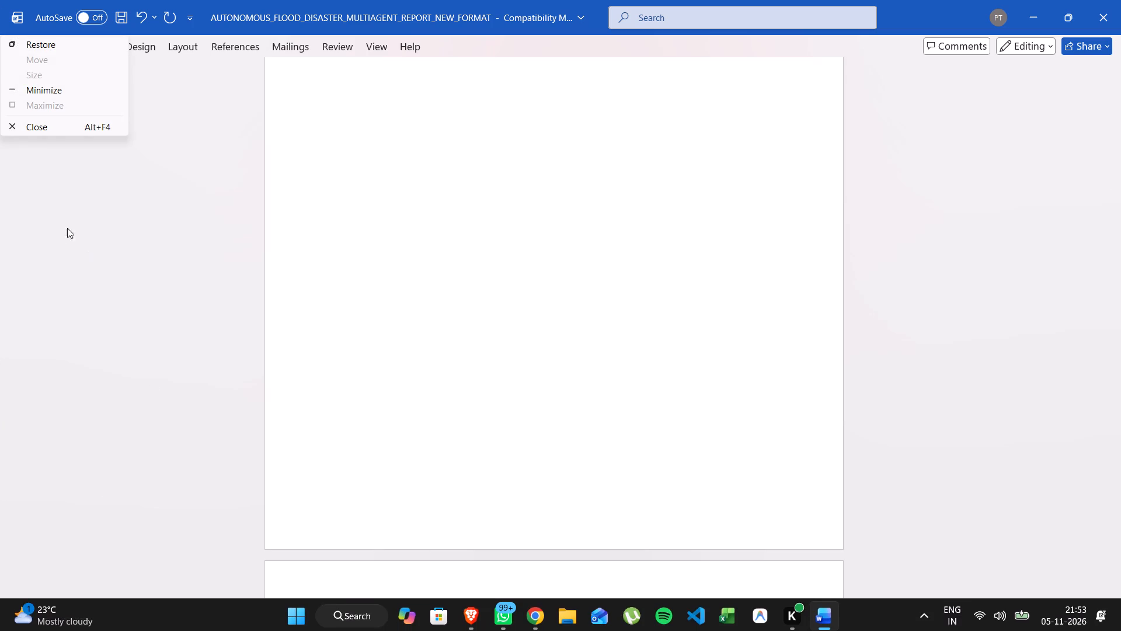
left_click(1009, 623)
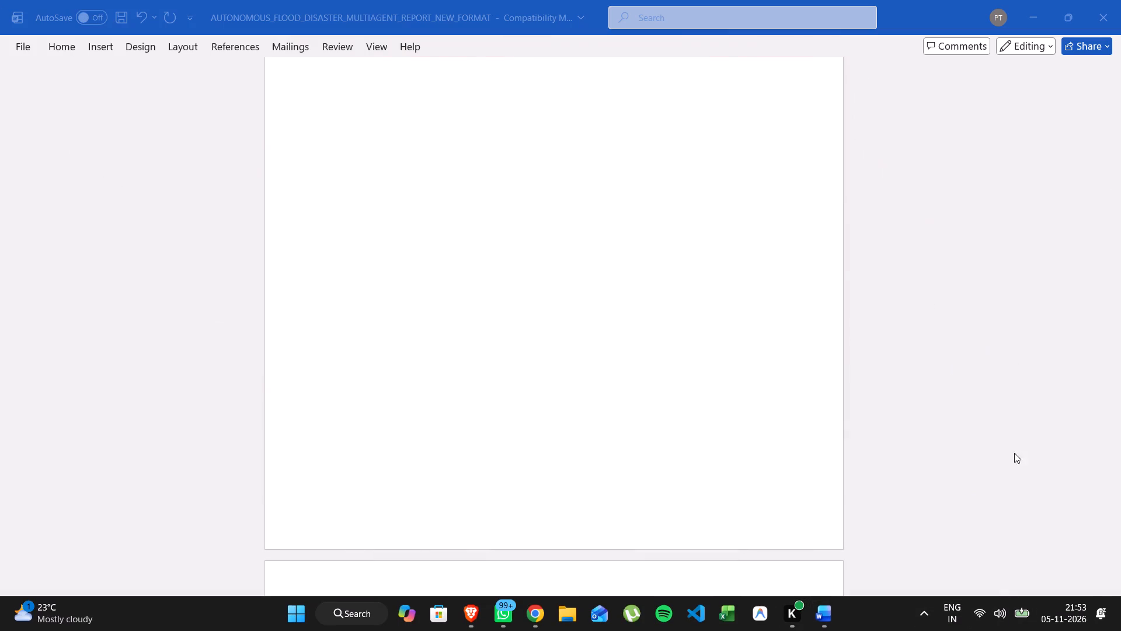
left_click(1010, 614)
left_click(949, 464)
Look over the remaining front-matter pages, including the abbreviations table, up to the start of Chapter 1.
scroll(775, 407, "down", 2)
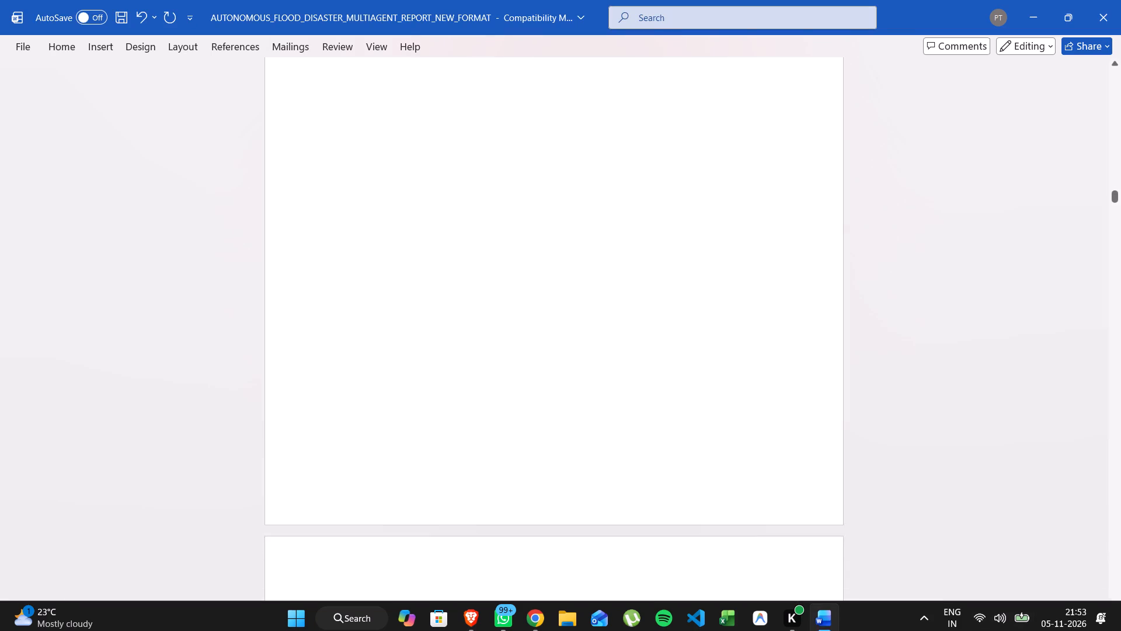
scroll(780, 407, "down", 2)
scroll(694, 411, "down", 15)
scroll(656, 404, "down", 7)
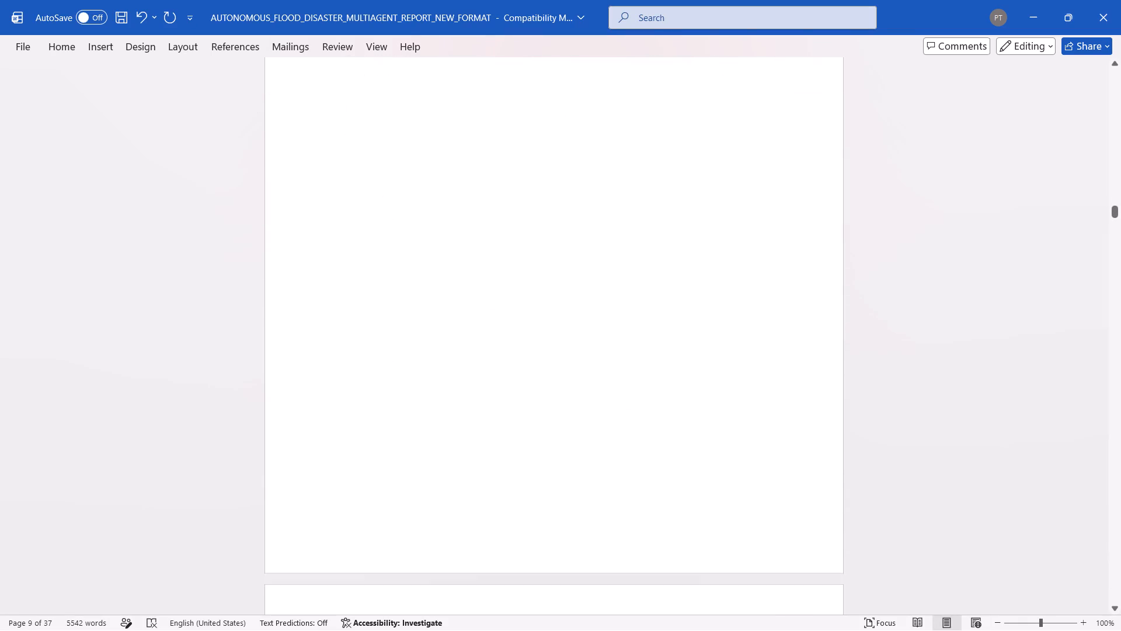
scroll(656, 404, "down", 19)
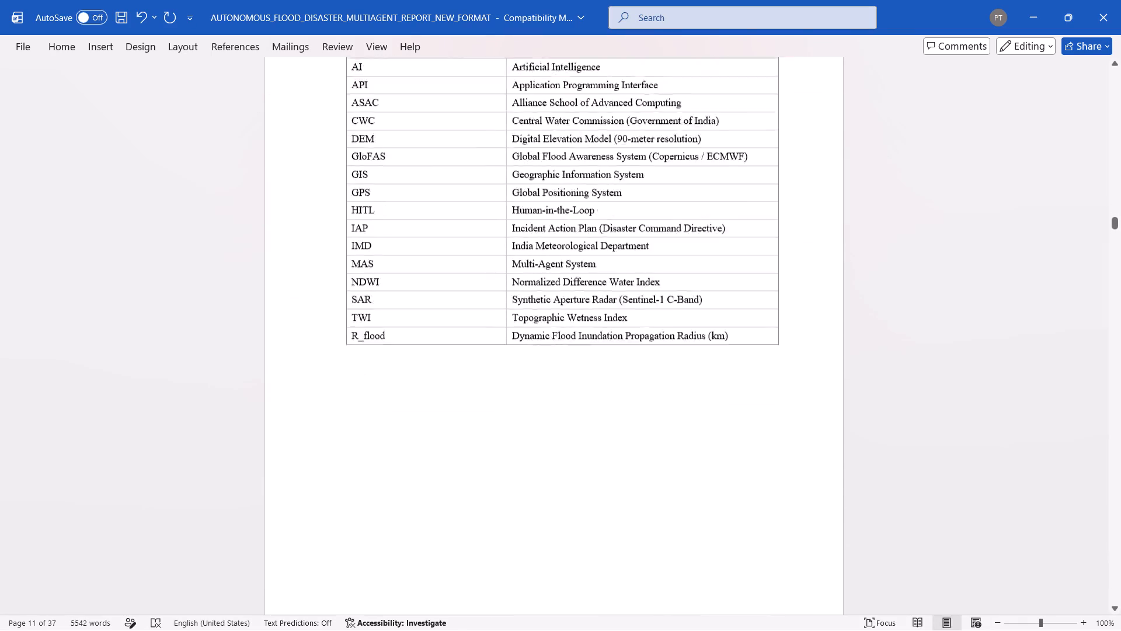
scroll(571, 318, "down", 13)
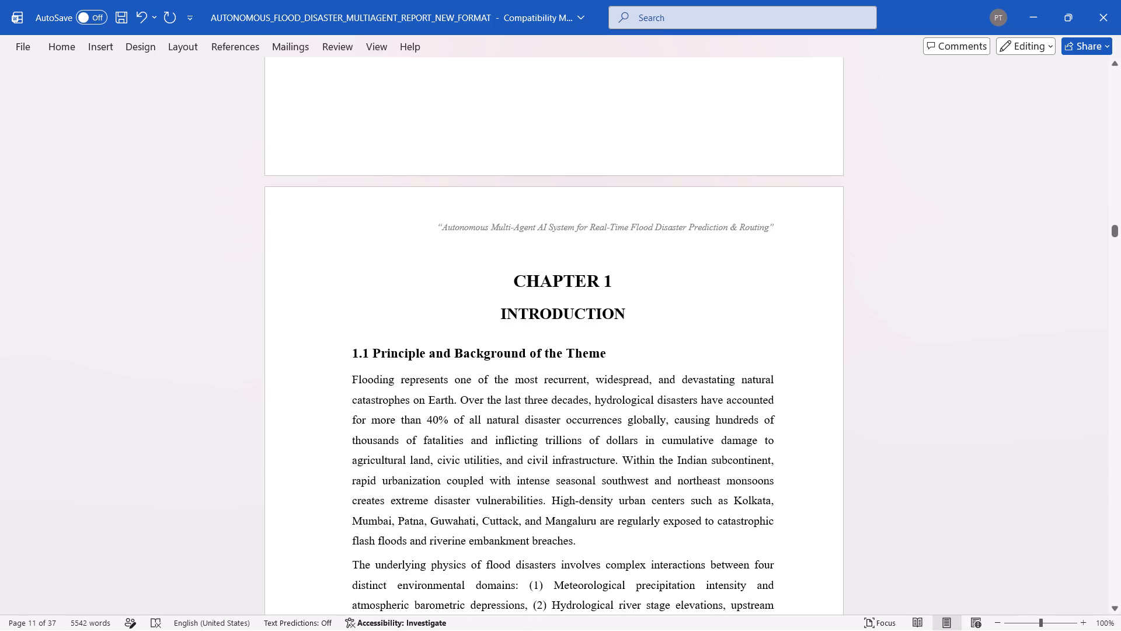
Open the font size of the "CHAPTER 1" and "INTRODUCTION" headings for editing.
left_click_drag(637, 315, 524, 283)
left_click(621, 238)
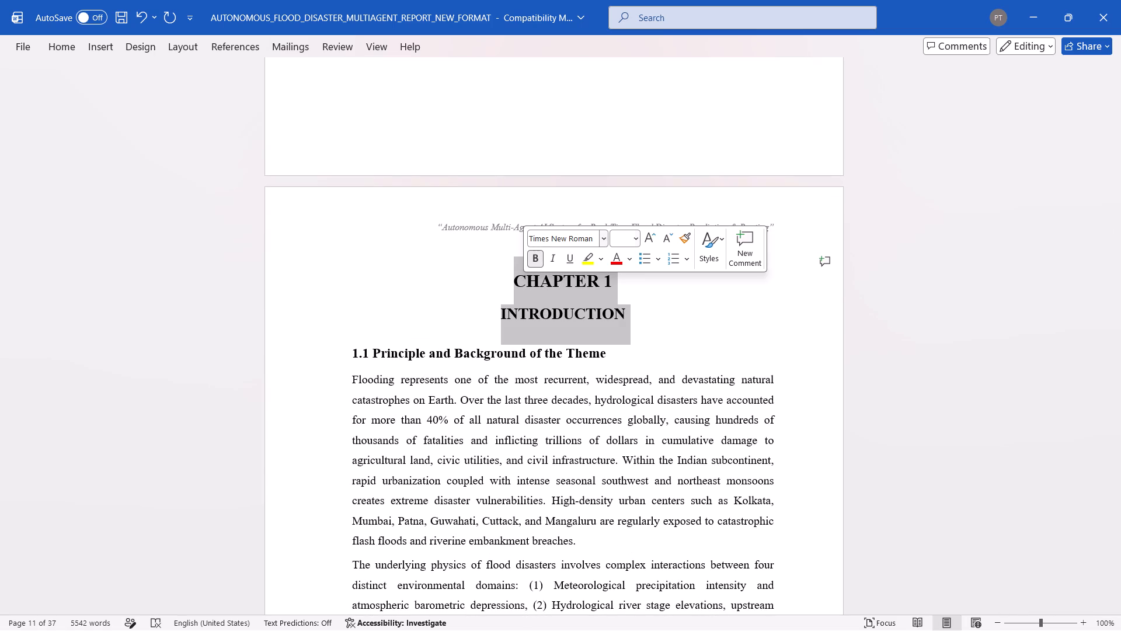
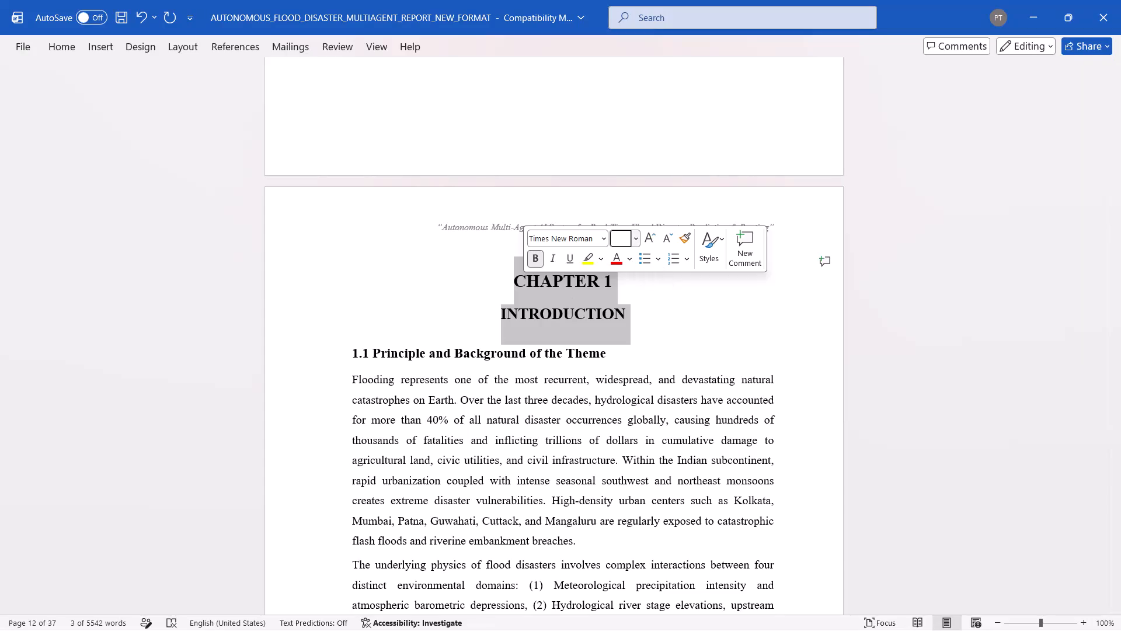
Set the font size of the "CHAPTER 1" and "INTRODUCTION" headings to 18.
left_click(626, 237)
type("28")
key("BackSpace")
key("BackSpace")
type("18")
left_click(683, 312)
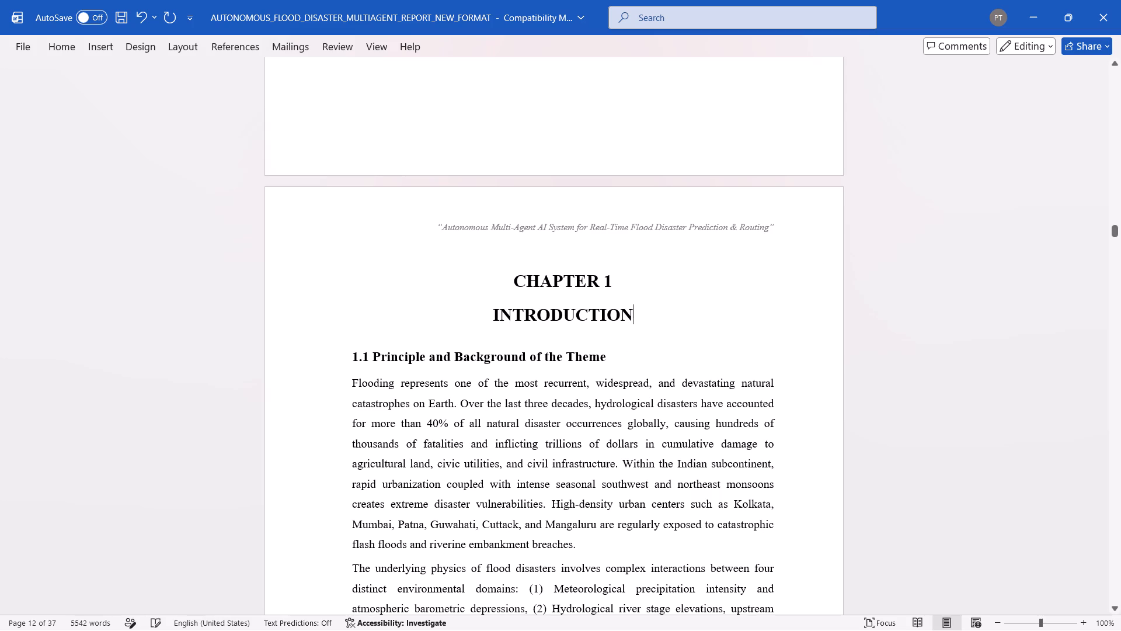
left_click_drag(640, 307, 529, 266)
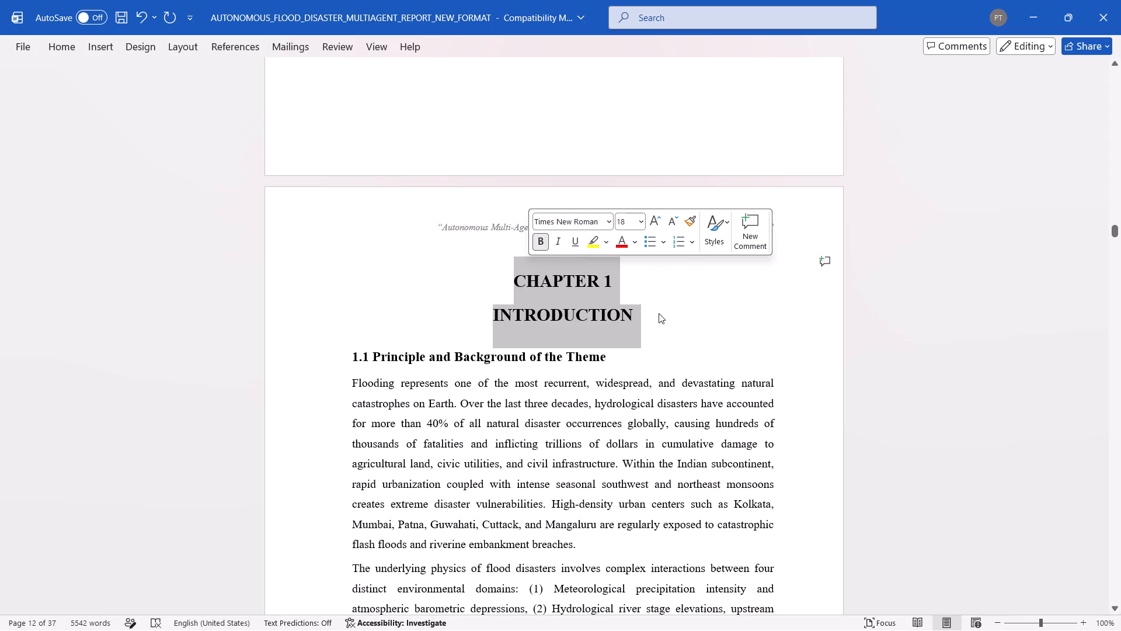
left_click(659, 313)
Check the font sizes of the headings and body text in sections 1.1 and 1.2.
left_click_drag(587, 356, 598, 360)
left_click_drag(603, 359, 415, 359)
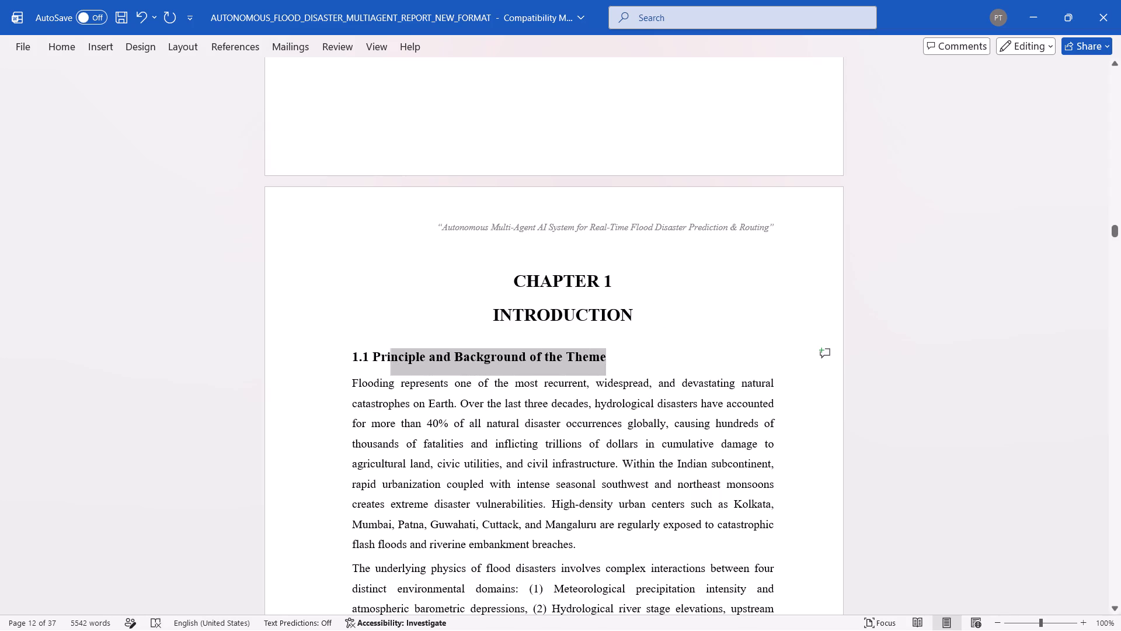
left_click_drag(415, 359, 360, 359)
left_click(660, 331)
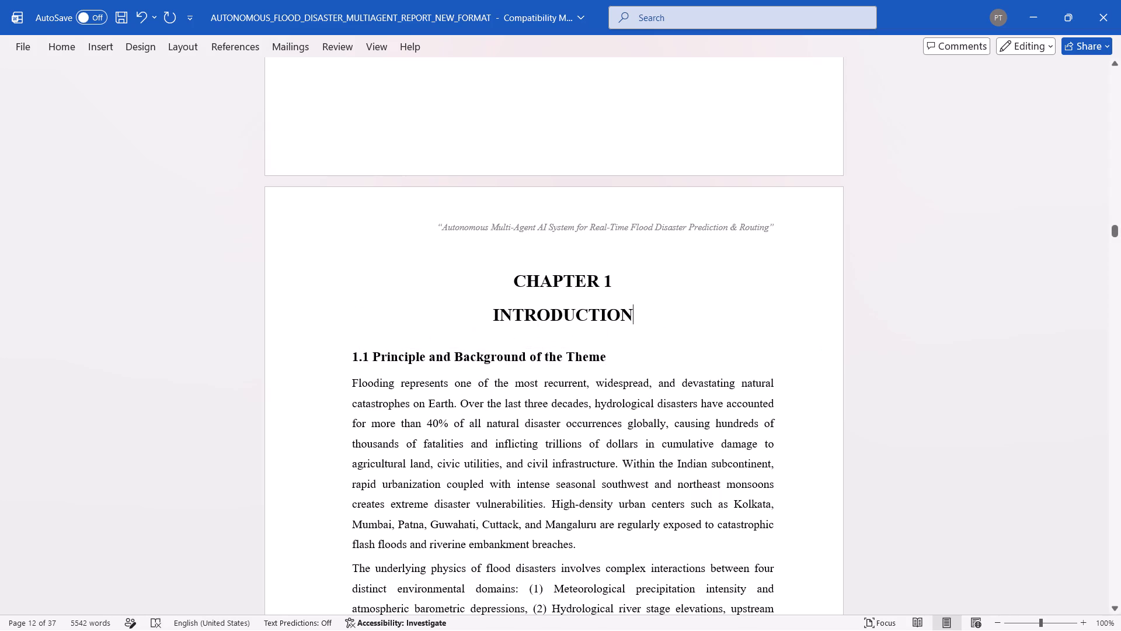
left_click(342, 373)
left_click_drag(350, 382, 465, 486)
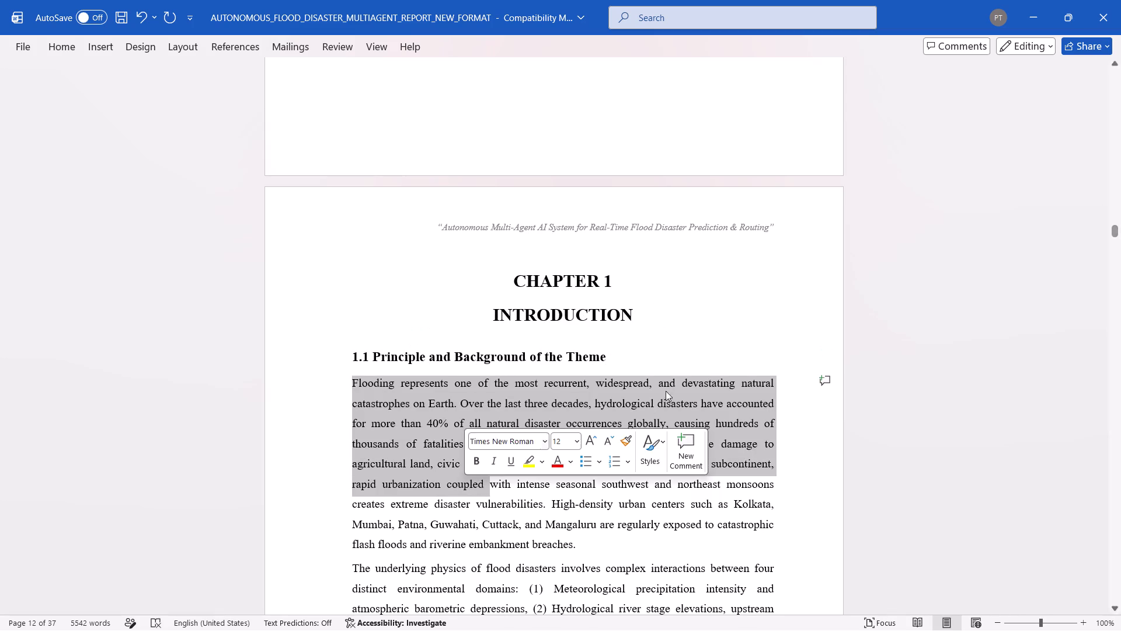
scroll(691, 356, "down", 15)
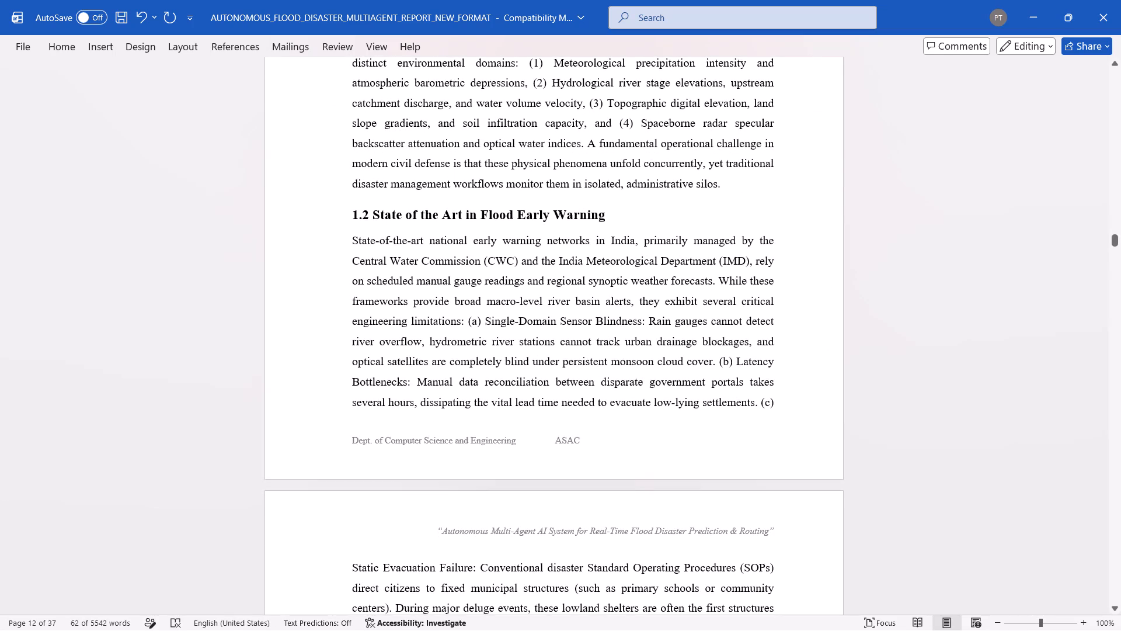
left_click_drag(603, 219, 551, 218)
left_click(633, 284)
left_click_drag(633, 284, 617, 281)
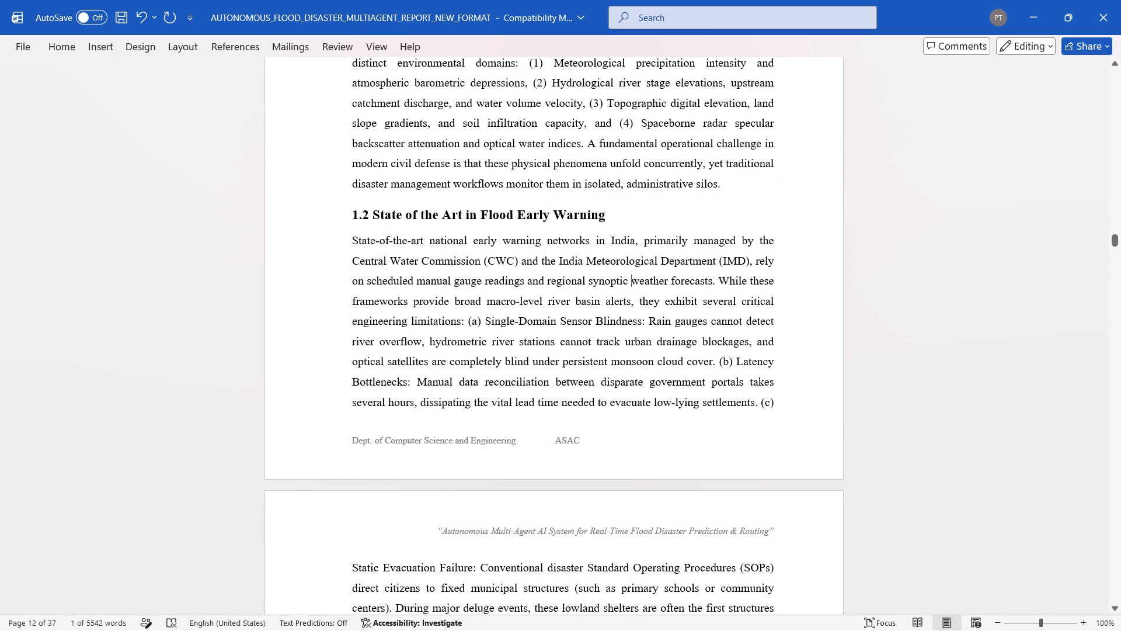
left_click_drag(617, 281, 547, 273)
Check the font sizes of the Static Evacuation Failure text and the "1.3 What Has Been Done in This Work" heading.
scroll(633, 431, "down", 5)
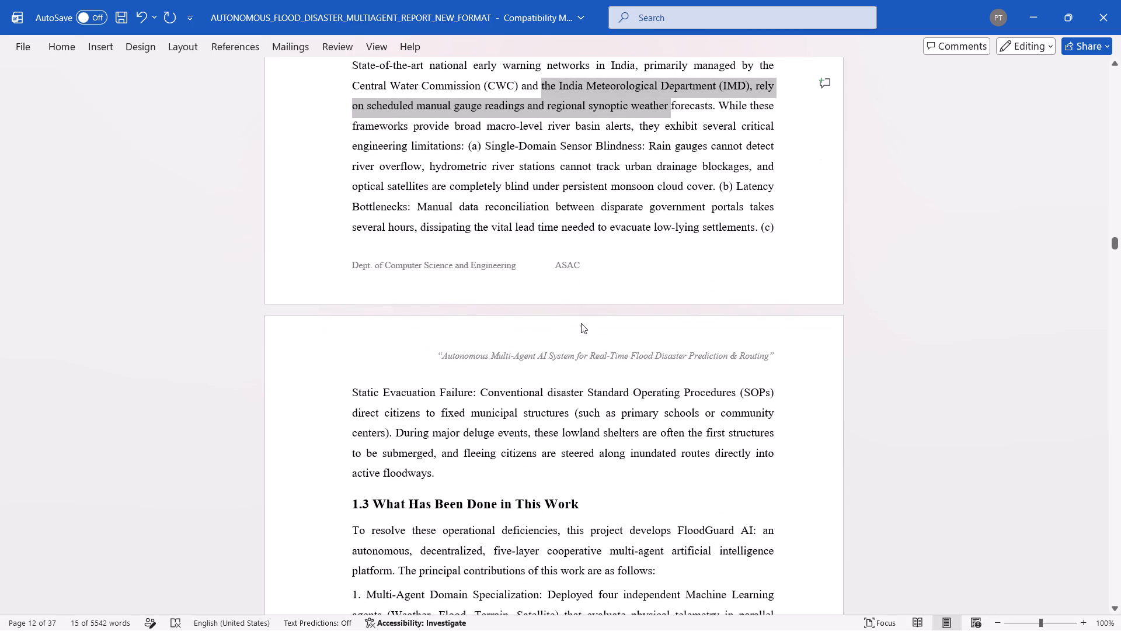
left_click(581, 323)
left_click_drag(596, 412, 549, 394)
left_click(691, 466)
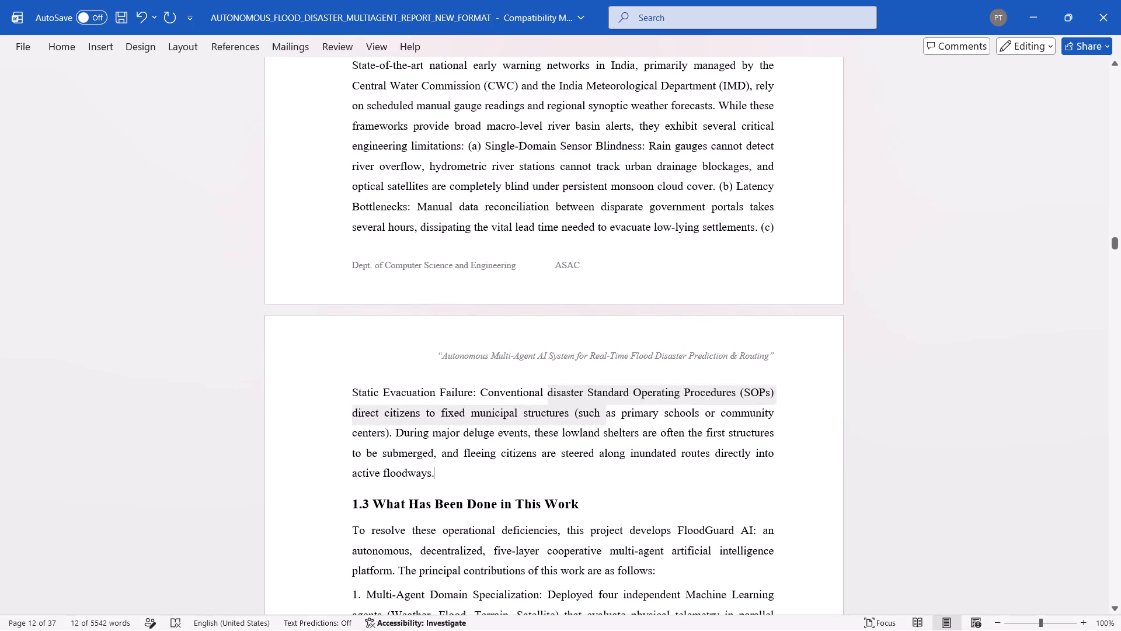
scroll(691, 466, "down", 4)
left_click_drag(608, 373, 531, 358)
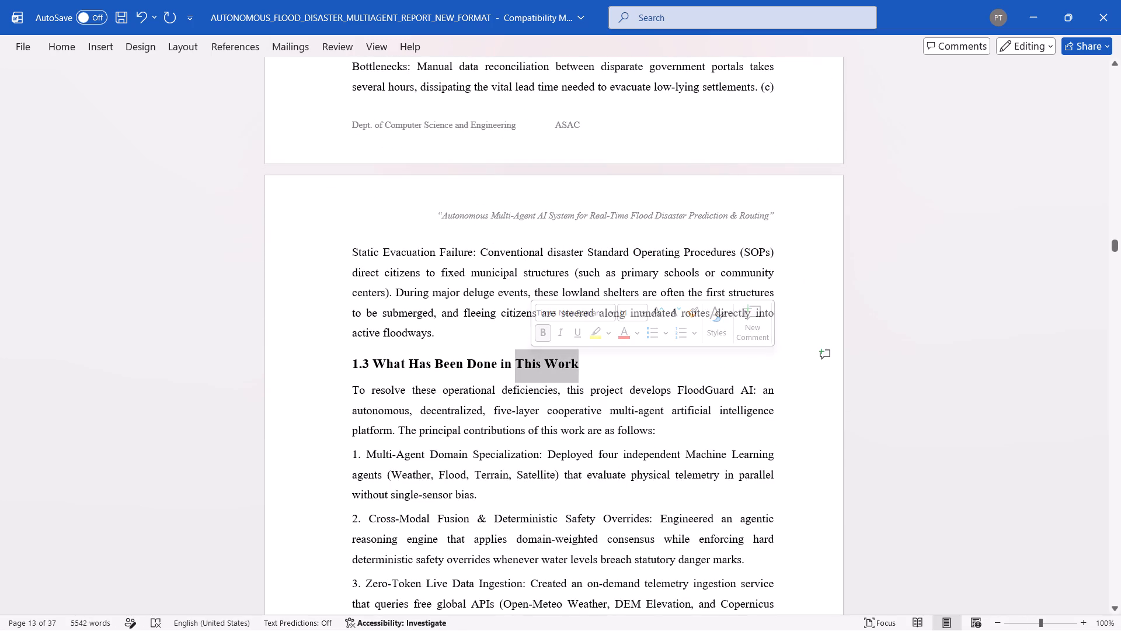
scroll(653, 395, "down", 6)
Check the font size and line spacing of numbered contributions 2 and 3 in section 1.3.
left_click_drag(639, 391, 545, 303)
right_click(644, 314)
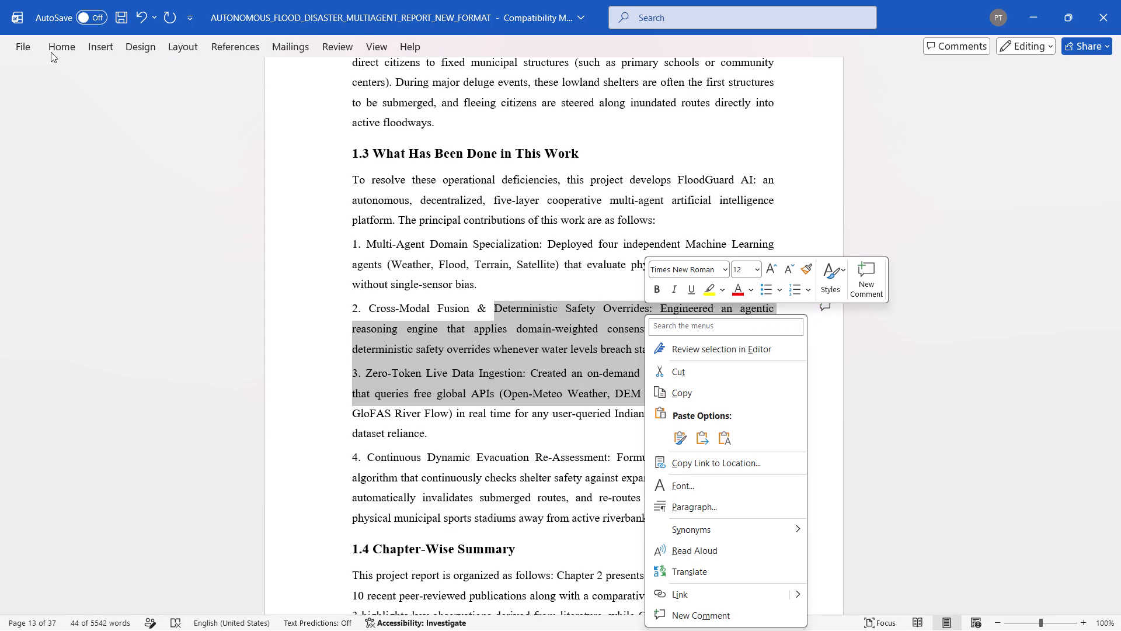
left_click(63, 41)
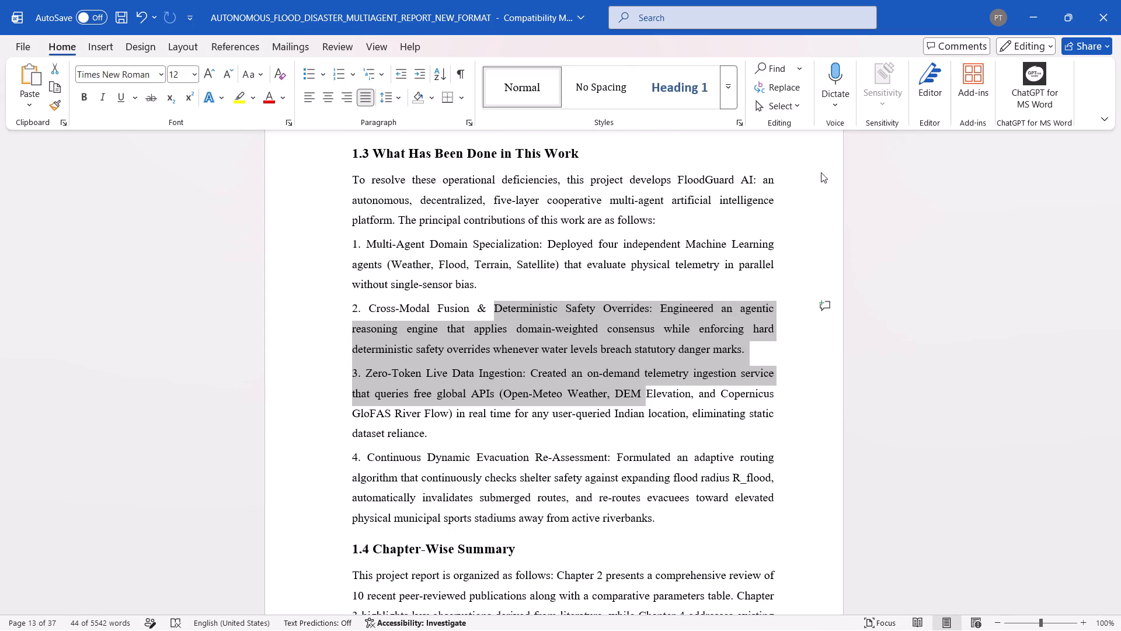
left_click(398, 95)
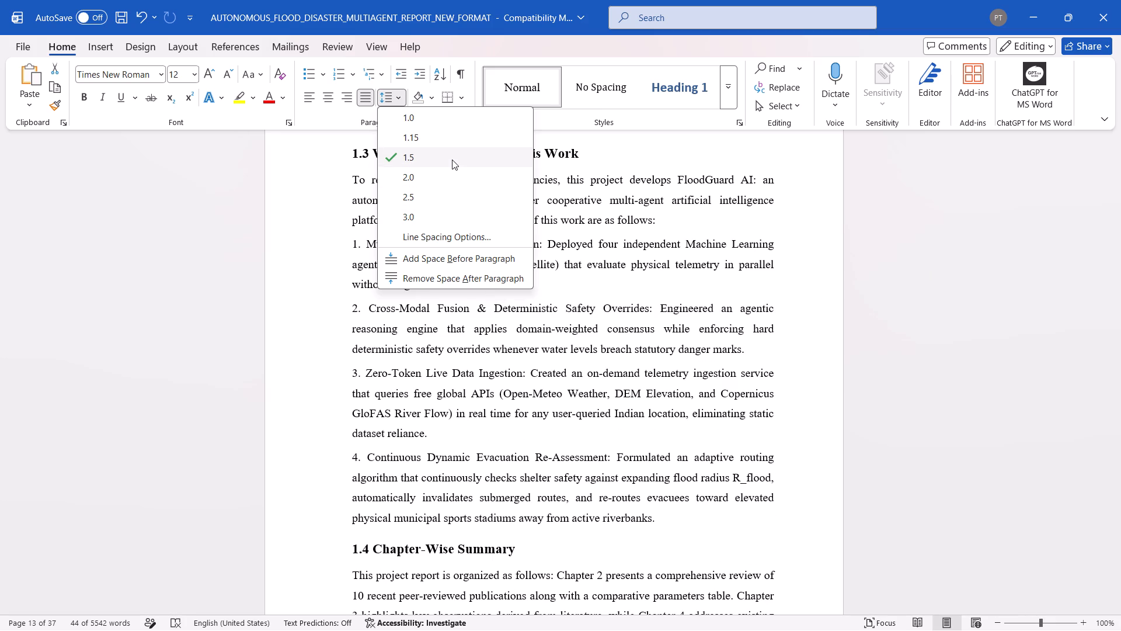
left_click(888, 258)
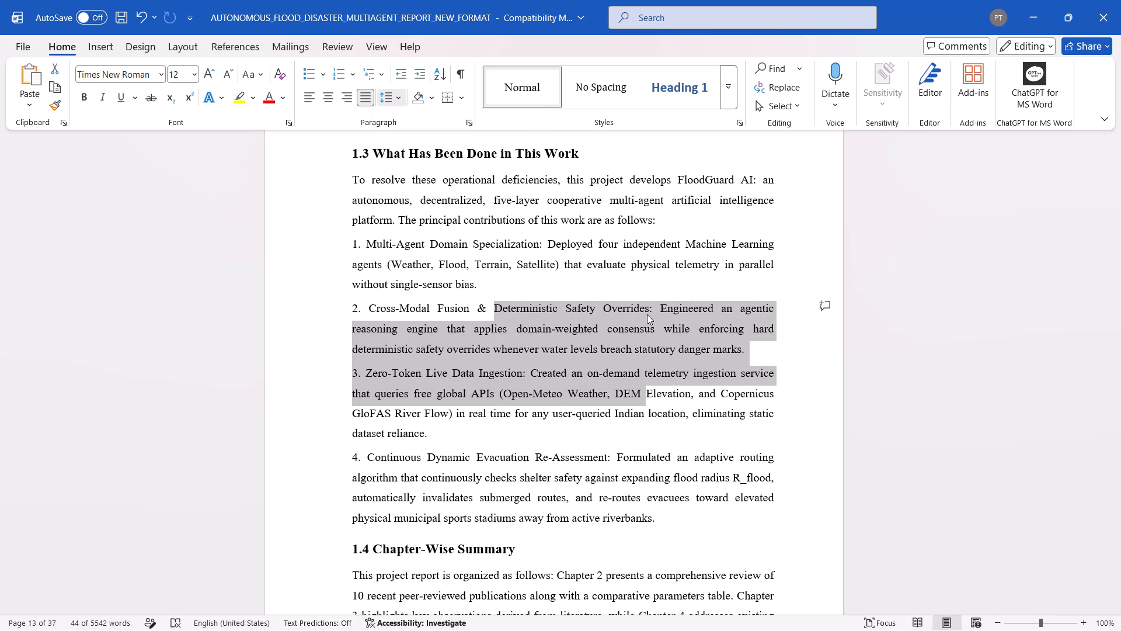
Check the line spacing of the Static Evacuation Failure text above section 1.3.
scroll(637, 305, "up", 5)
scroll(562, 320, "up", 4)
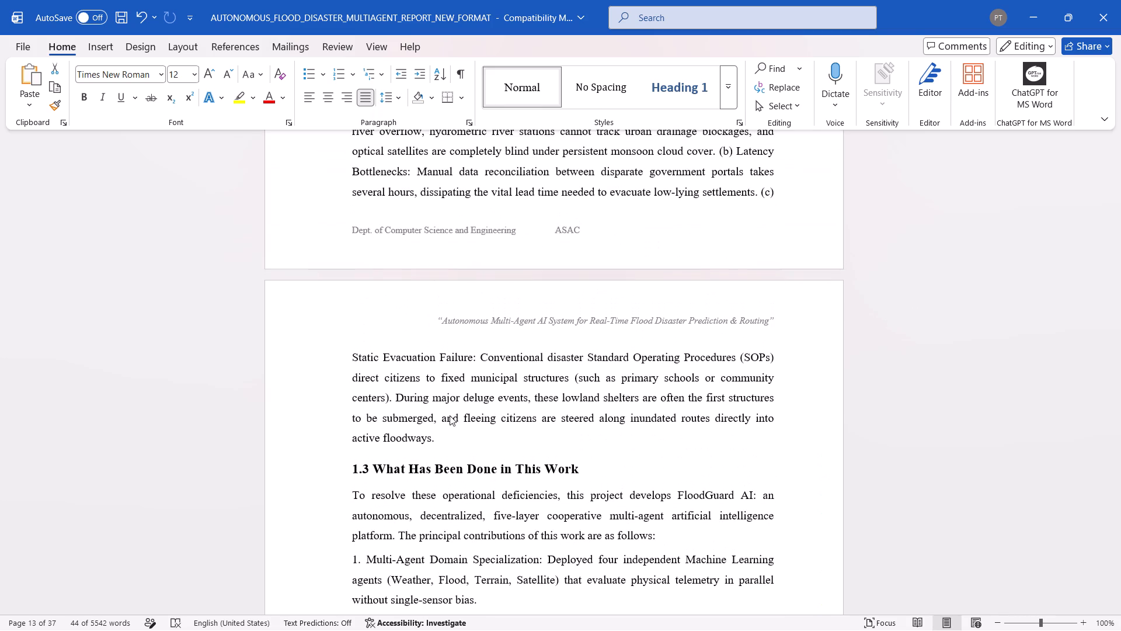
left_click_drag(443, 439, 389, 359)
left_click_drag(471, 442, 394, 376)
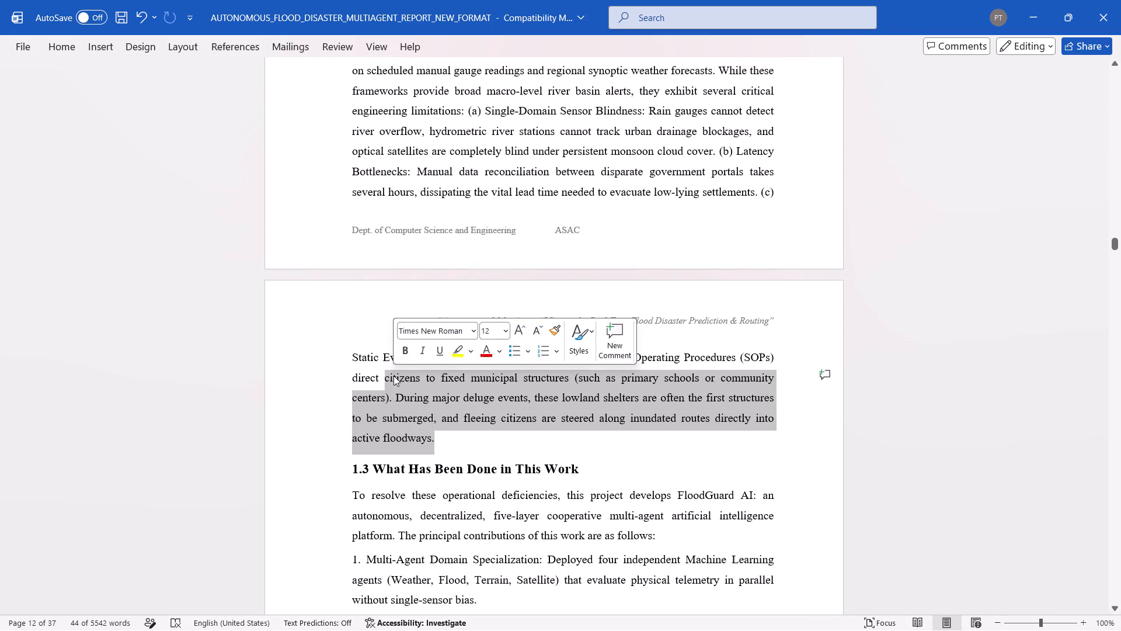
left_click(58, 52)
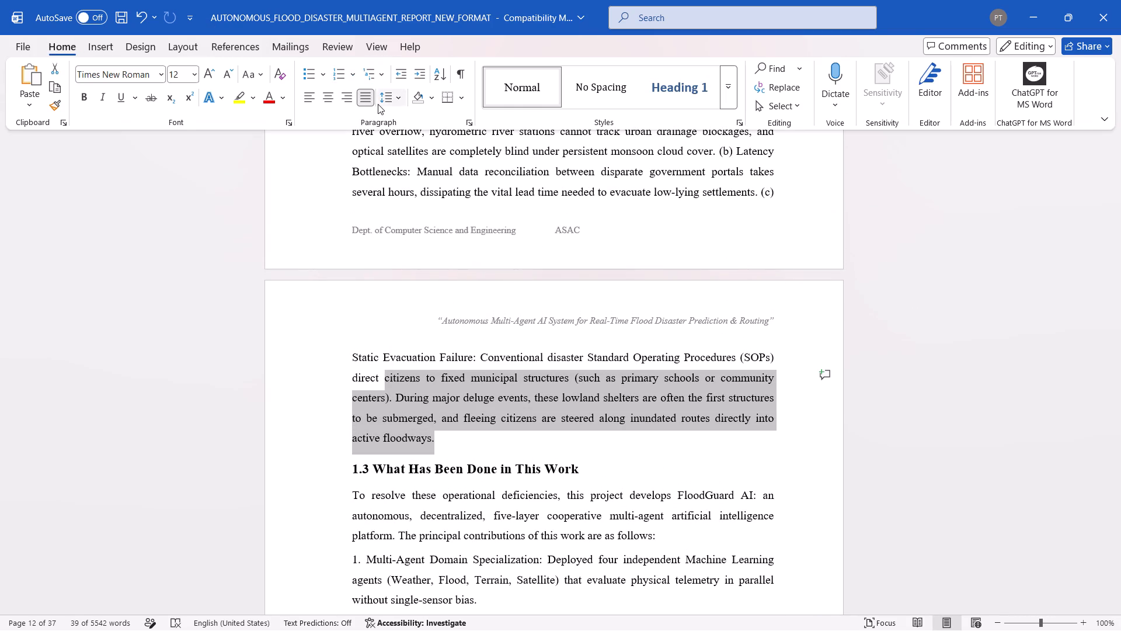
left_click(401, 99)
left_click(270, 210)
Check the line spacing of the body text under "1.2 State of the Art in Flood Early Warning".
scroll(452, 258, "up", 8)
left_click_drag(608, 362, 572, 343)
left_click(587, 385)
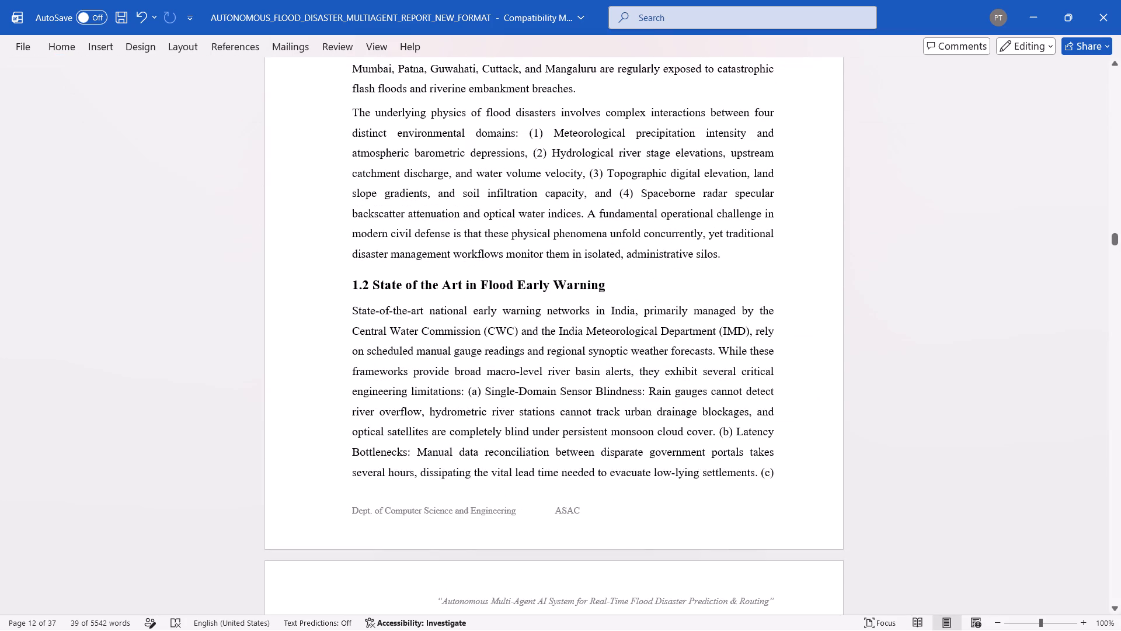
left_click(523, 337)
left_click_drag(538, 346, 483, 309)
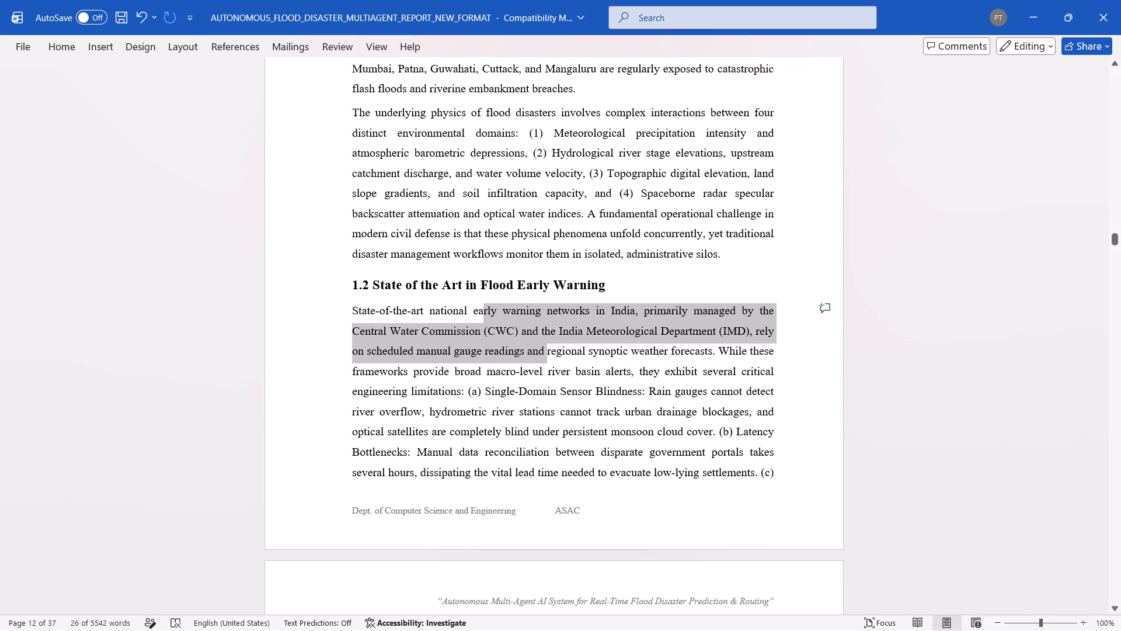
left_click(57, 44)
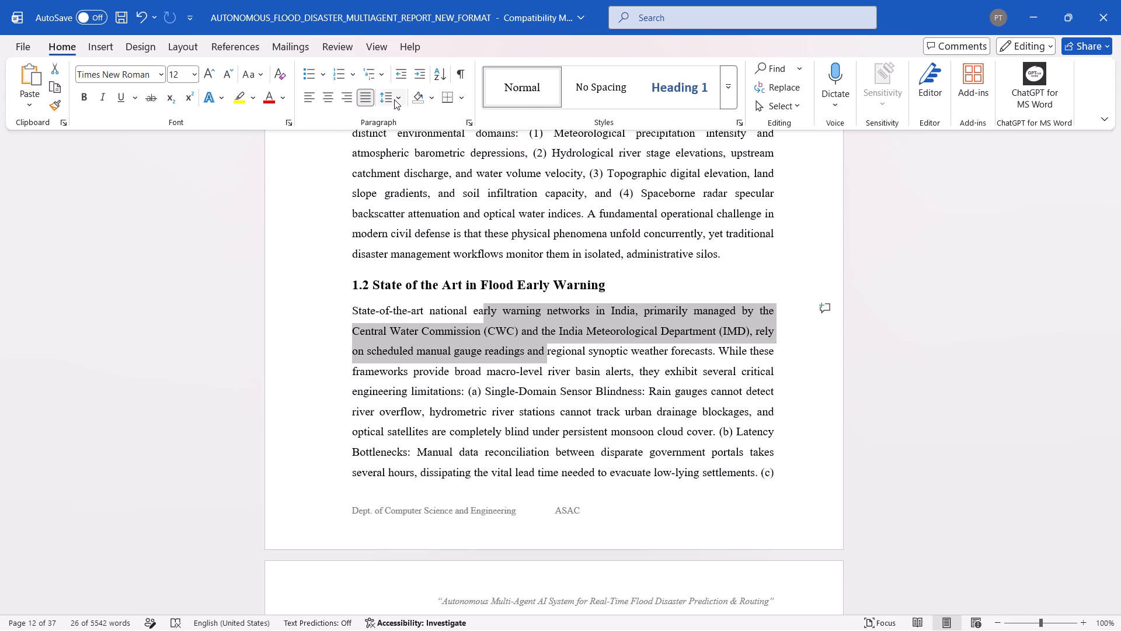
left_click(397, 99)
left_click(169, 270)
Apply 1.5 line spacing to numbered contributions 1 to 3 in section 1.3.
scroll(558, 245, "up", 4)
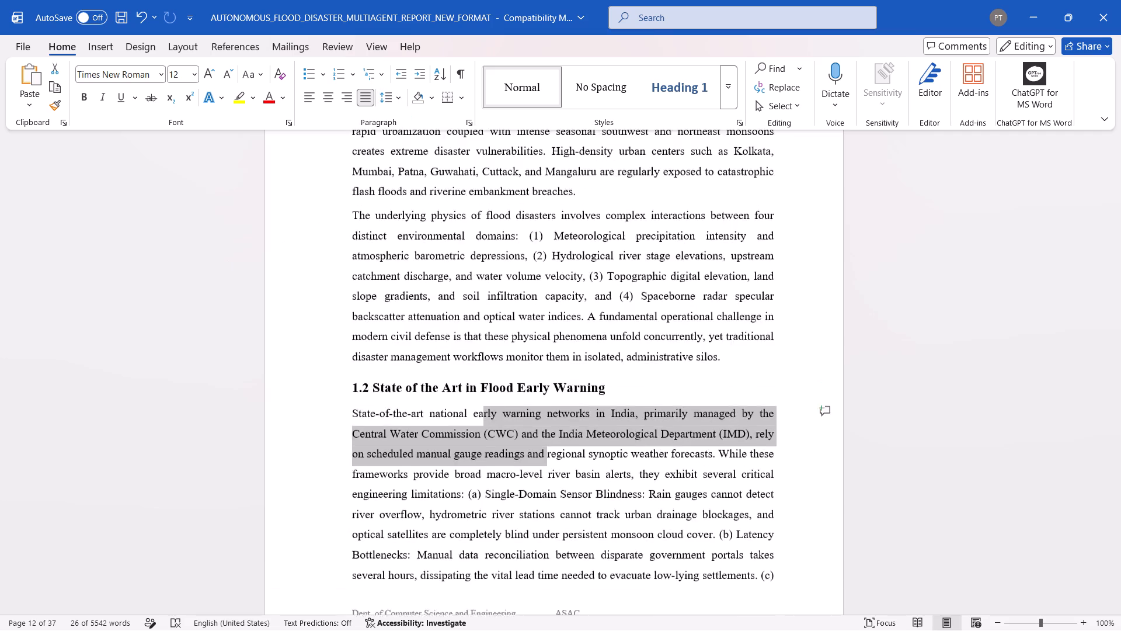
scroll(558, 245, "up", 6)
scroll(572, 265, "down", 8)
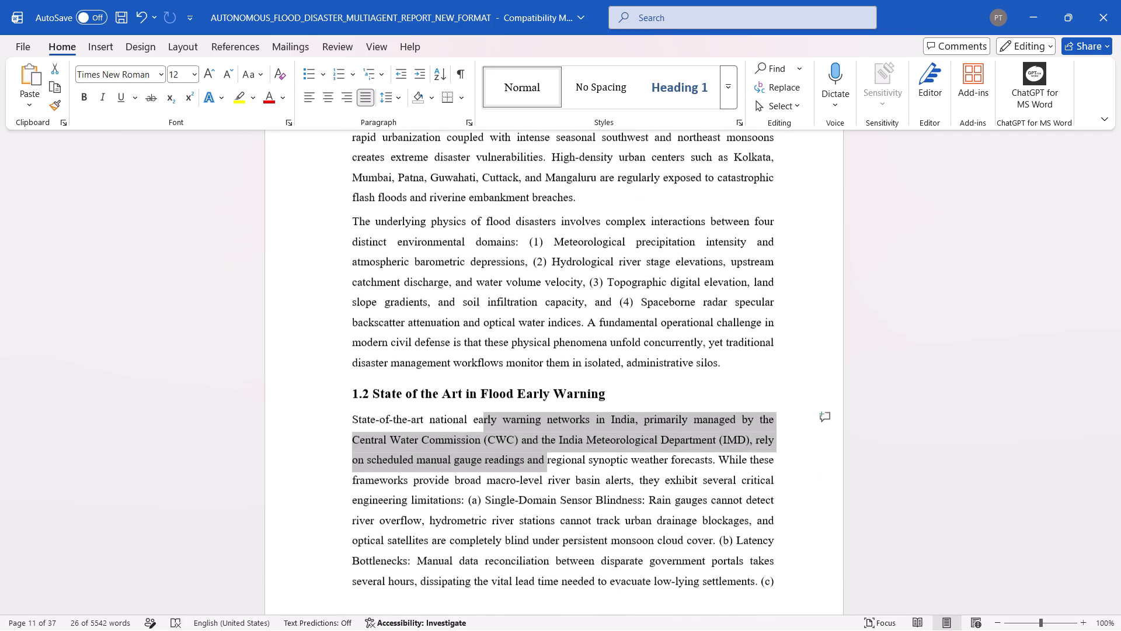
scroll(571, 266, "down", 18)
left_click_drag(482, 224, 486, 241)
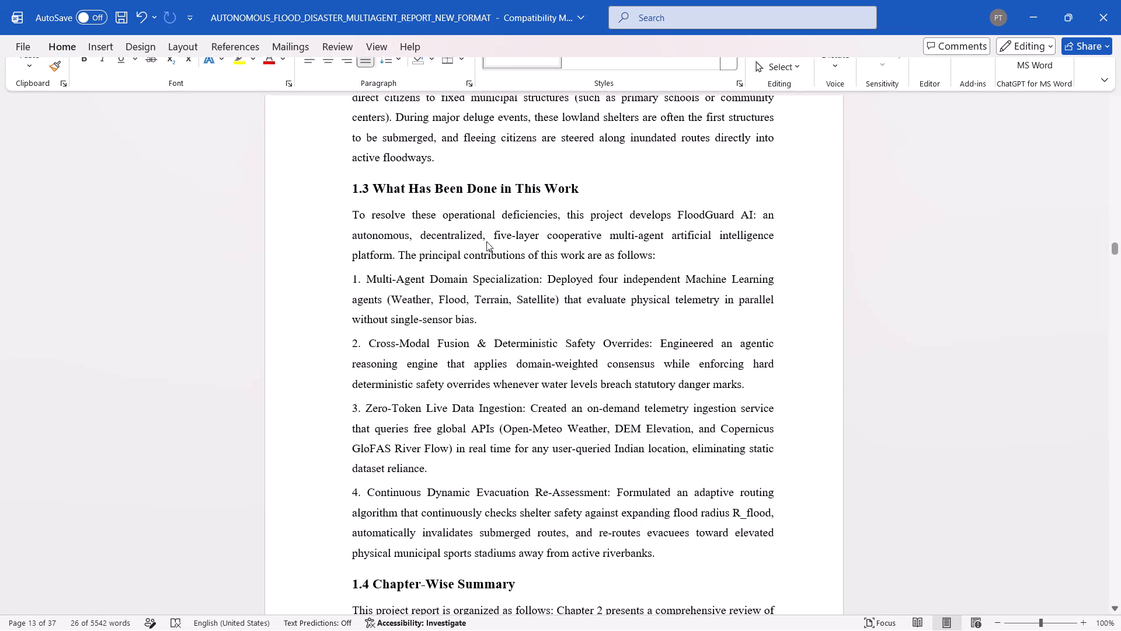
left_click_drag(486, 241, 559, 348)
left_click_drag(618, 412, 516, 311)
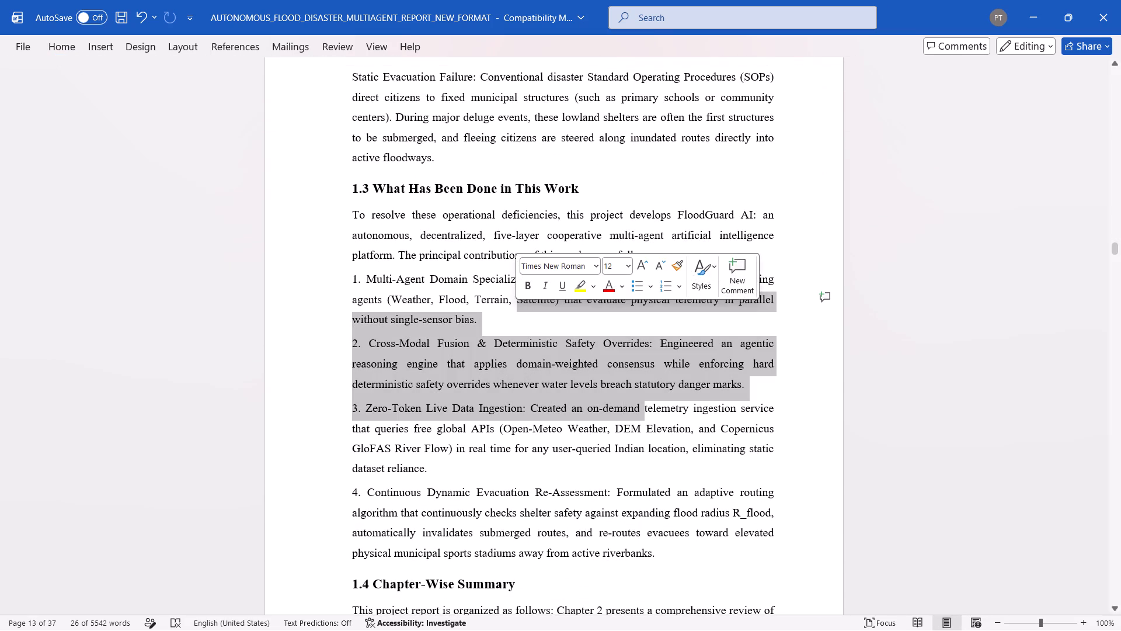
left_click(74, 50)
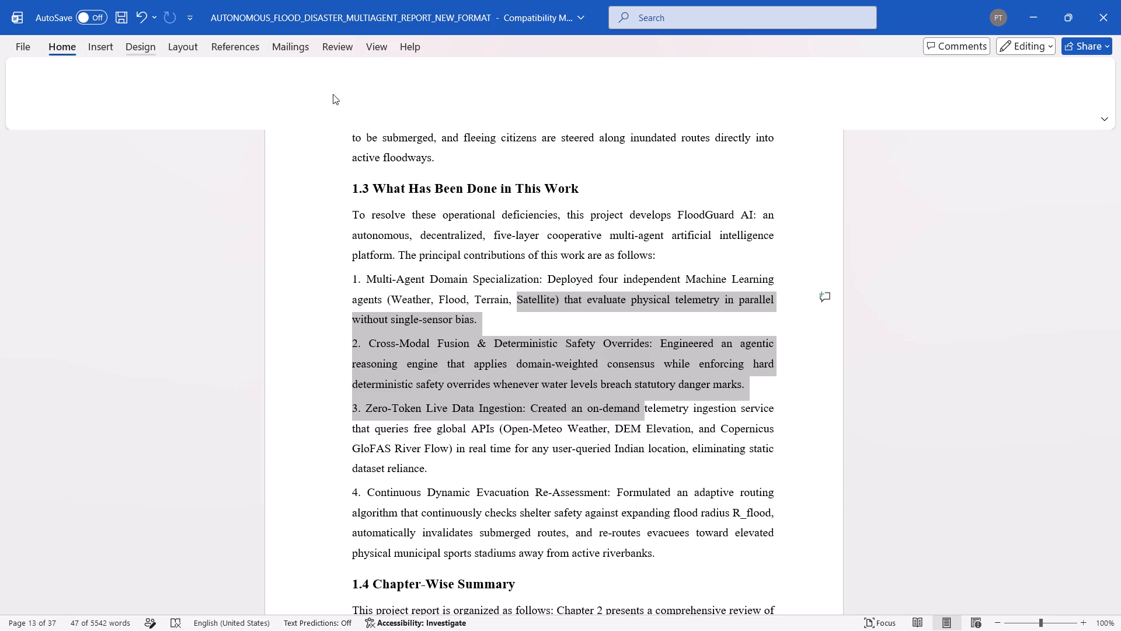
left_click(399, 100)
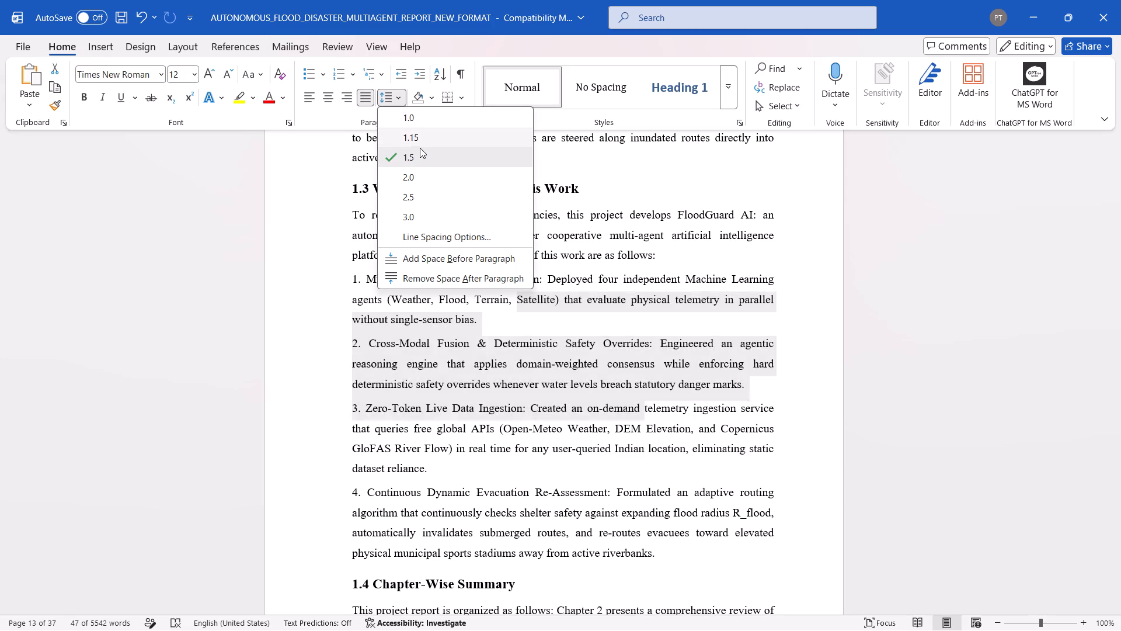
left_click(420, 154)
Check the formatting of the section 1.3 text and the font sizes of section 1.4's heading and body, including its continuation overleaf.
left_click(658, 557)
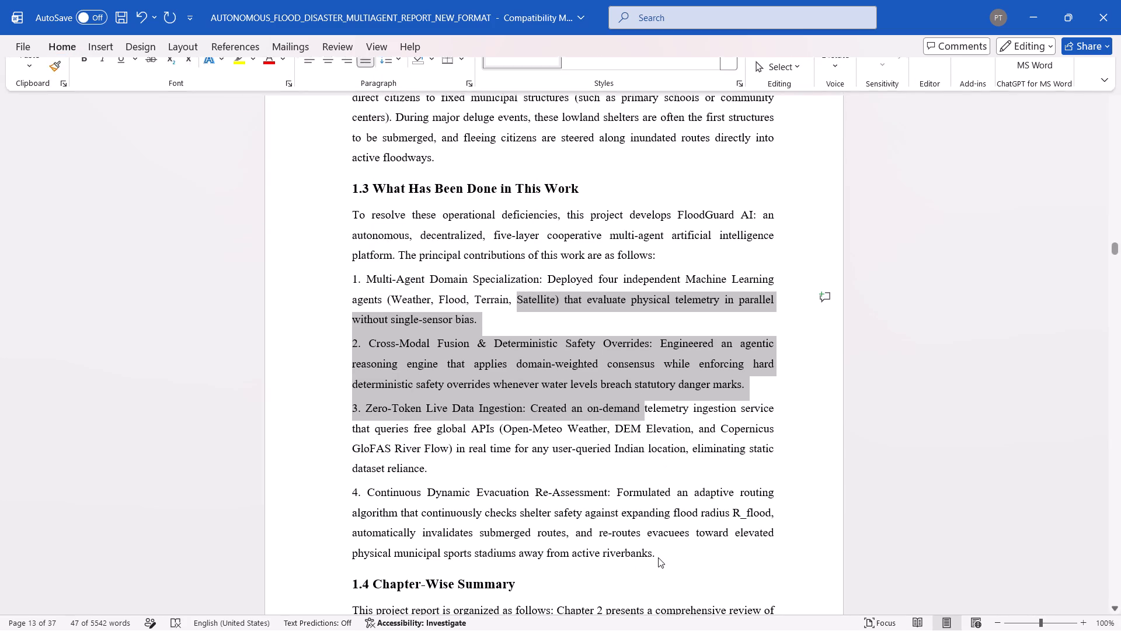
left_click_drag(667, 553, 362, 206)
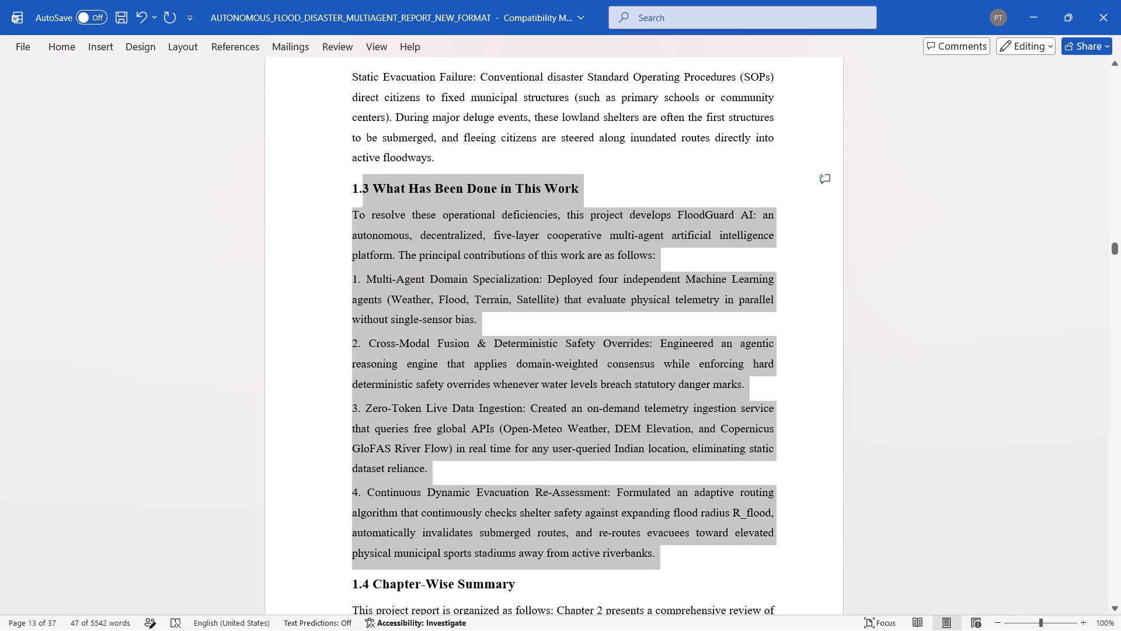
left_click_drag(362, 206, 355, 216)
left_click(493, 276)
scroll(538, 330, "down", 5)
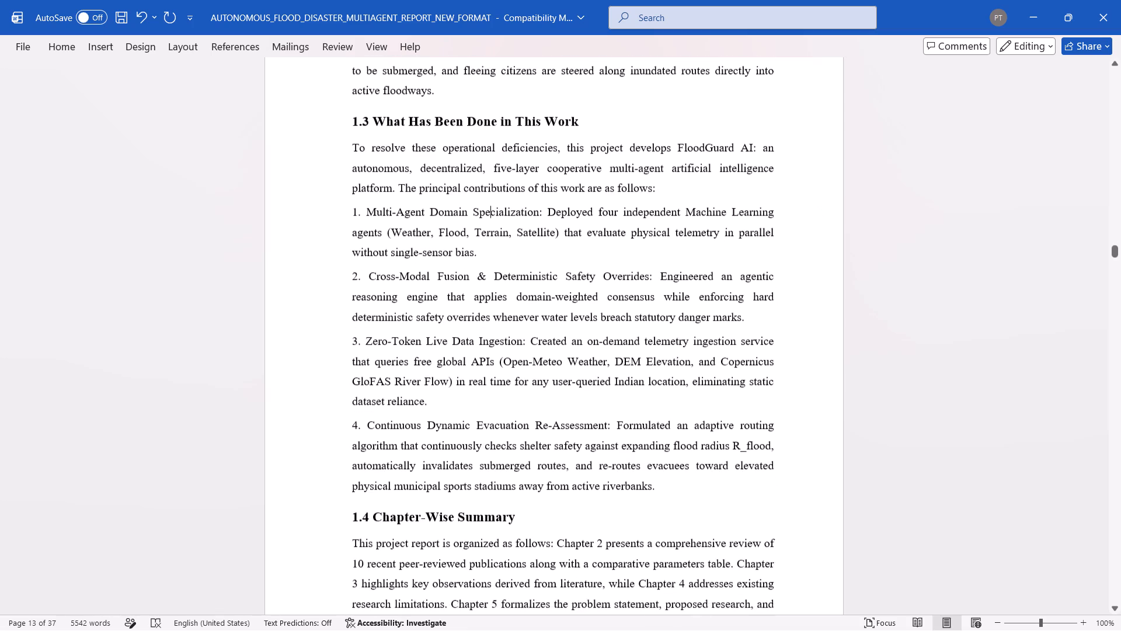
scroll(538, 332, "down", 5)
left_click_drag(516, 233, 488, 233)
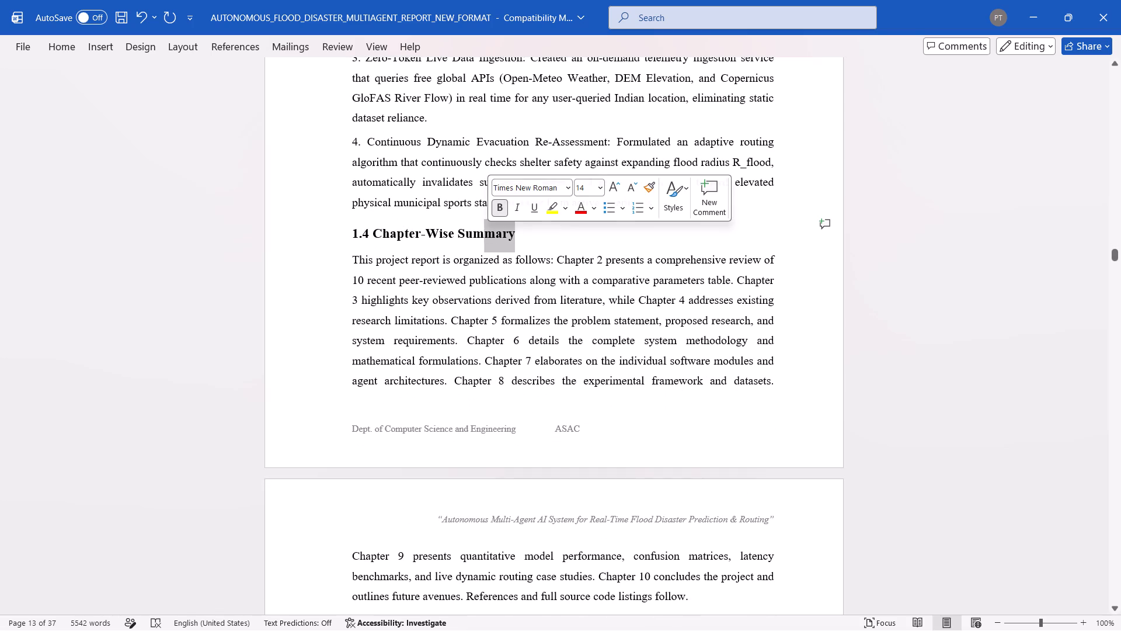
left_click_drag(553, 319, 525, 304)
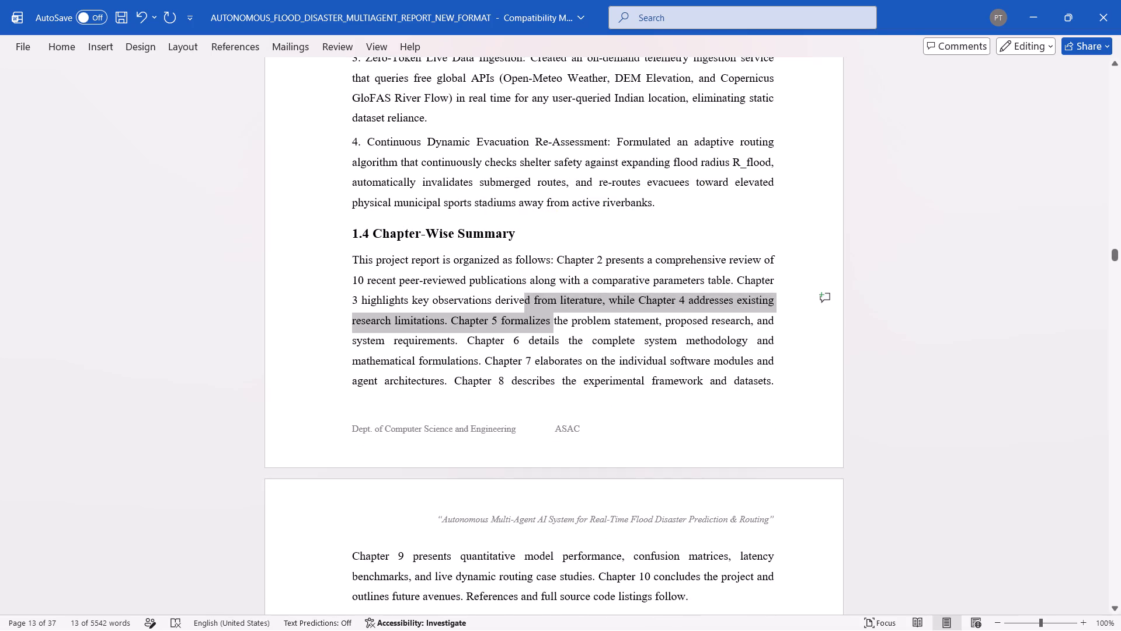
left_click(673, 393)
scroll(645, 407, "down", 4)
left_click_drag(665, 421, 603, 414)
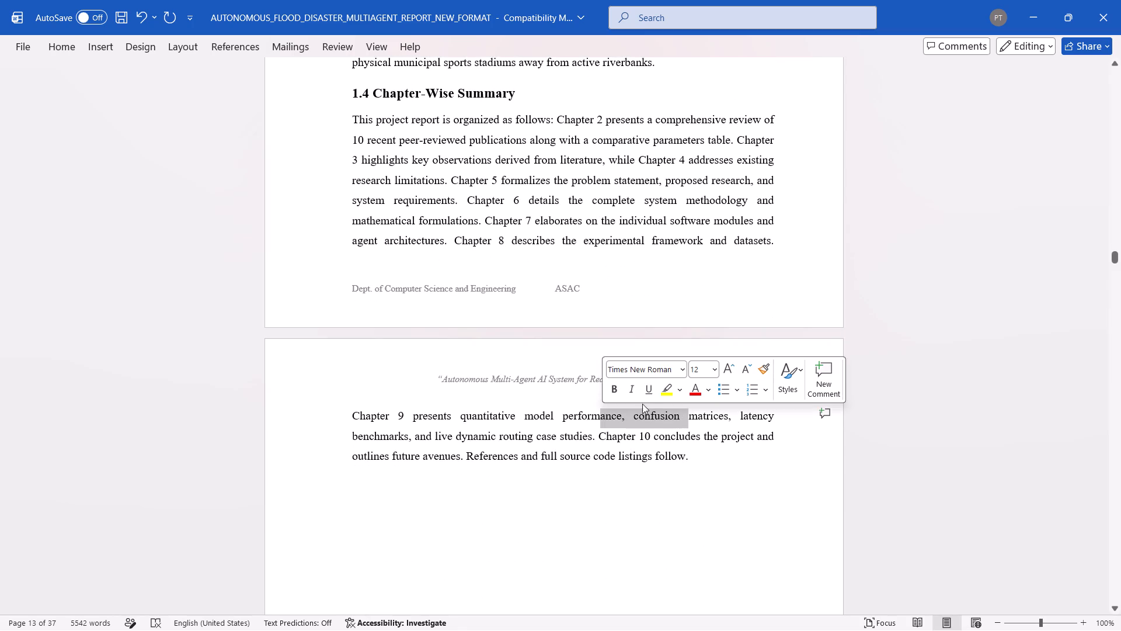
Set both title lines of Chapter 2, "CHAPTER 2" and "REVIEW OF LITERATURE", to font size 18.
scroll(681, 491, "down", 12)
scroll(519, 382, "down", 10)
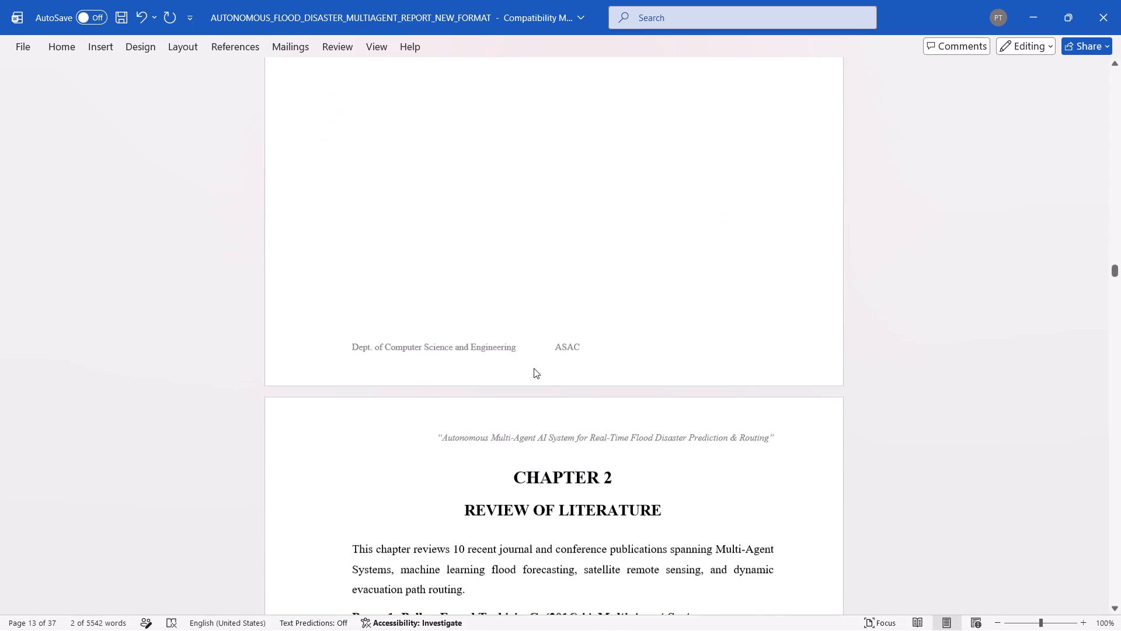
scroll(546, 375, "down", 3)
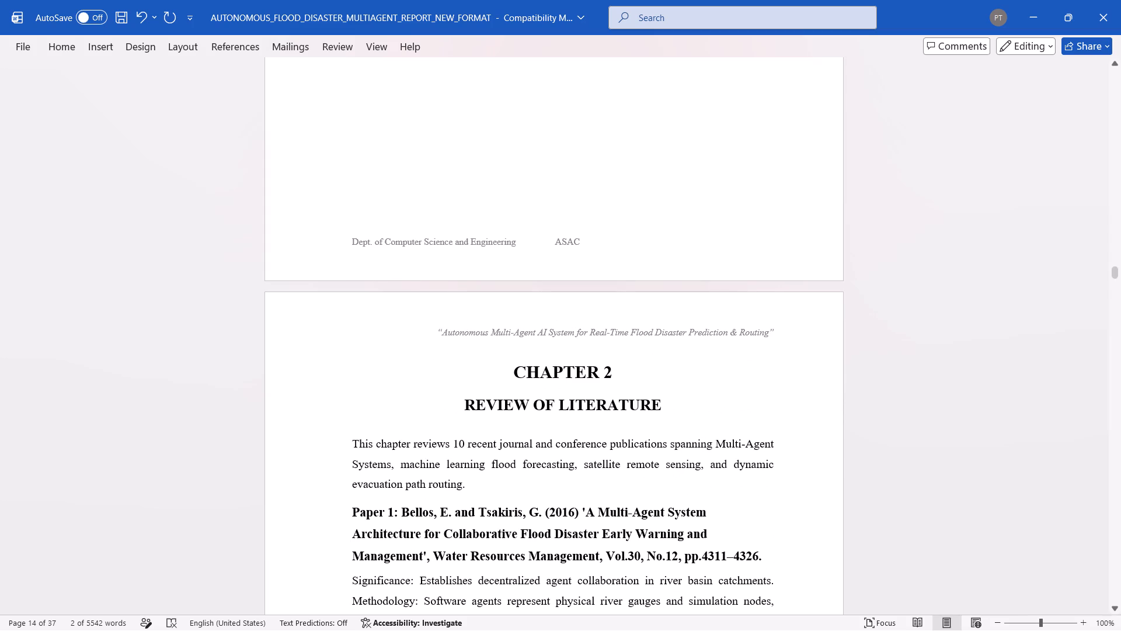
left_click_drag(687, 405, 549, 373)
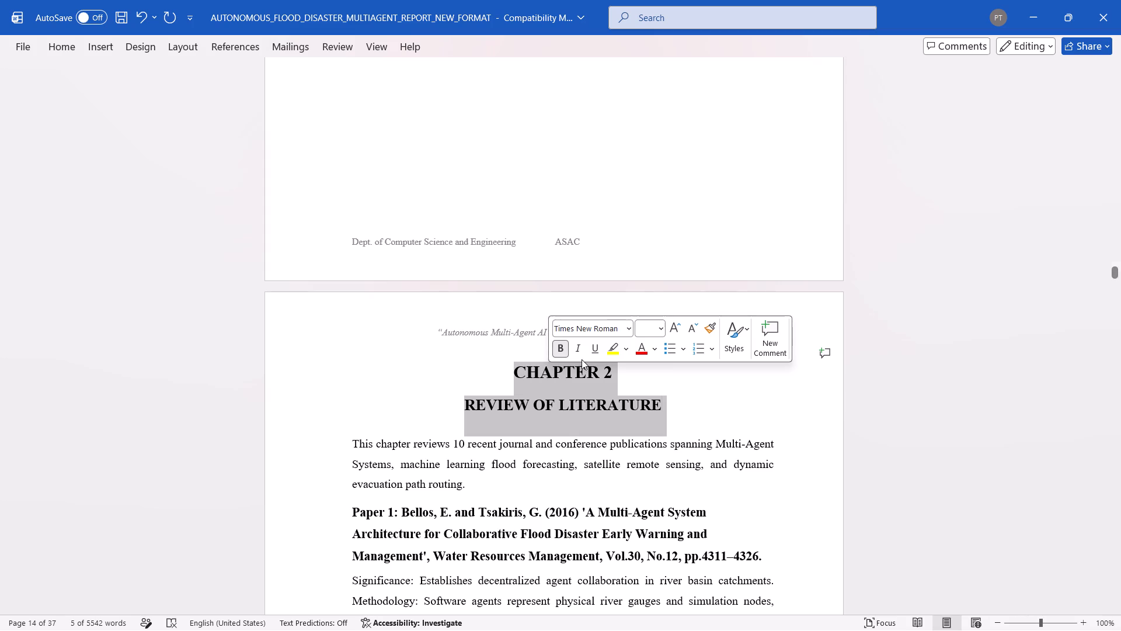
left_click(647, 328)
key("F1")
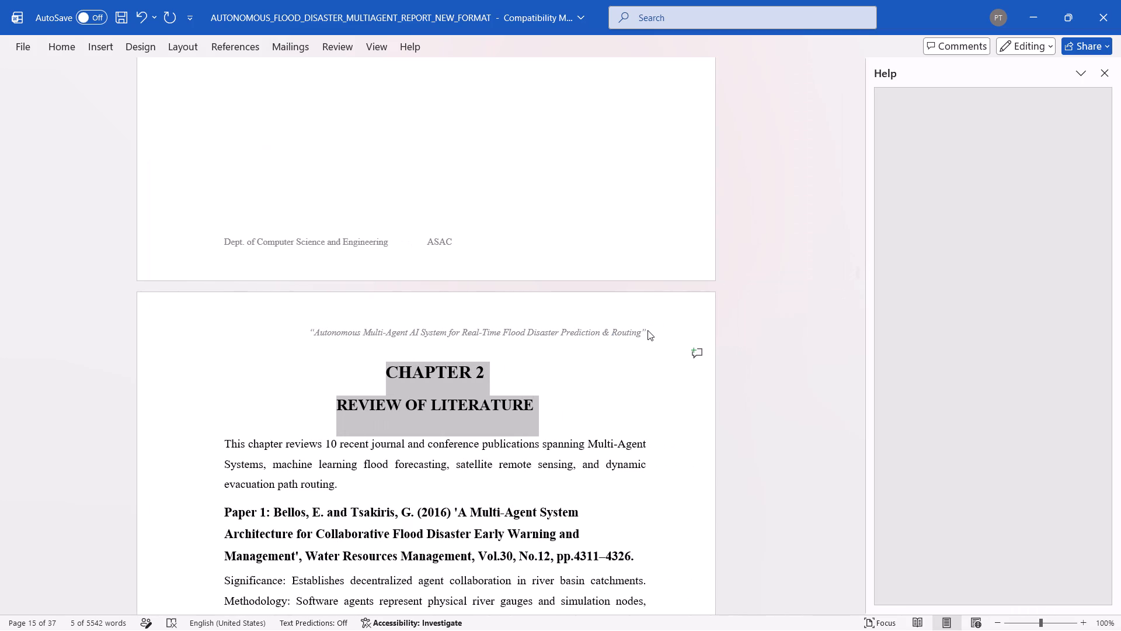
key("ctrl+z")
left_click(1106, 73)
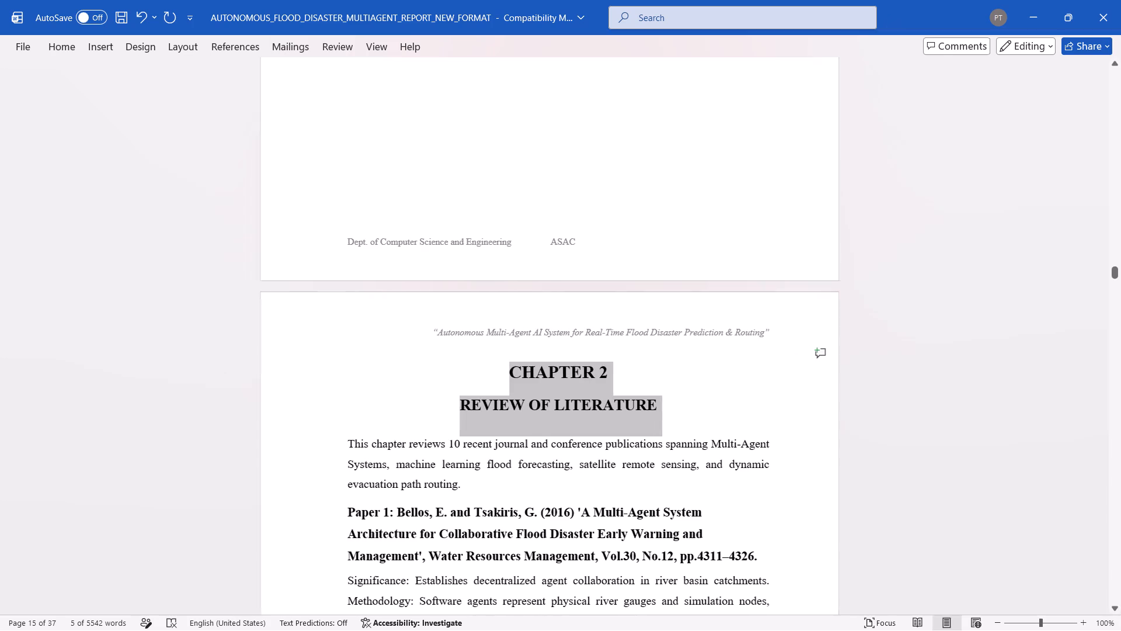
right_click(553, 396)
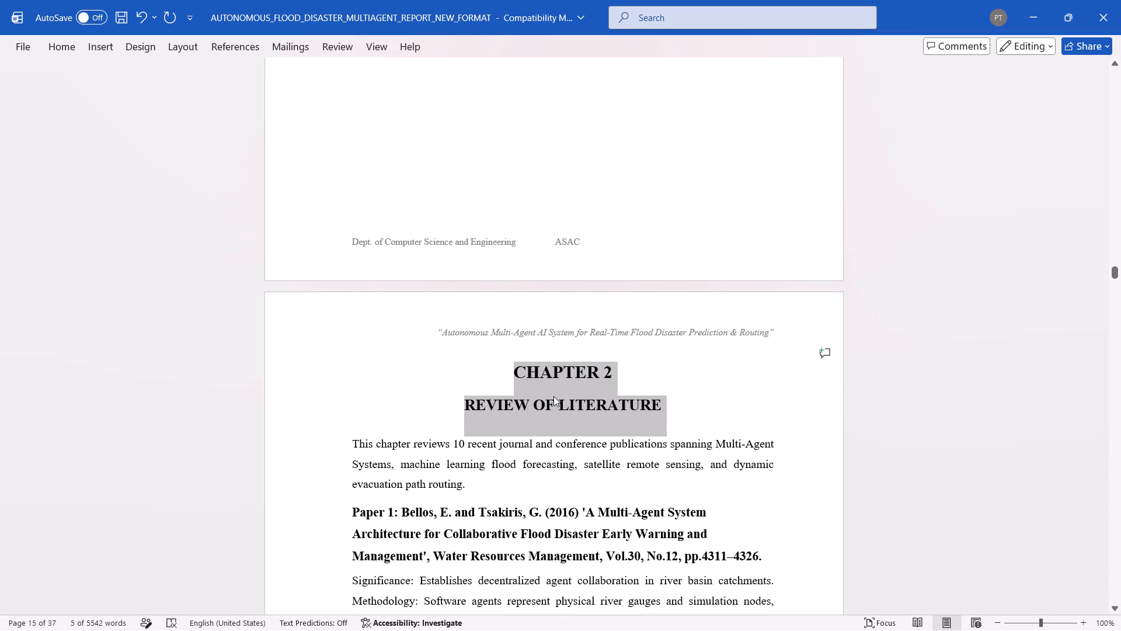
left_click(652, 417)
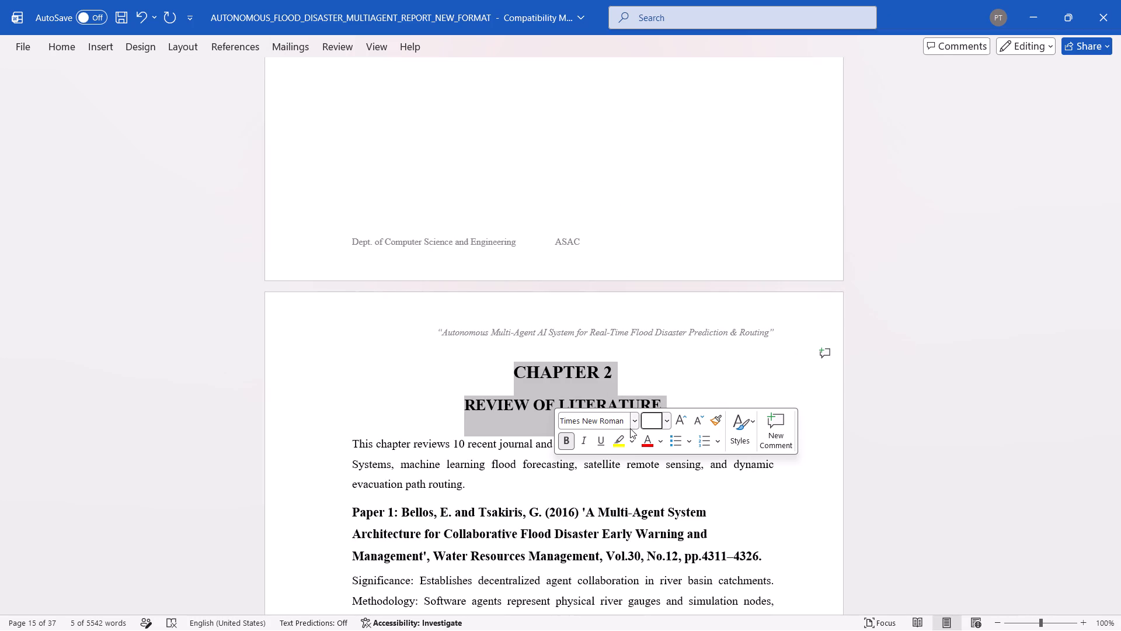
type("18")
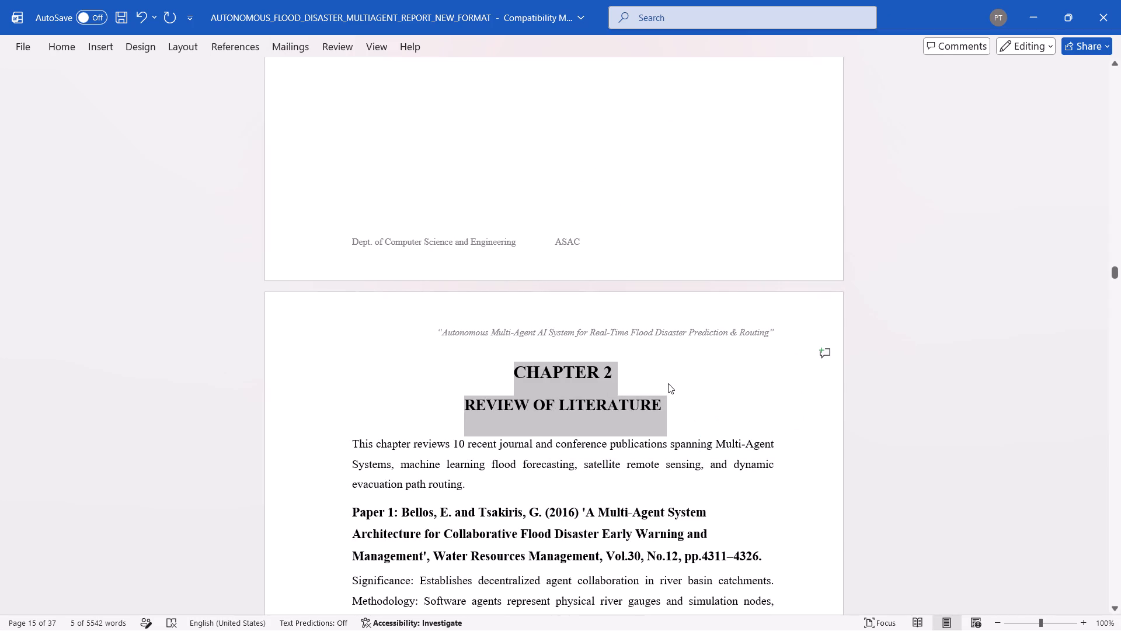
left_click(668, 383)
Check the formatting of the Chapter 2 introduction, and set the complete Paper 1 heading to font size 14.
scroll(650, 435, "down", 3)
left_click_drag(513, 384, 417, 356)
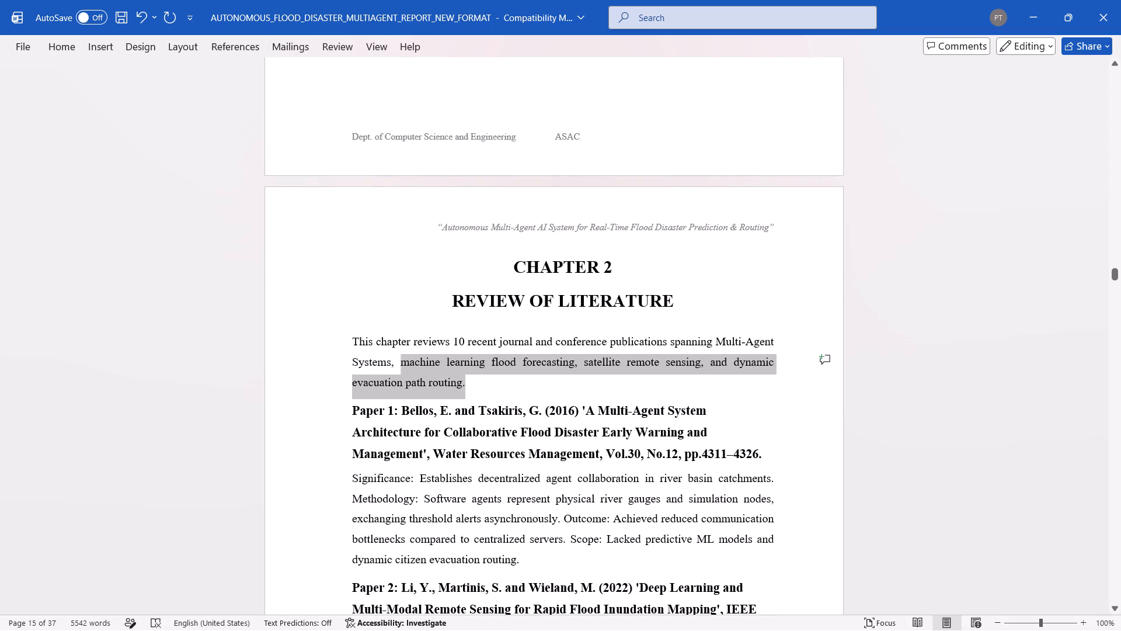
left_click_drag(417, 356, 417, 357)
left_click(521, 379)
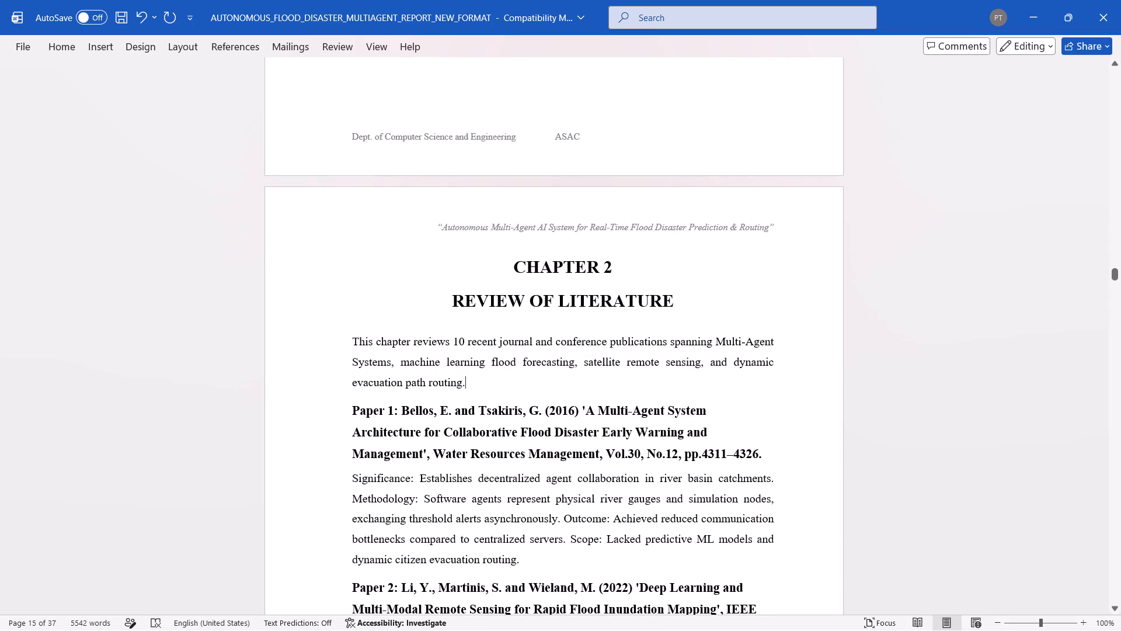
left_click_drag(591, 445, 537, 421)
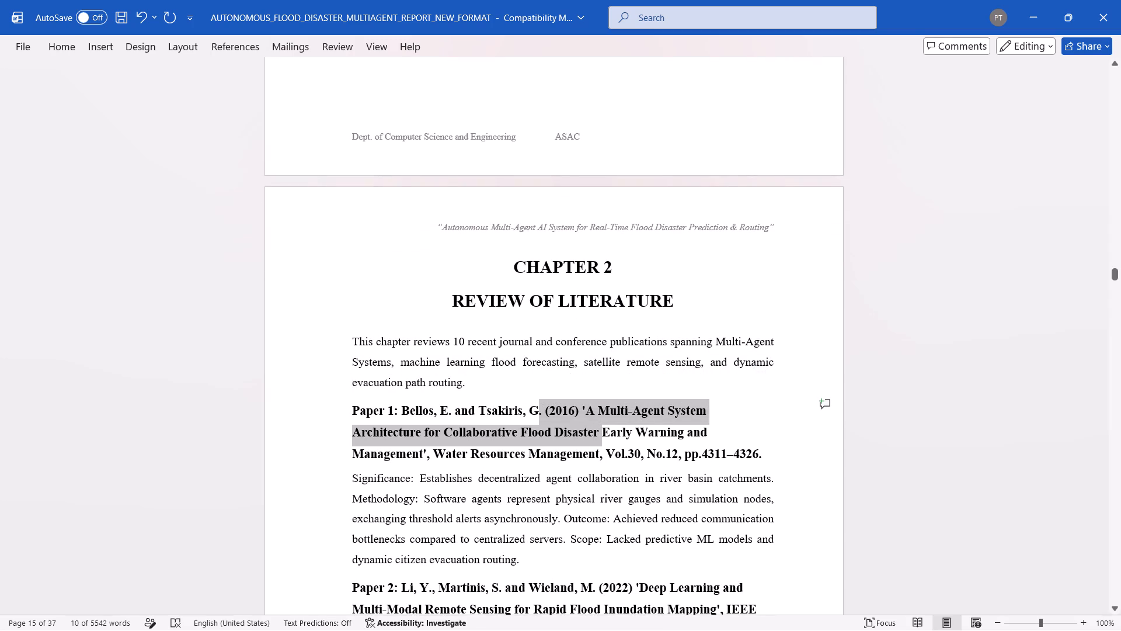
left_click(771, 453)
left_click_drag(771, 453, 364, 397)
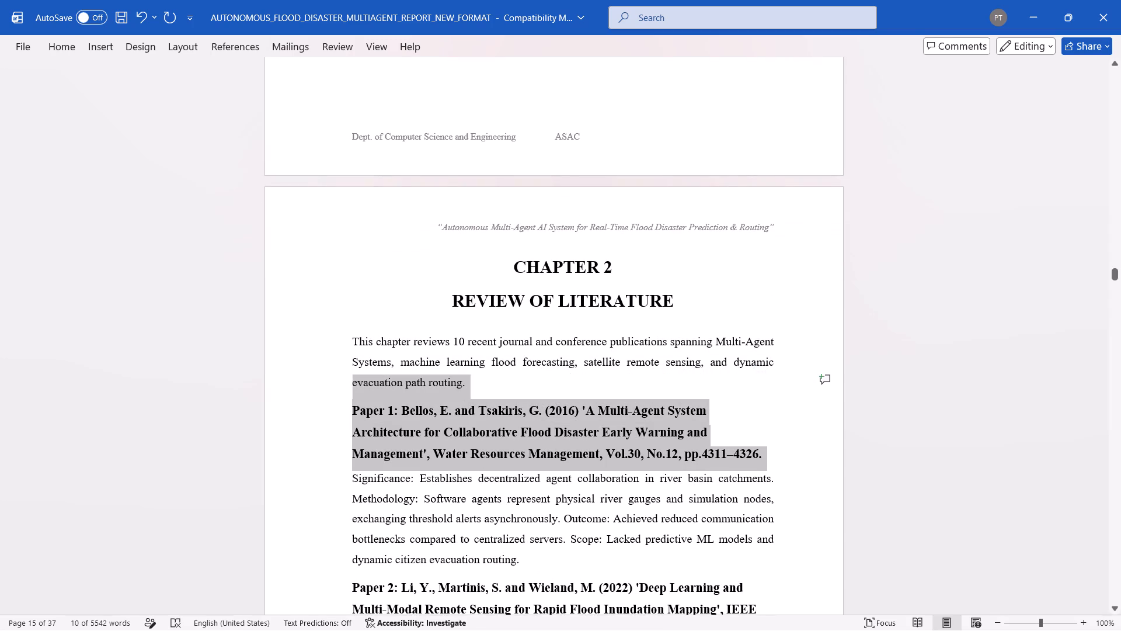
left_click_drag(364, 397, 360, 407)
left_click(471, 362)
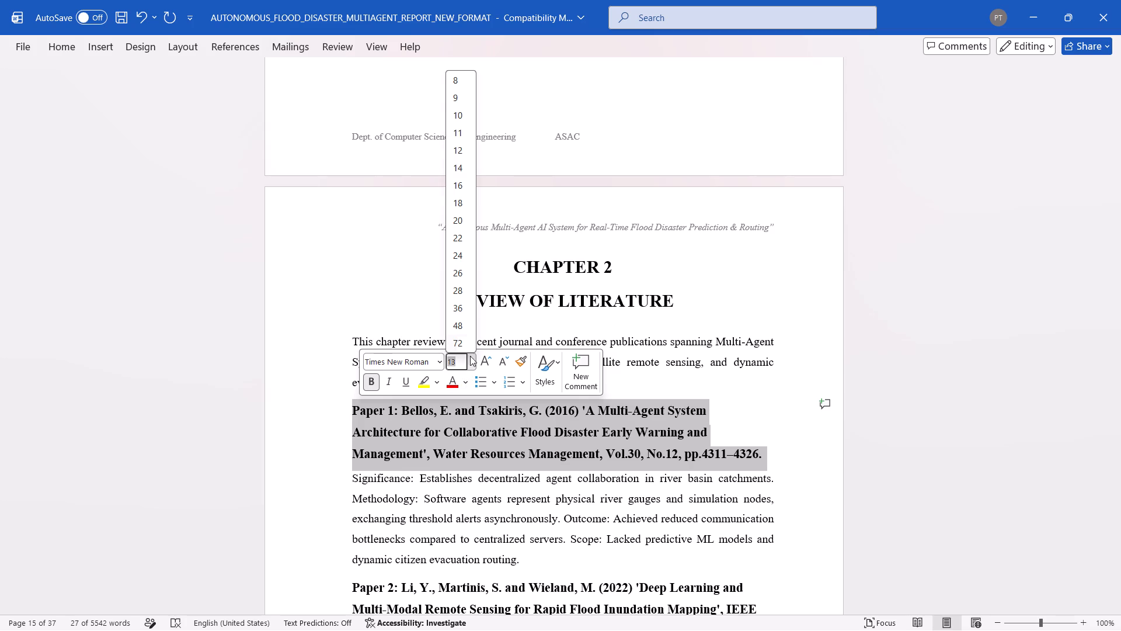
left_click(462, 359)
key("BackSpace")
key("3")
key("BackSpace")
key("4")
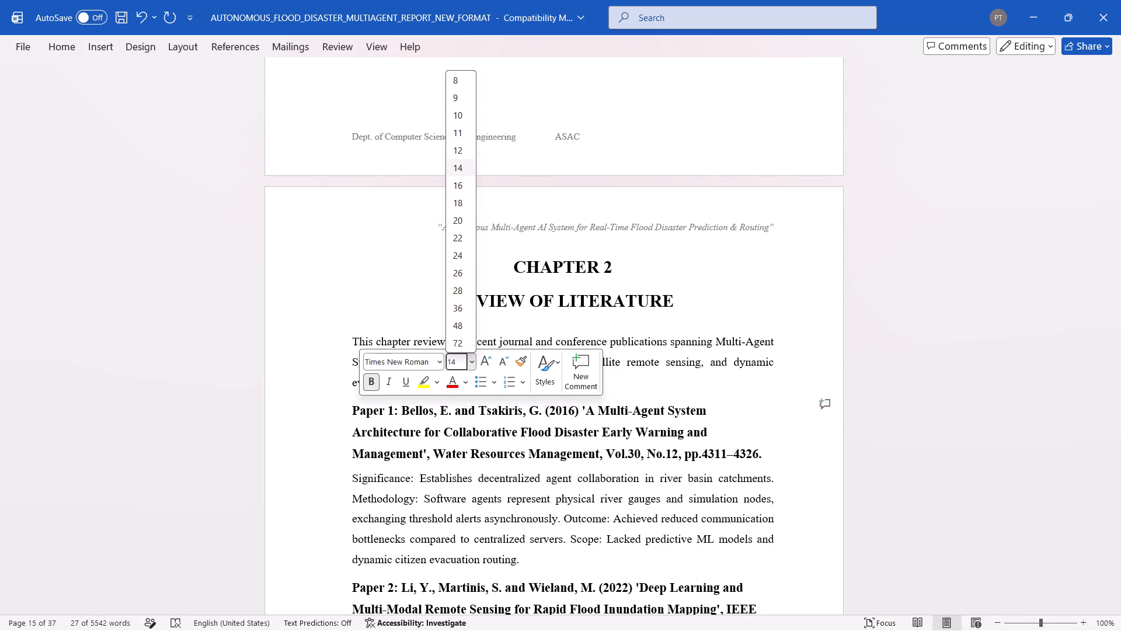
left_click(657, 401)
Check the font size of the Paper 1 summary text, and set the complete Paper 2 heading to font size 14.
scroll(549, 504, "down", 6)
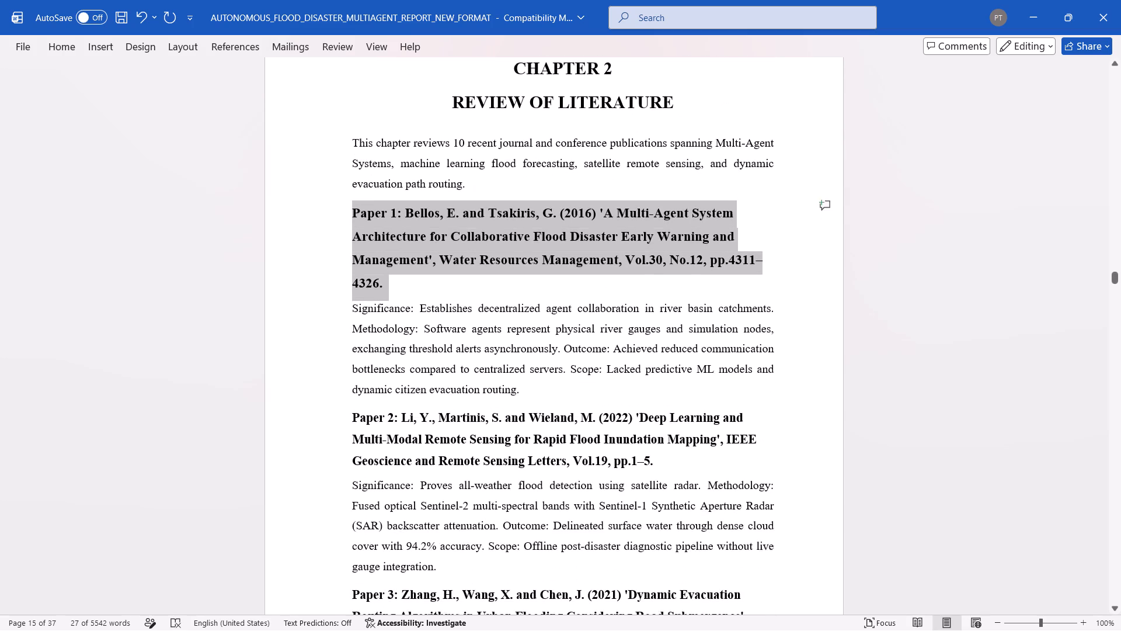
left_click_drag(555, 370, 487, 310)
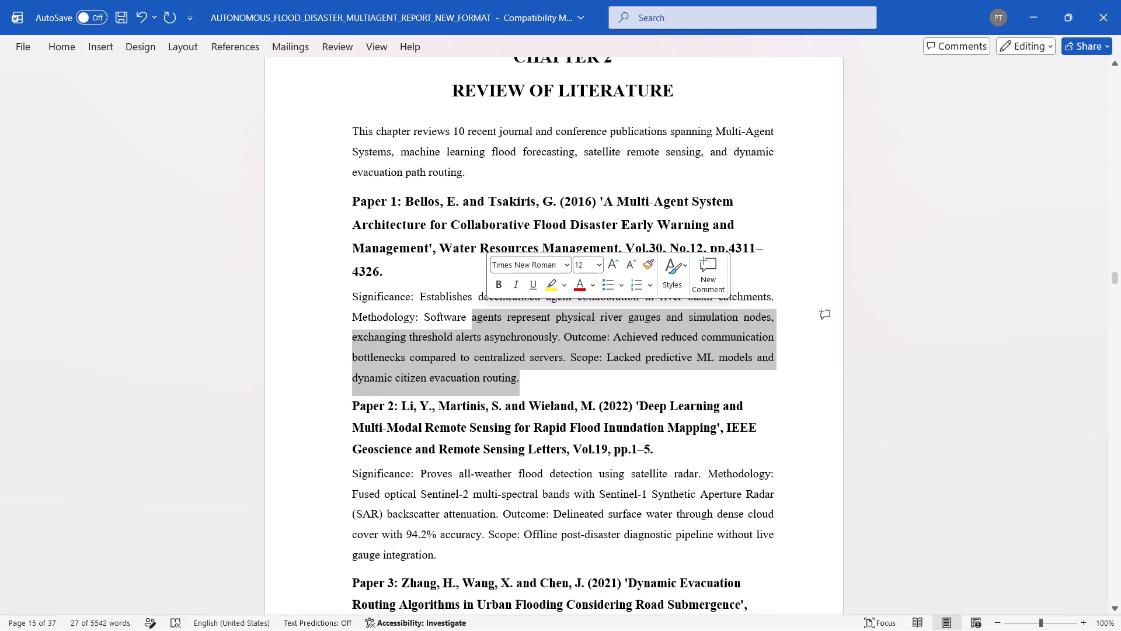
left_click_drag(591, 441, 548, 411)
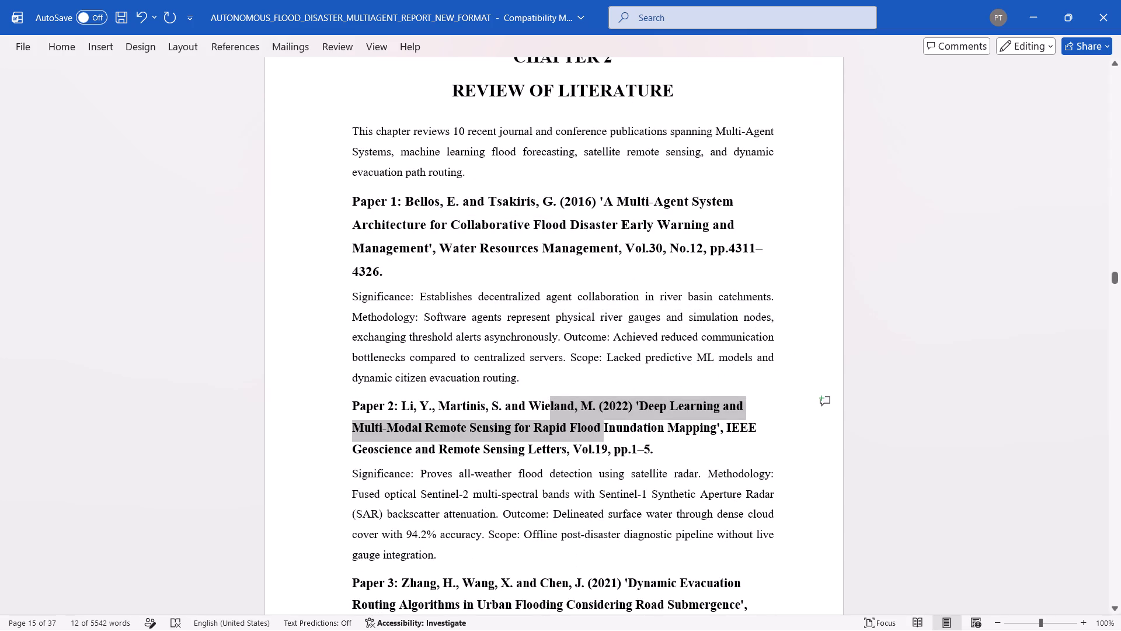
left_click(660, 448)
left_click_drag(663, 452, 288, 382)
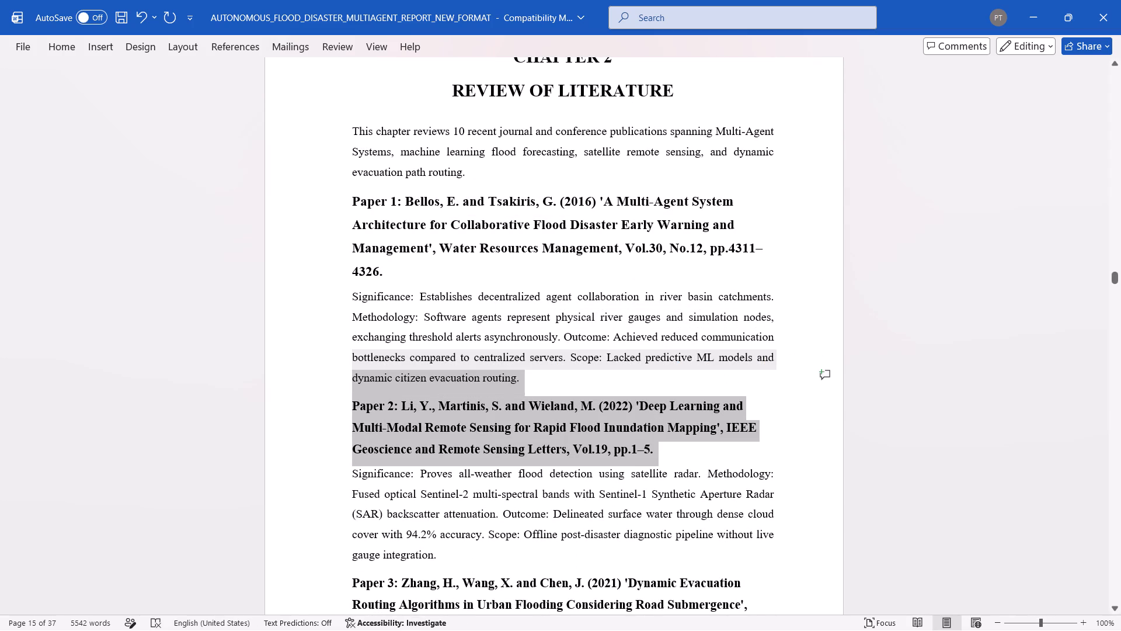
left_click_drag(288, 382, 297, 403)
left_click(395, 358)
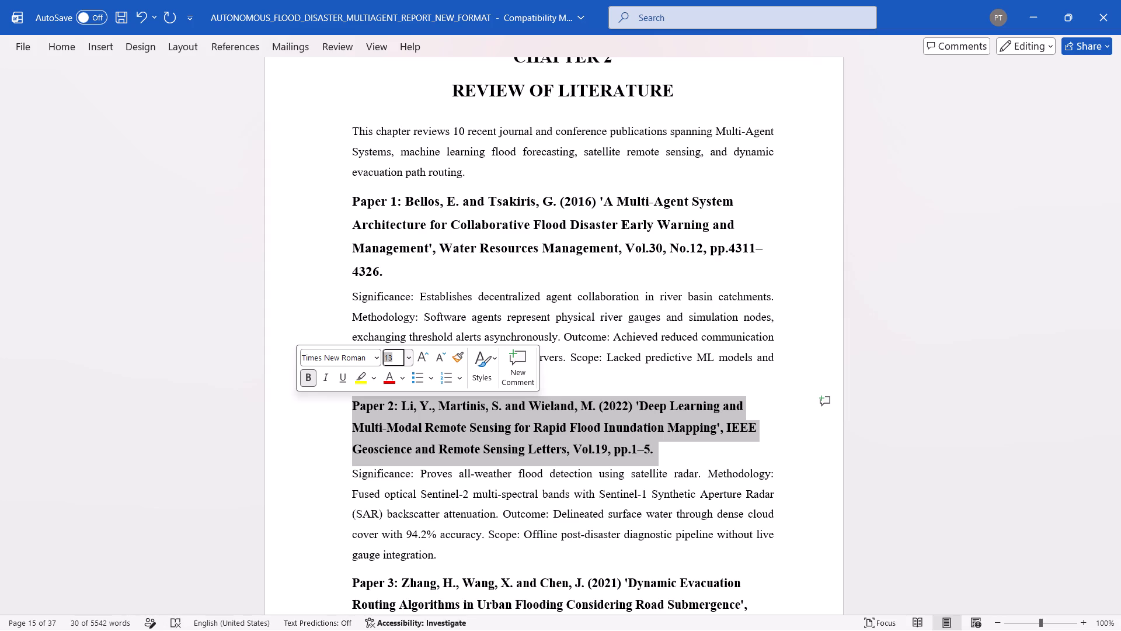
key("BackSpace")
type("14")
left_click(454, 418)
Check the formatting of the Paper 2 summary text, and set the complete Paper 3 heading to font size 14.
scroll(479, 463, "down", 3)
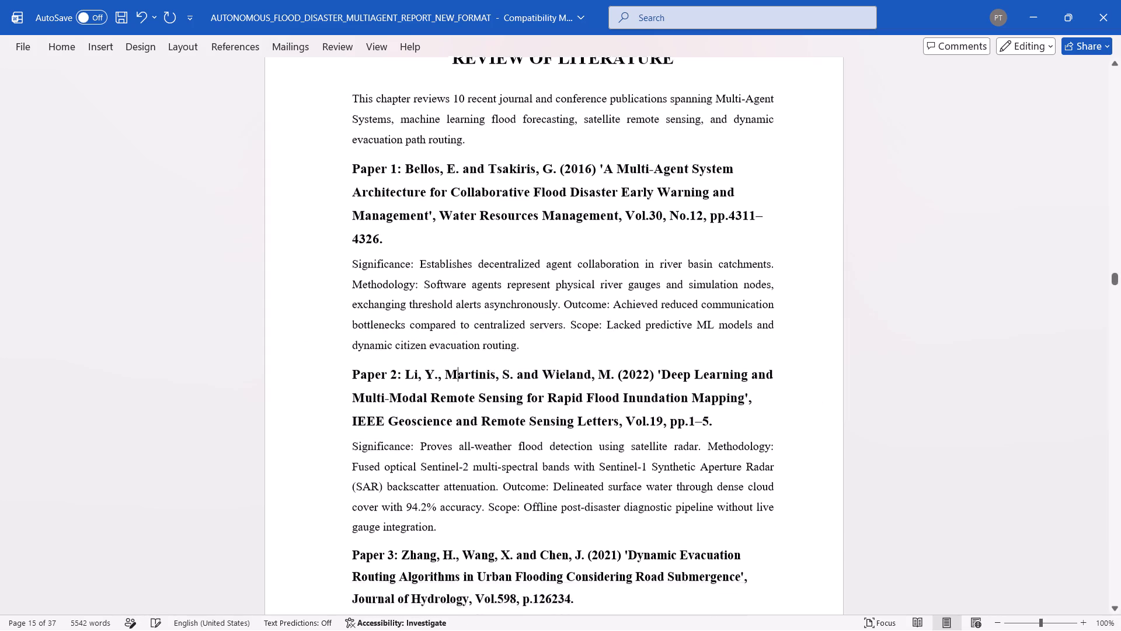
left_click_drag(470, 458, 395, 391)
scroll(482, 431, "down", 4)
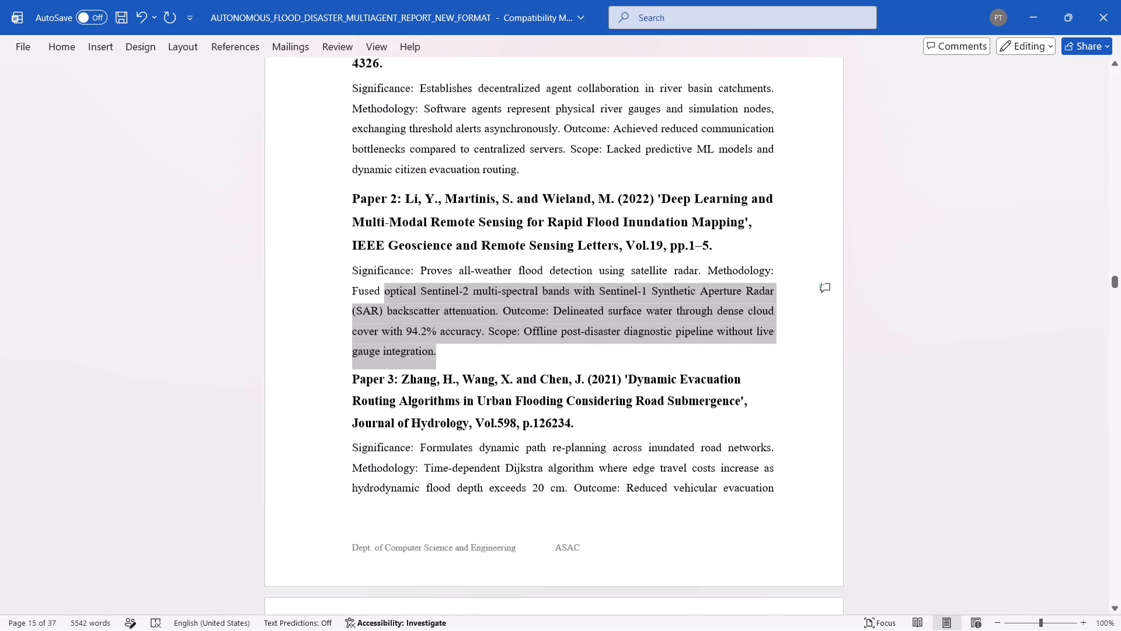
left_click_drag(499, 420, 482, 395)
left_click(583, 390)
left_click_drag(591, 385, 540, 359)
left_click(584, 400)
left_click_drag(587, 390, 434, 363)
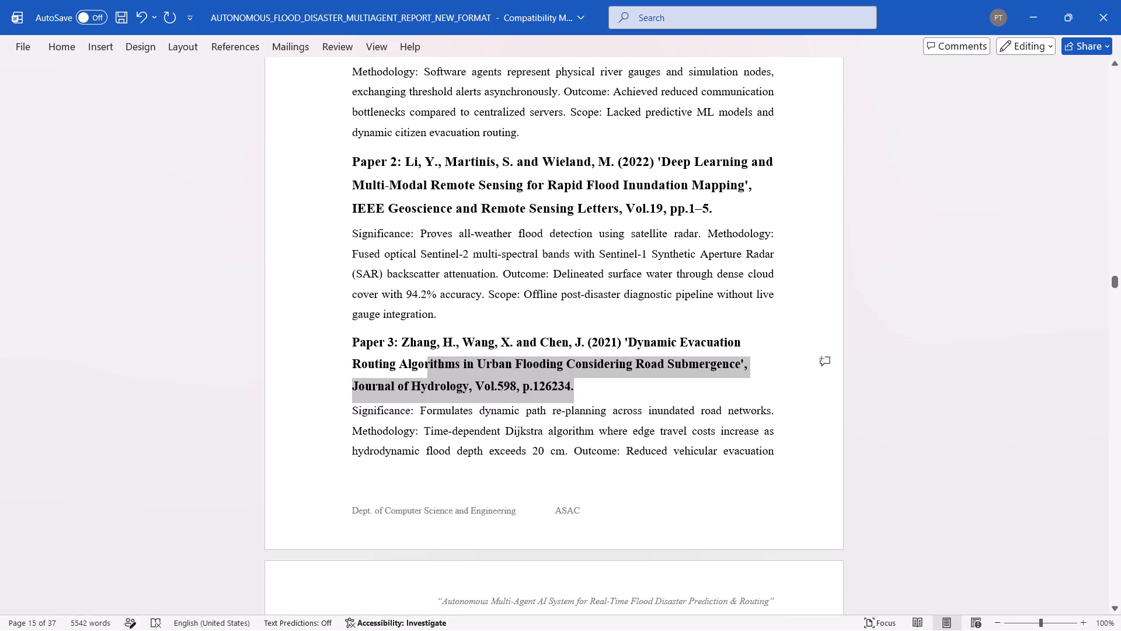
left_click_drag(434, 363, 359, 350)
left_click(467, 298)
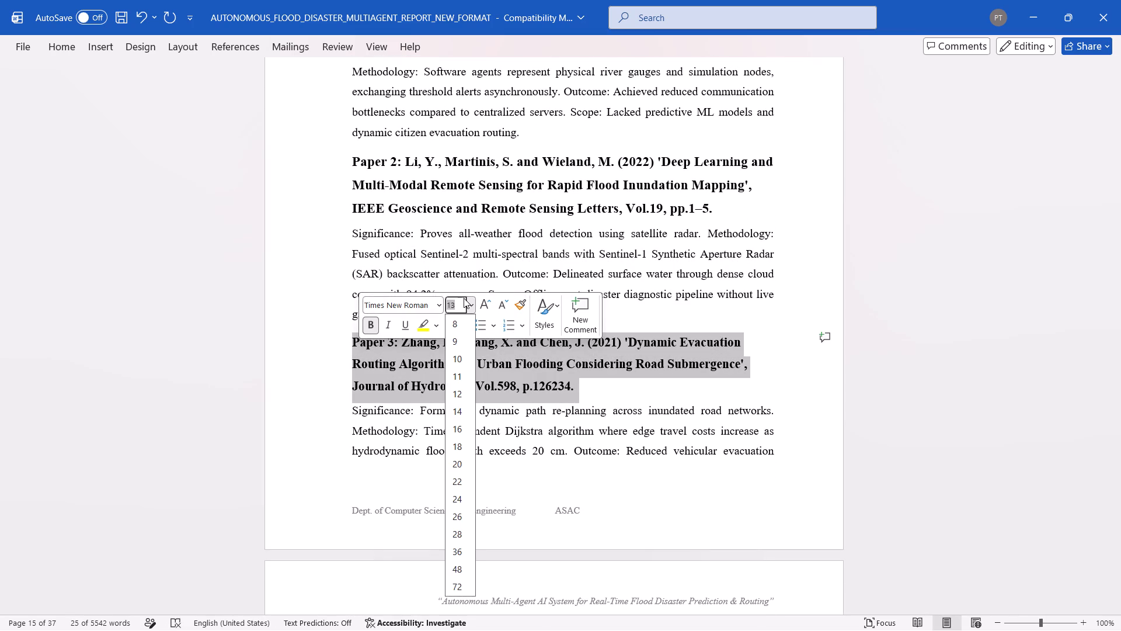
left_click(459, 299)
type("14")
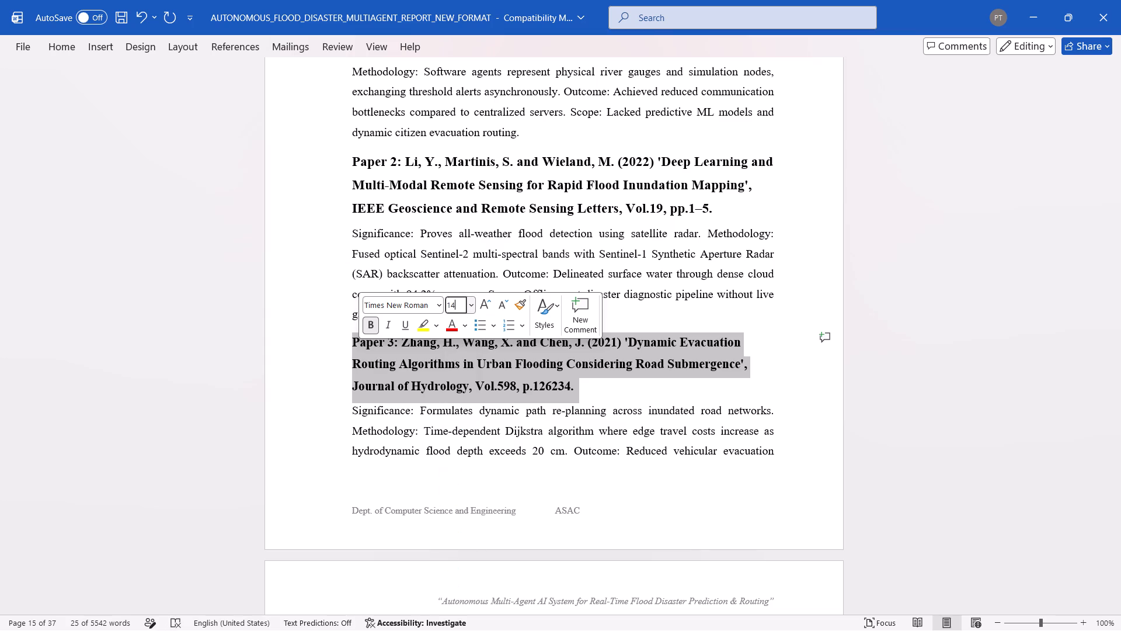
left_click(602, 431)
Check the font size and line spacing of the Paper 3 summary text.
left_click_drag(587, 453, 518, 436)
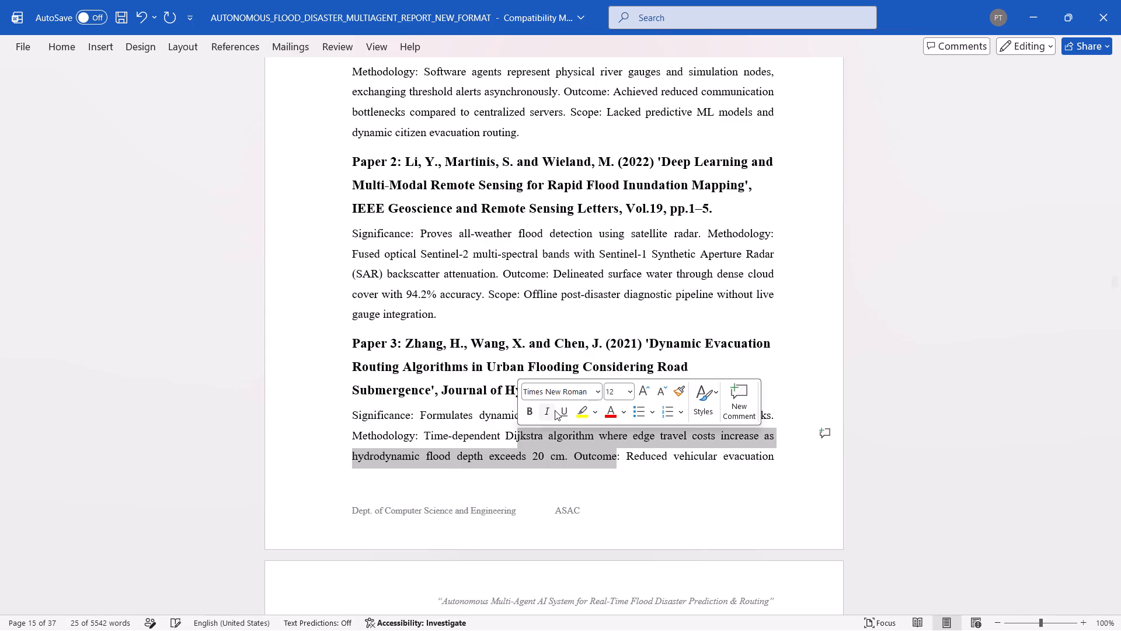
scroll(613, 518, "down", 6)
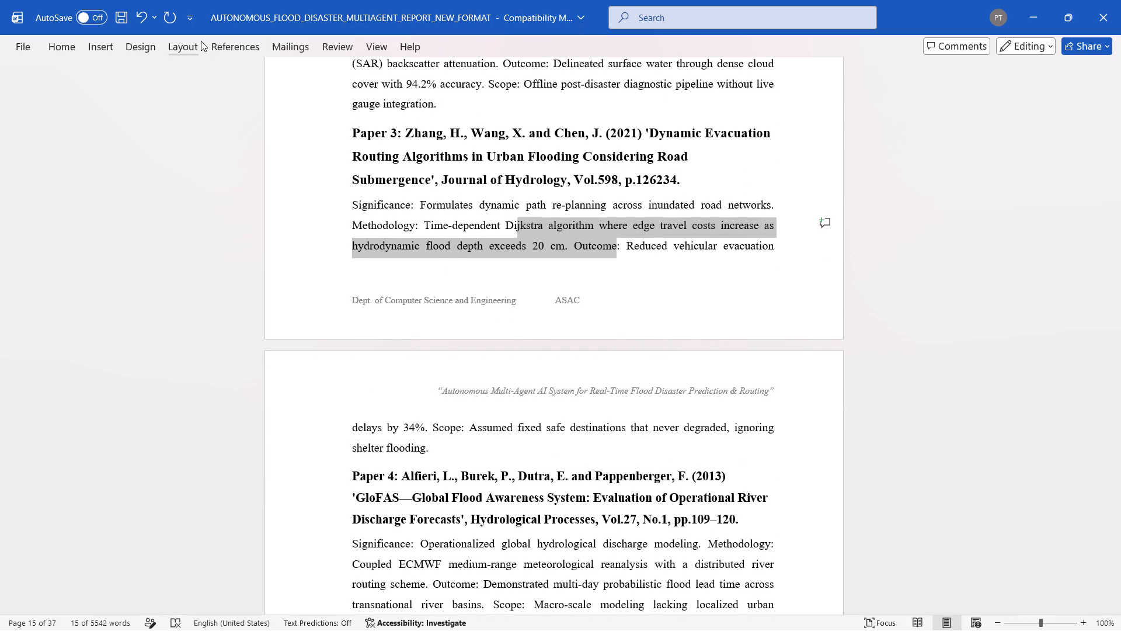
left_click(65, 47)
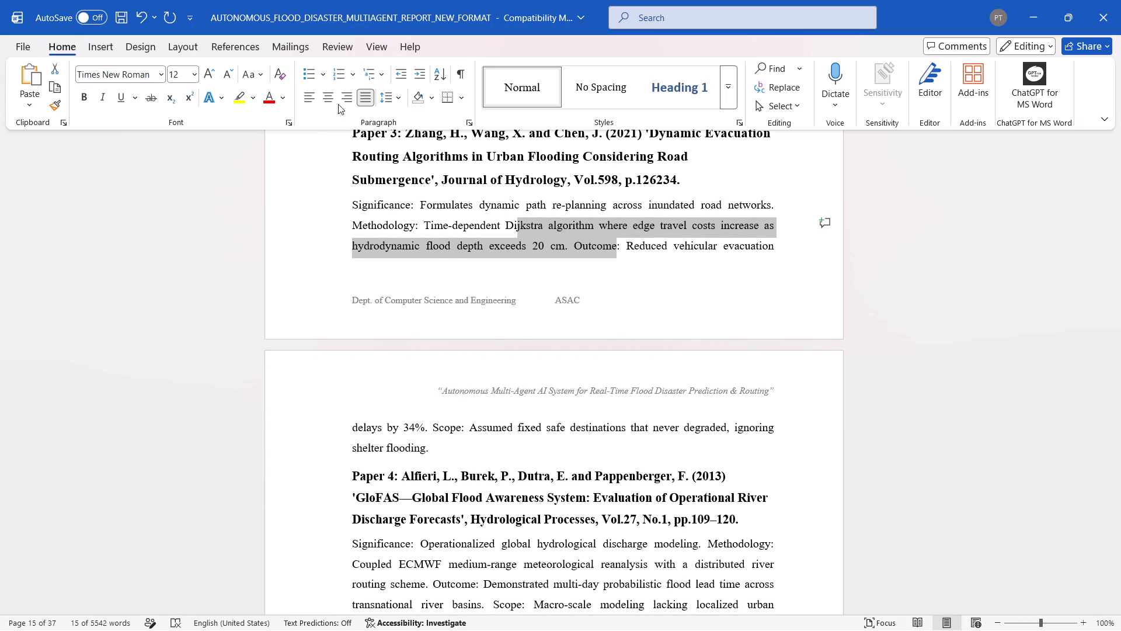
left_click(399, 96)
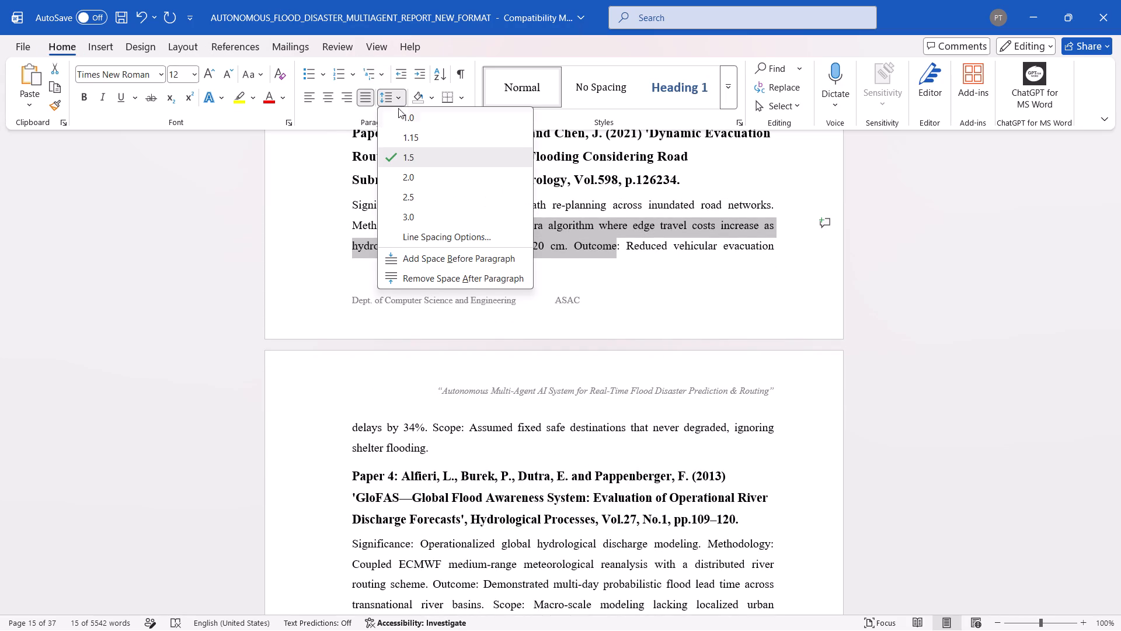
left_click(245, 258)
Set the complete Paper 4 heading to font size 14.
scroll(658, 380, "down", 3)
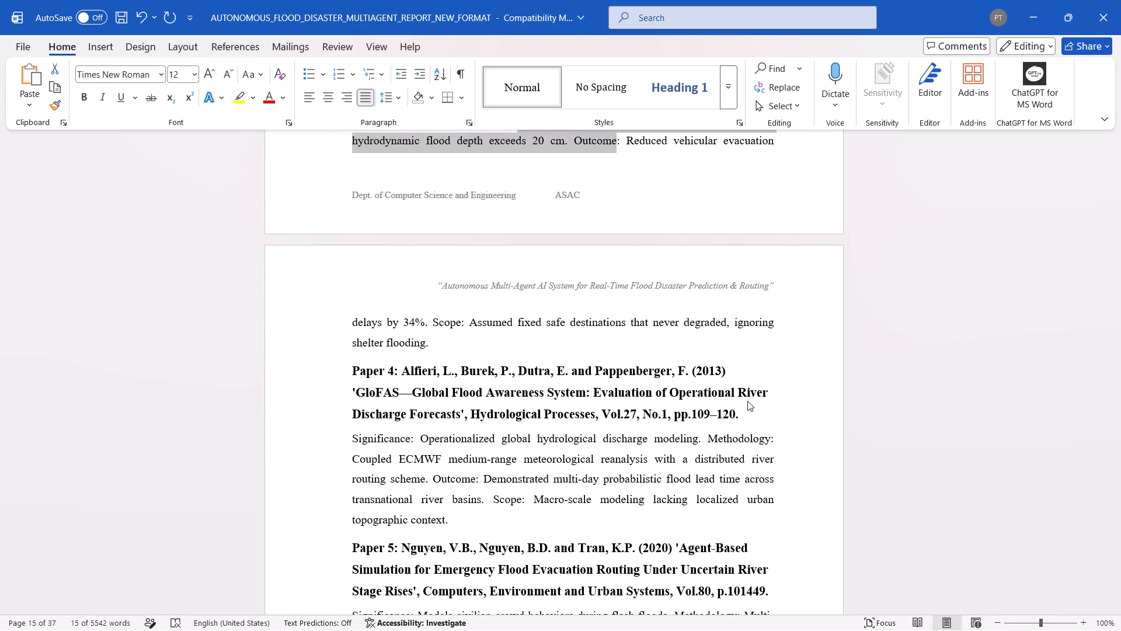
left_click_drag(744, 416, 339, 398)
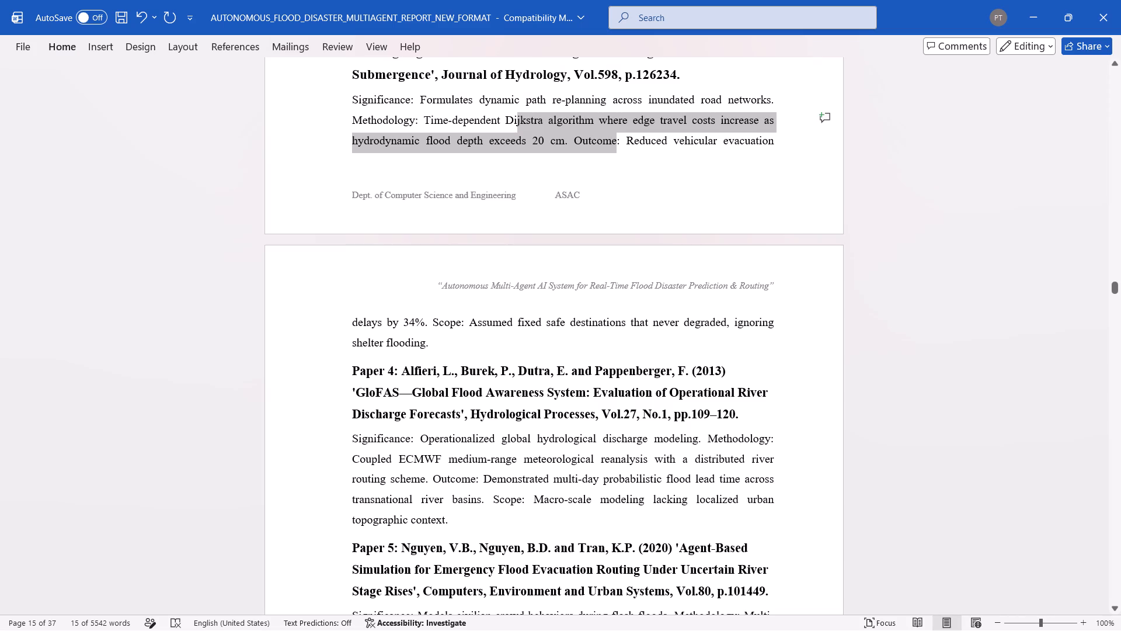
left_click_drag(354, 368, 873, 413)
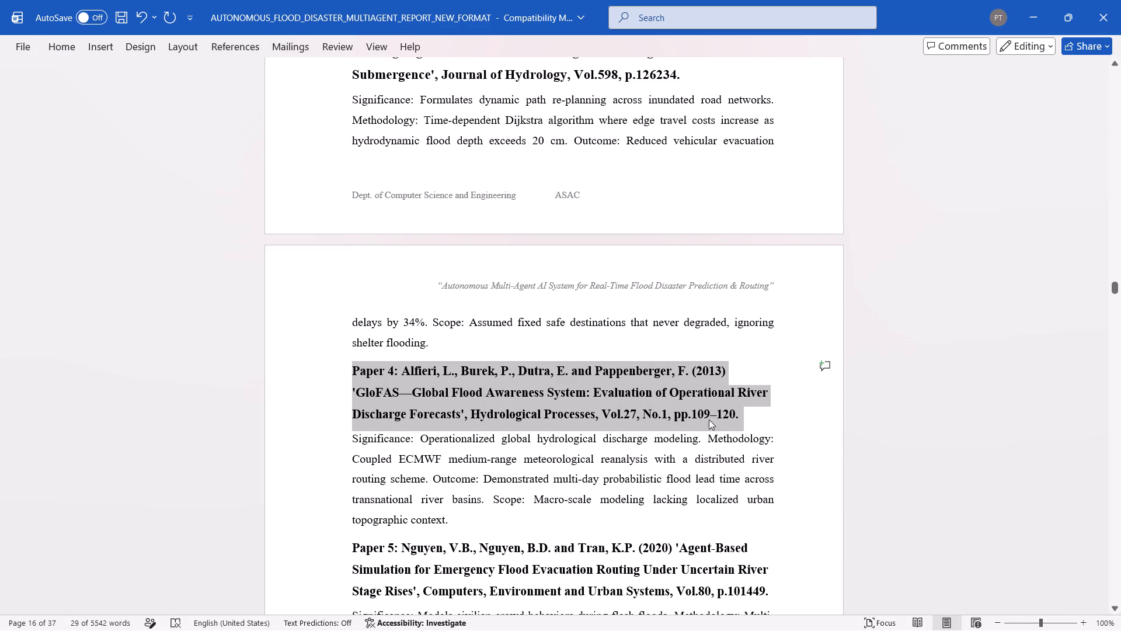
right_click(664, 386)
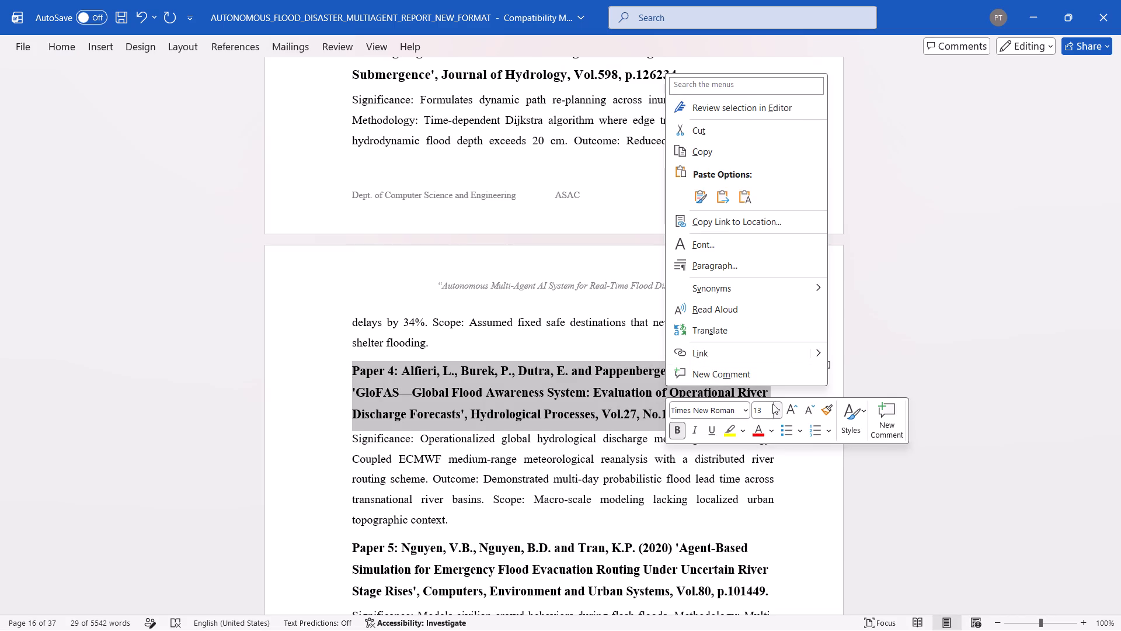
left_click(766, 411)
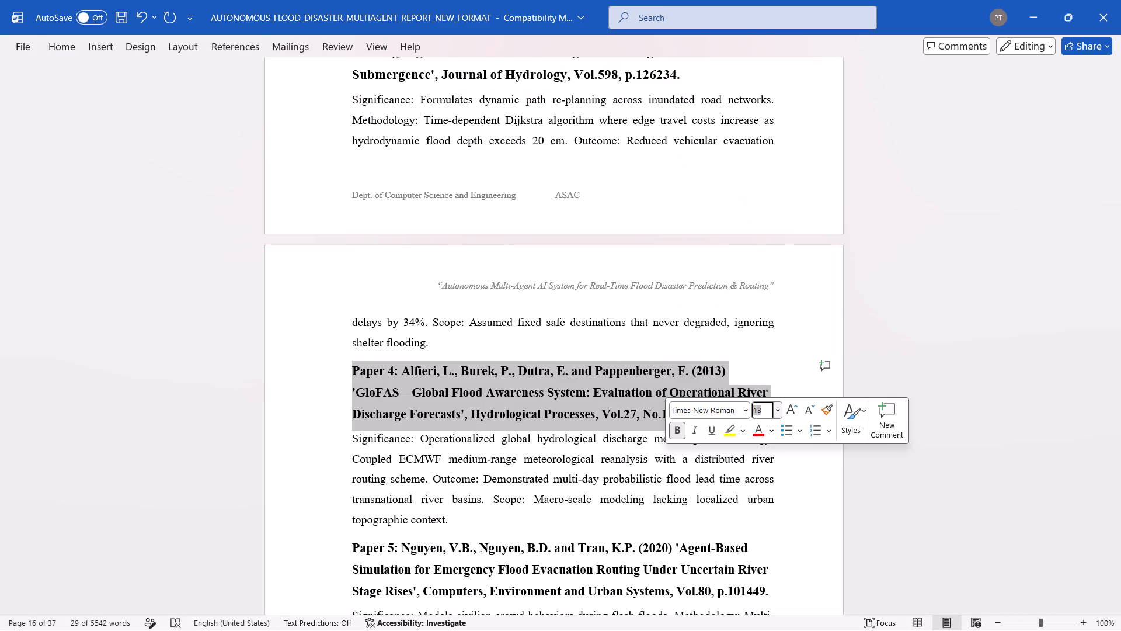
type("14")
left_click(547, 397)
Check the font size of the Paper 4 summary text, and set the complete Paper 5 heading to font size 14.
left_click_drag(582, 500, 545, 480)
scroll(490, 514, "down", 5)
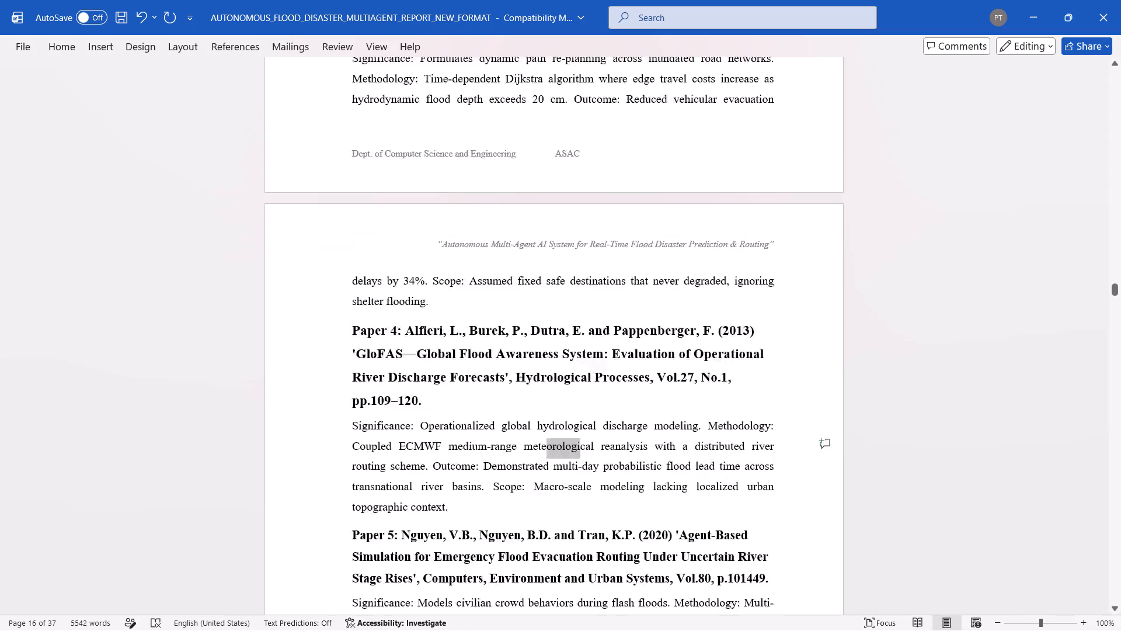
left_click_drag(548, 422, 518, 403)
left_click_drag(600, 424, 554, 407)
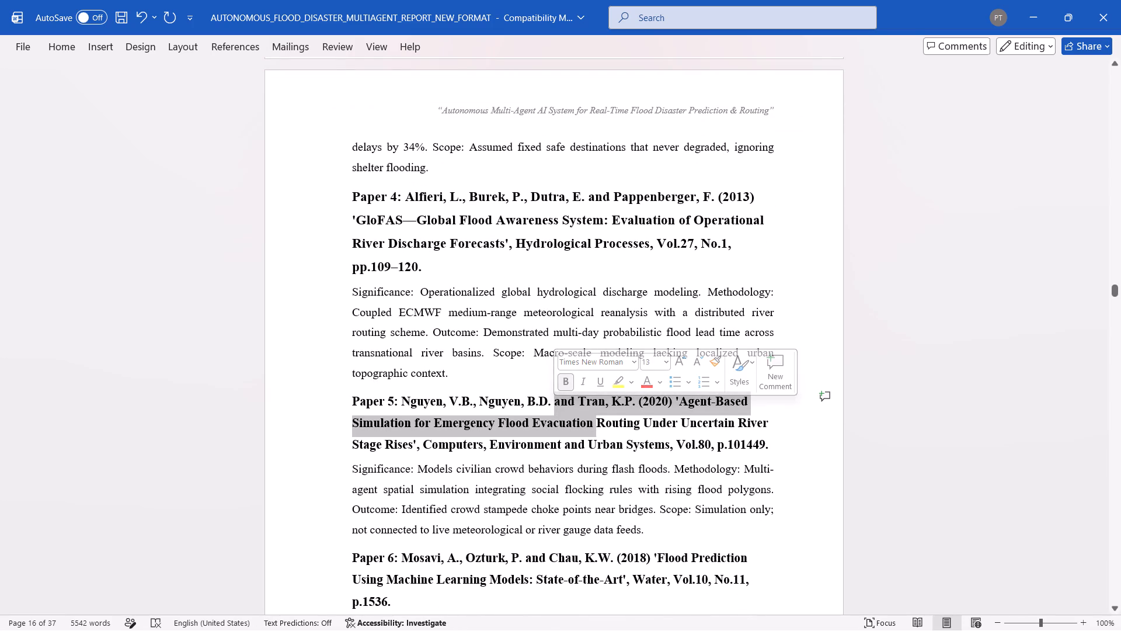
left_click(765, 442)
left_click_drag(771, 445, 405, 409)
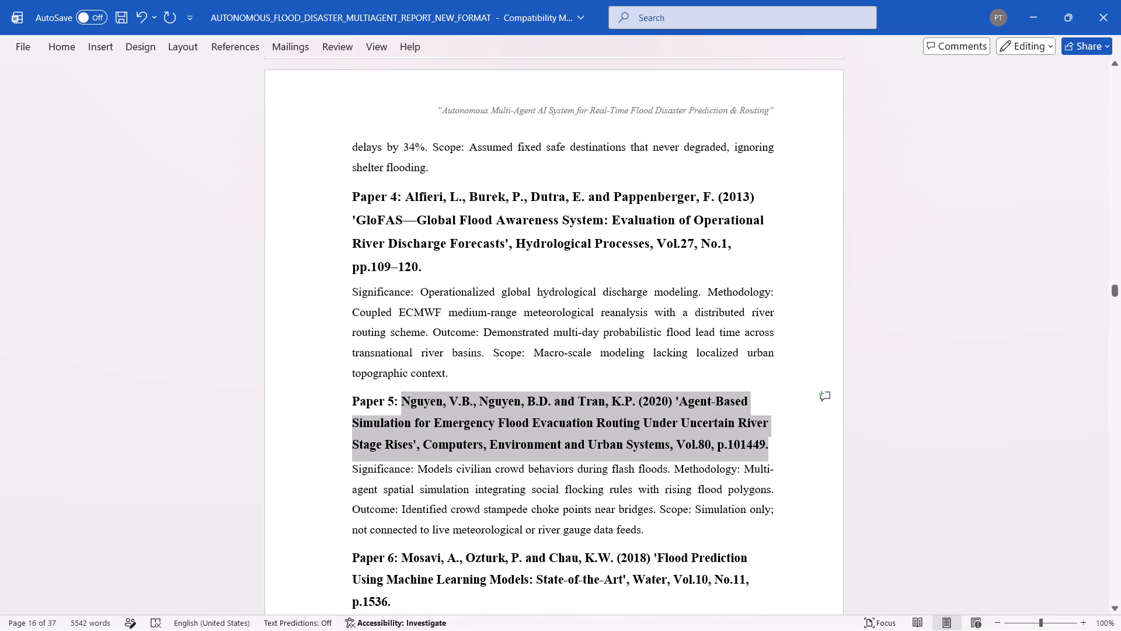
left_click_drag(405, 409, 363, 403)
left_click(458, 358)
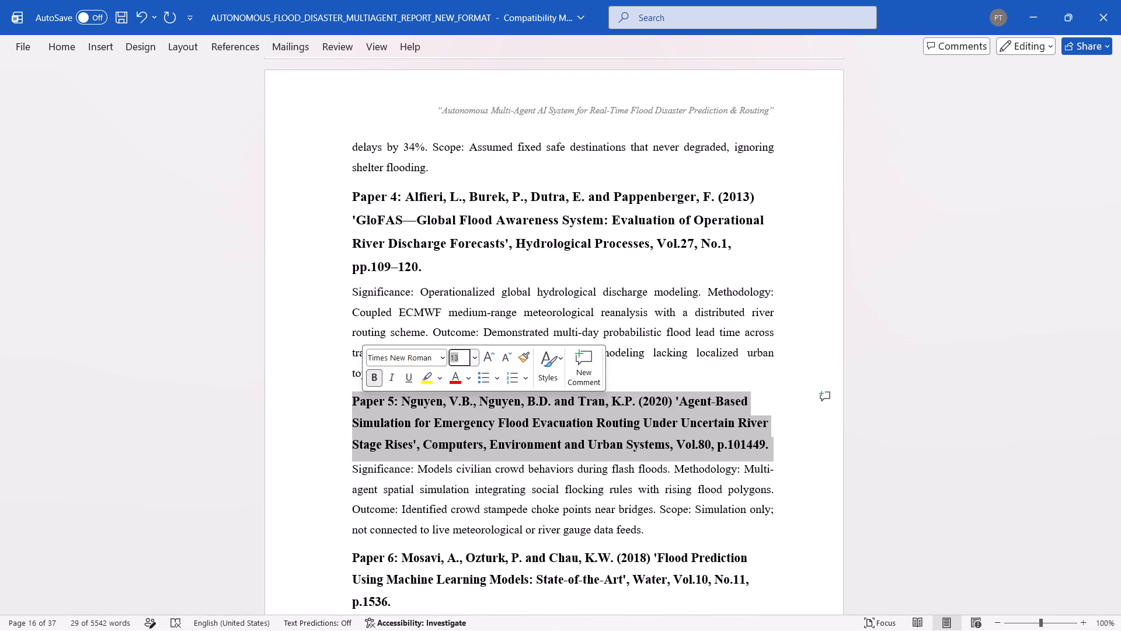
type("14")
left_click(591, 423)
Check the font size of the Paper 5 summary text, and set the complete Paper 6 heading to font size 14.
scroll(634, 539, "down", 4)
left_click_drag(669, 415, 661, 417)
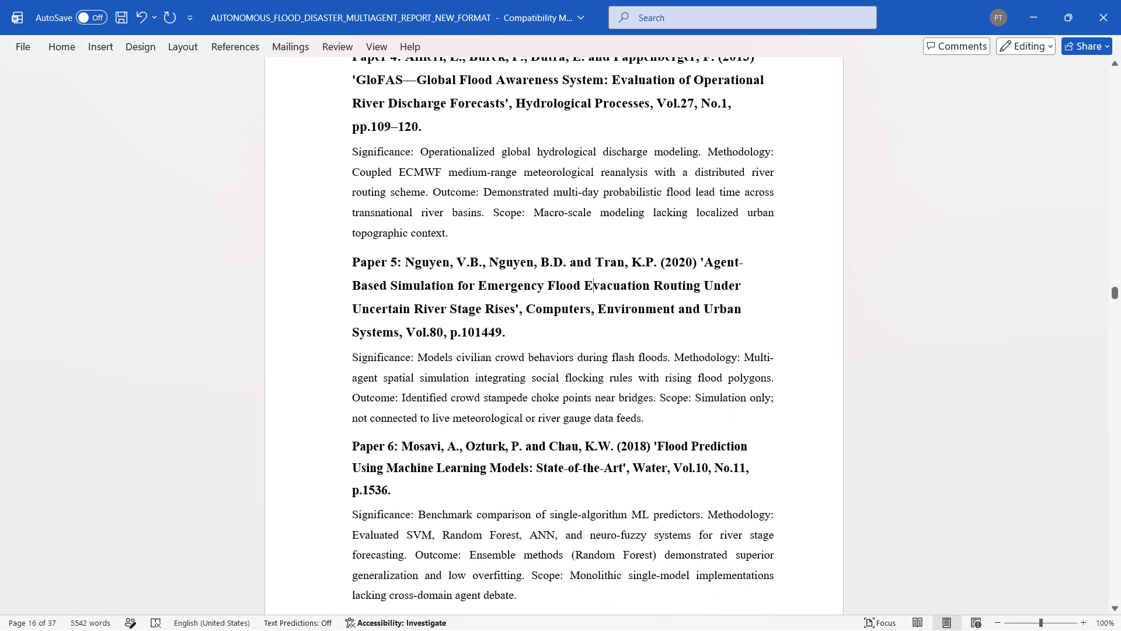
left_click_drag(661, 417, 528, 372)
scroll(580, 411, "down", 3)
left_click_drag(622, 365, 585, 356)
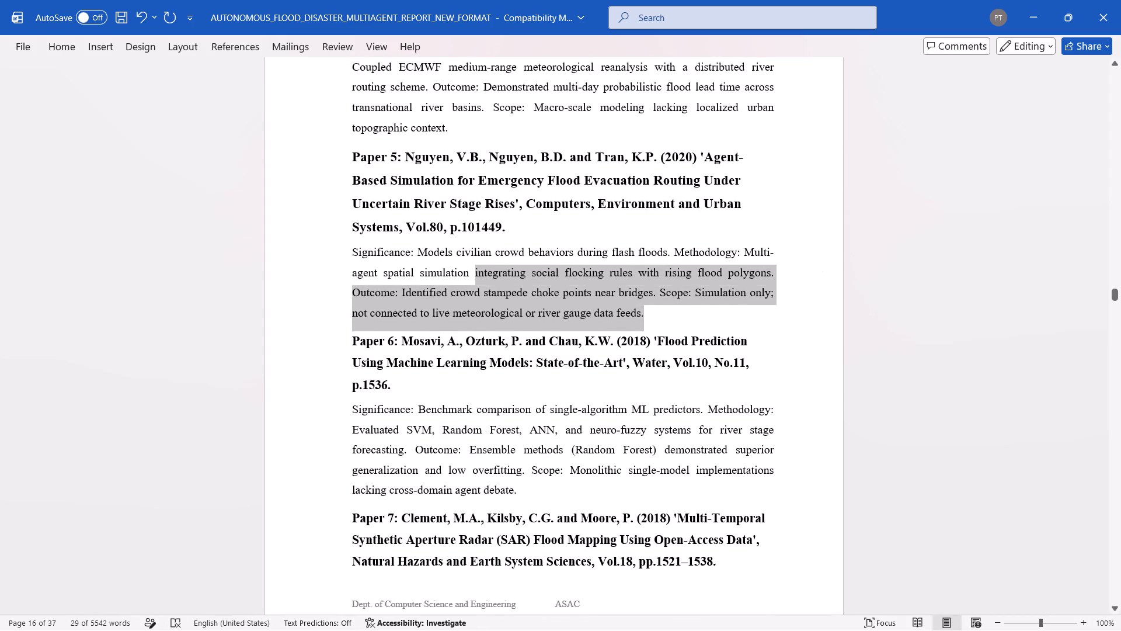
left_click_drag(585, 356, 576, 356)
left_click(426, 397)
left_click_drag(405, 394, 358, 331)
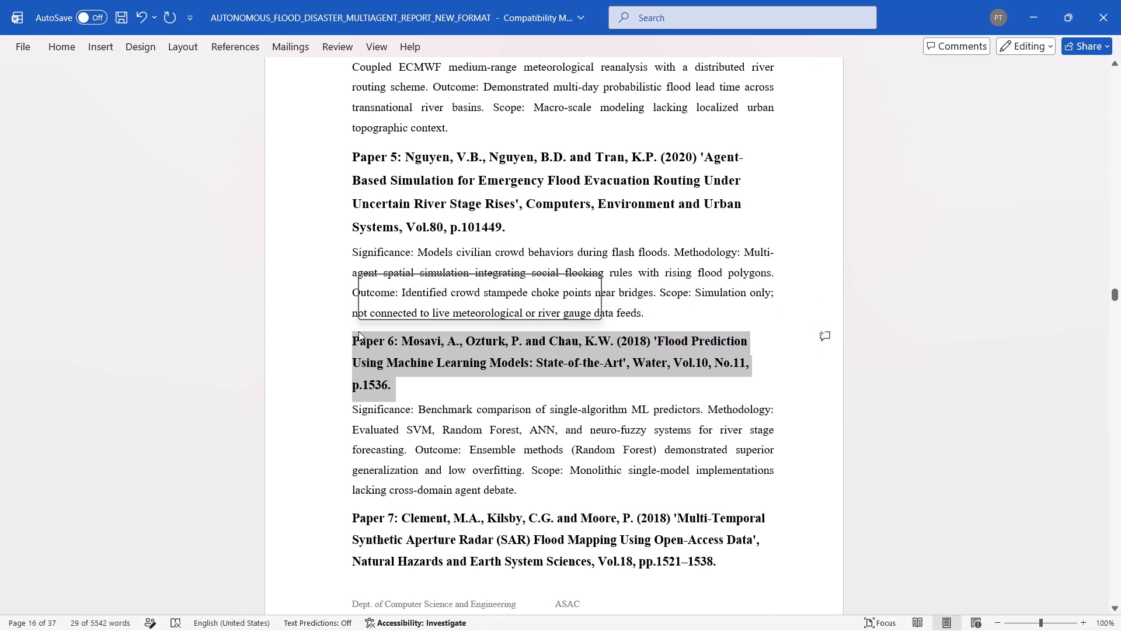
left_click(457, 285)
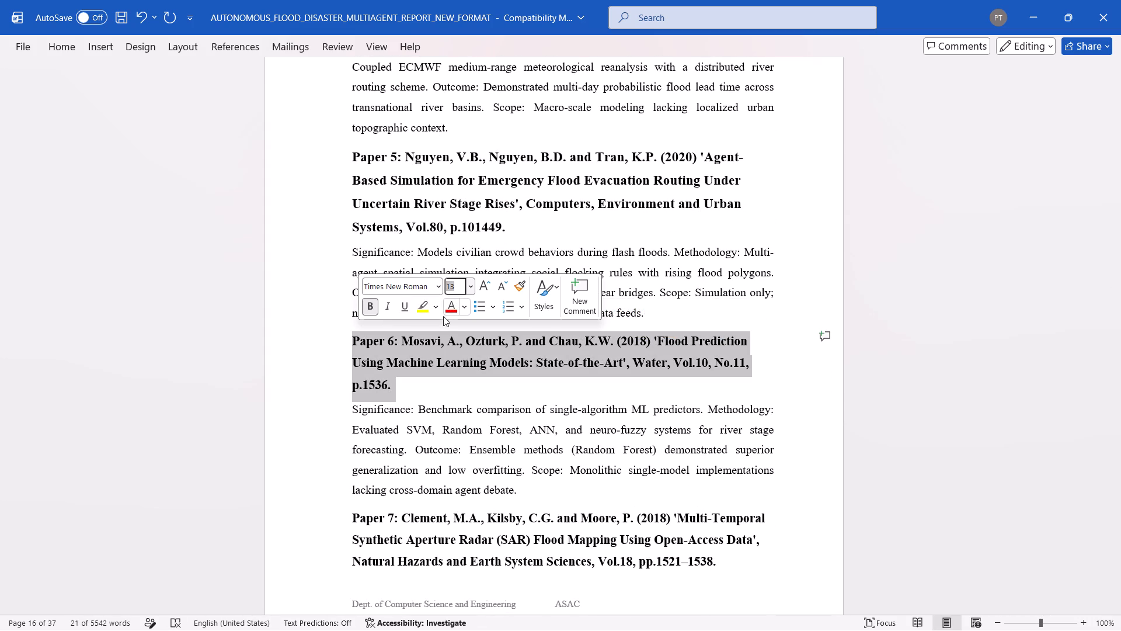
key("1")
key("3")
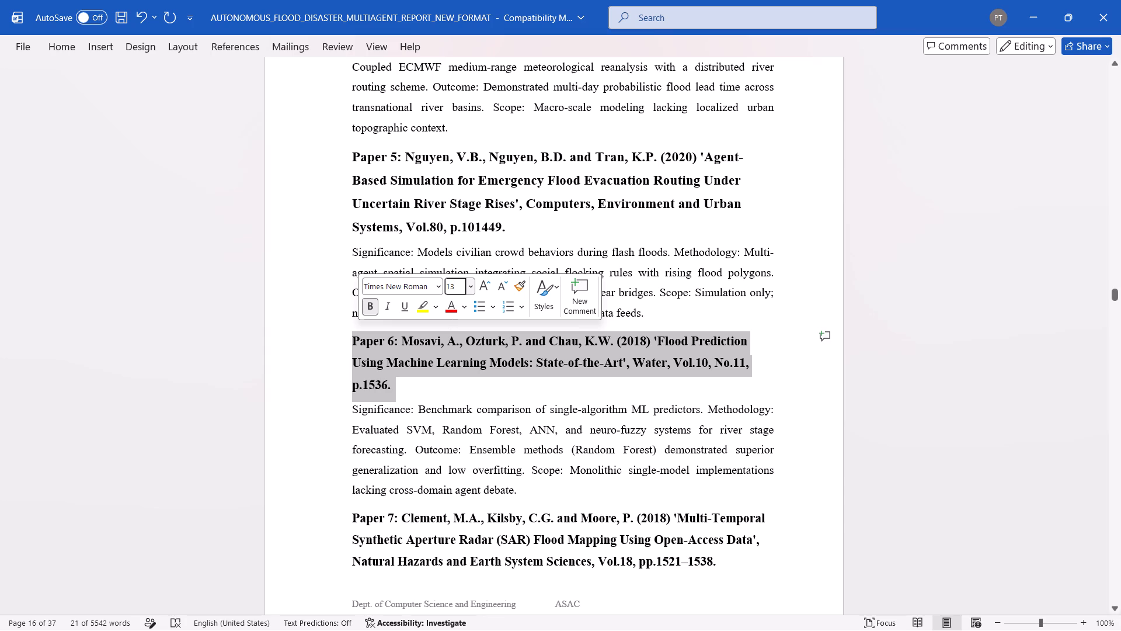
key("BackSpace")
key("4")
left_click(563, 453)
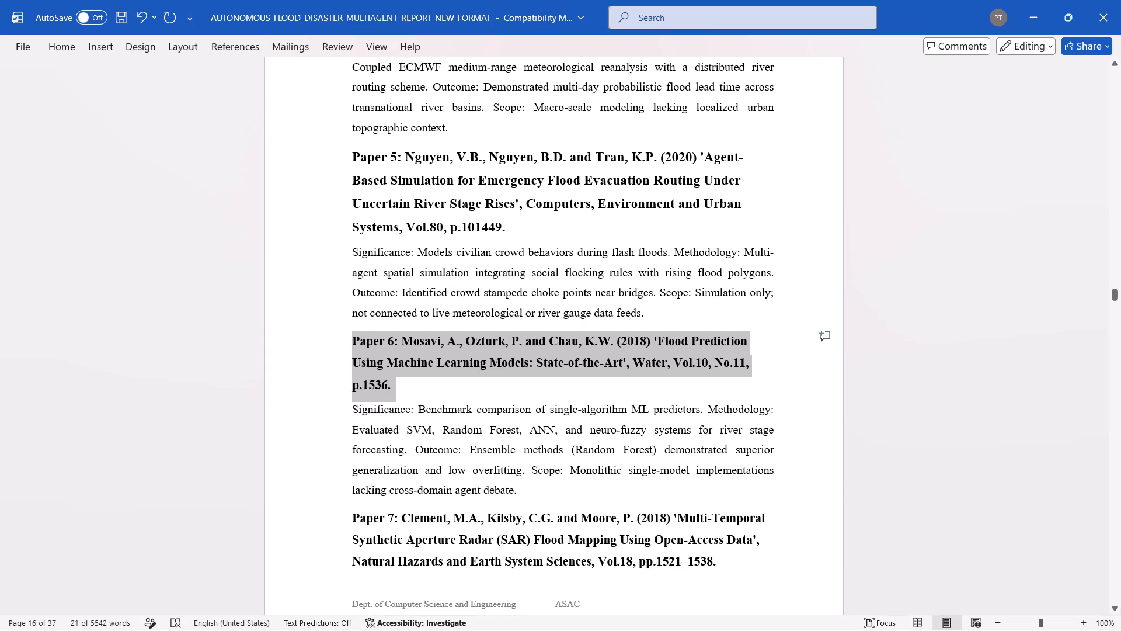
Check the font size of the Paper 6 summary text, and set the complete Paper 7 heading to font size 14.
left_click_drag(563, 453, 526, 445)
scroll(589, 486, "down", 5)
left_click_drag(614, 404, 618, 398)
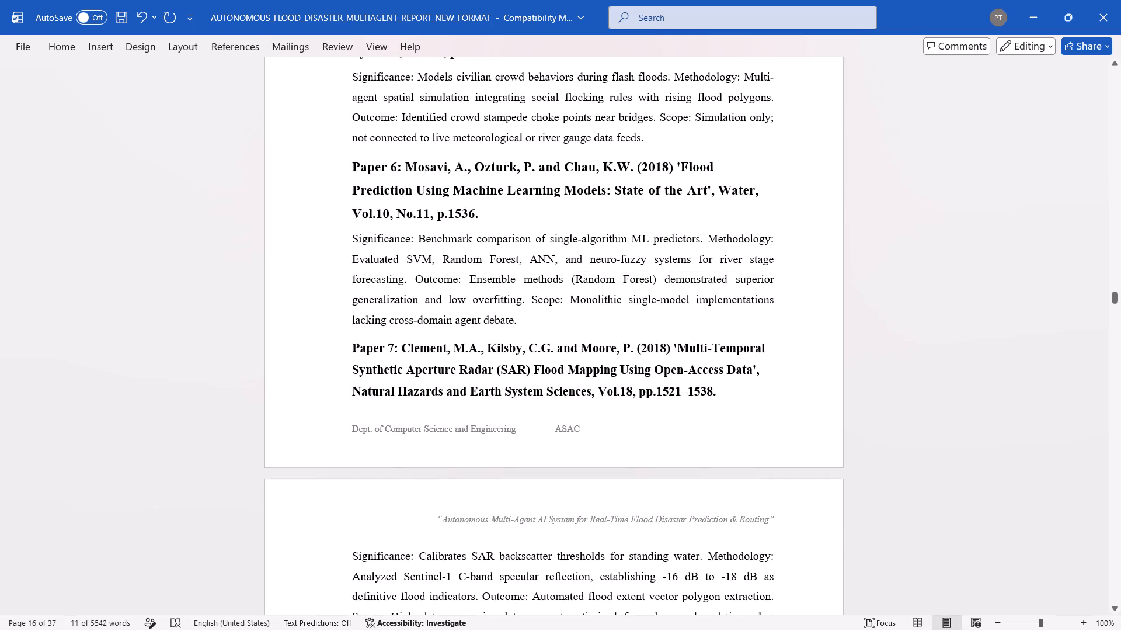
left_click_drag(724, 390, 315, 348)
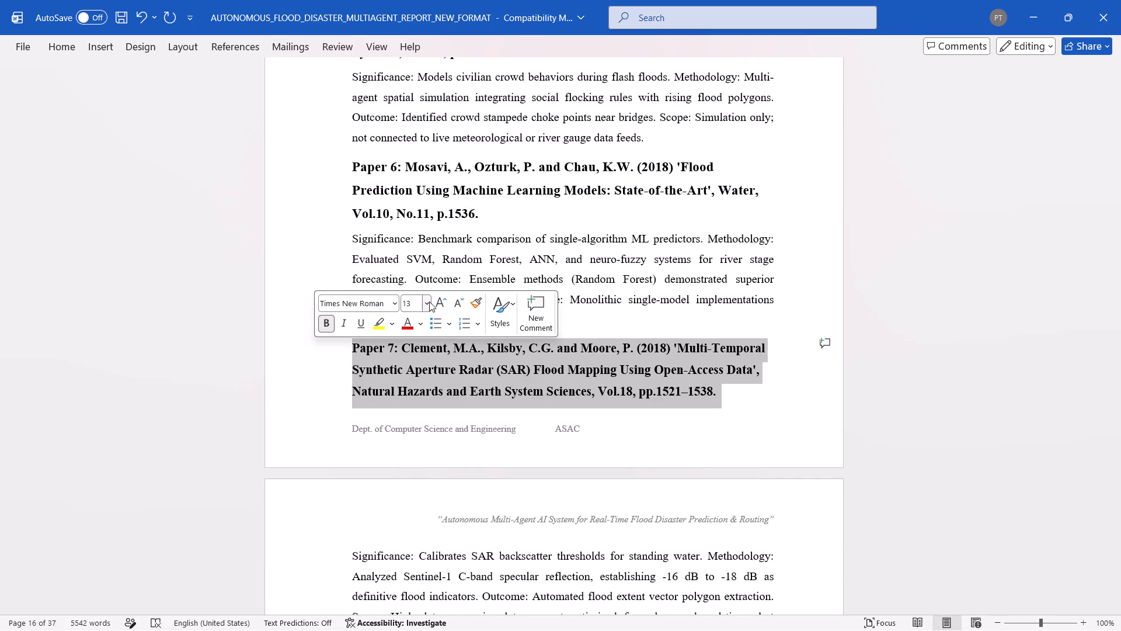
left_click(413, 304)
type("14")
left_click(469, 389)
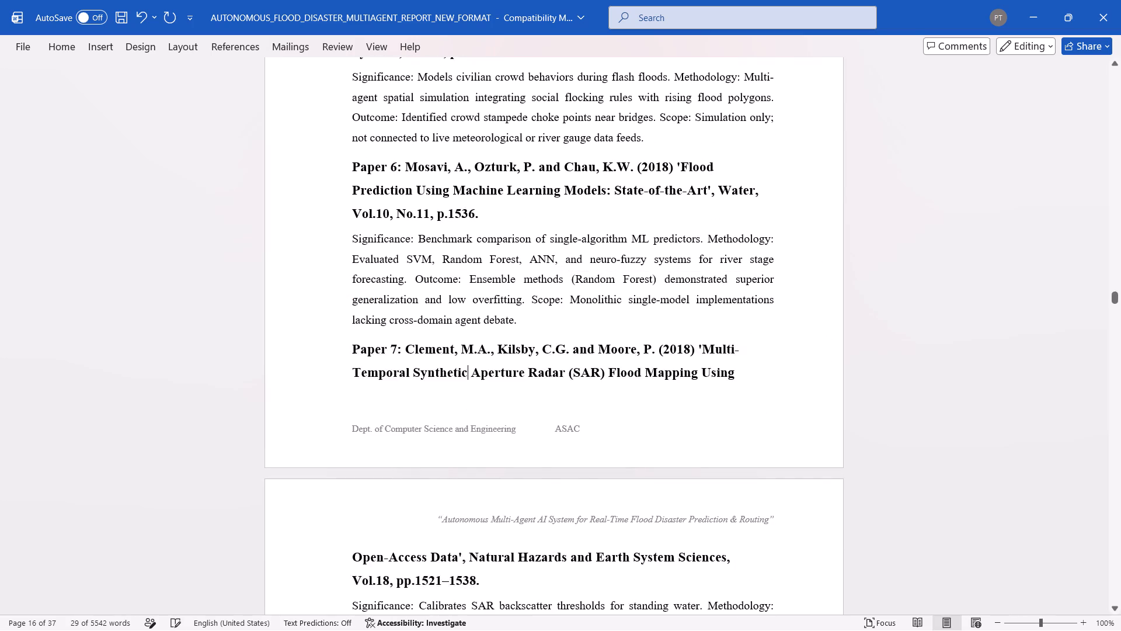
Check the font size of the Paper 7 summary text at the start of the following page.
scroll(536, 423, "down", 10)
left_click_drag(496, 341, 410, 275)
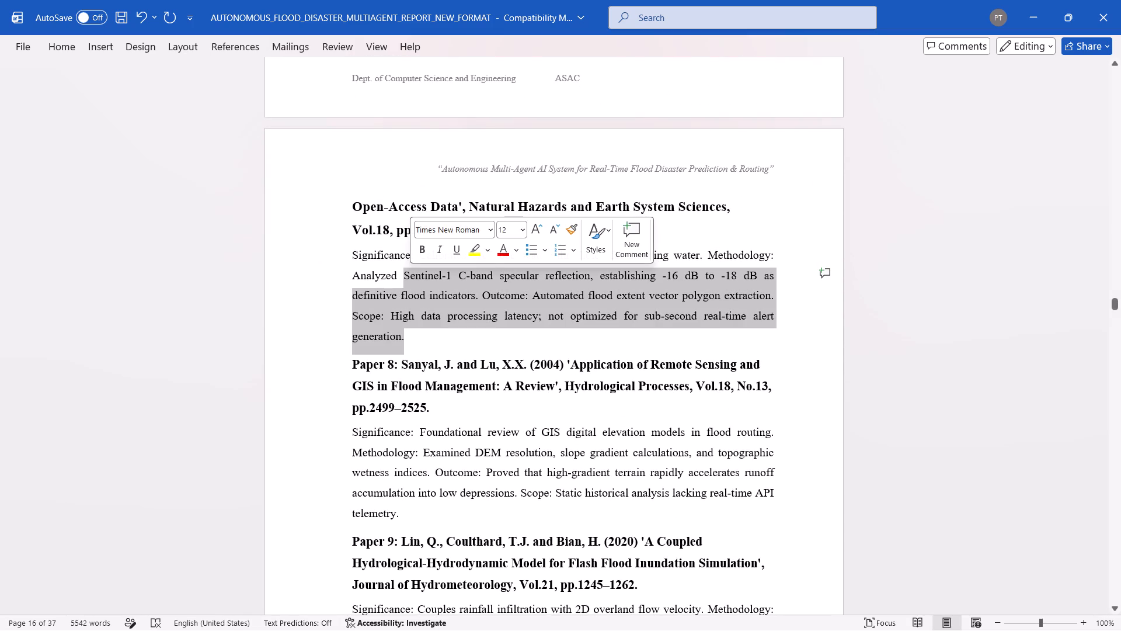
Set the complete Paper 8 heading to font size 14, keeping its original wording.
left_click_drag(527, 387, 477, 360)
left_click(466, 403)
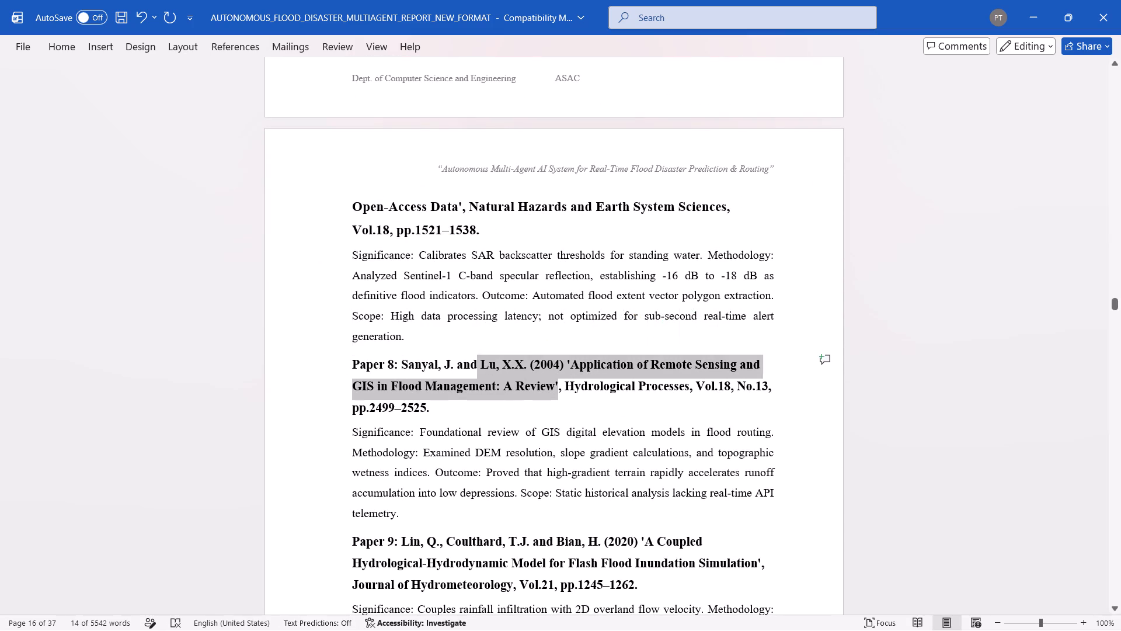
left_click_drag(450, 403, 348, 357)
key("1")
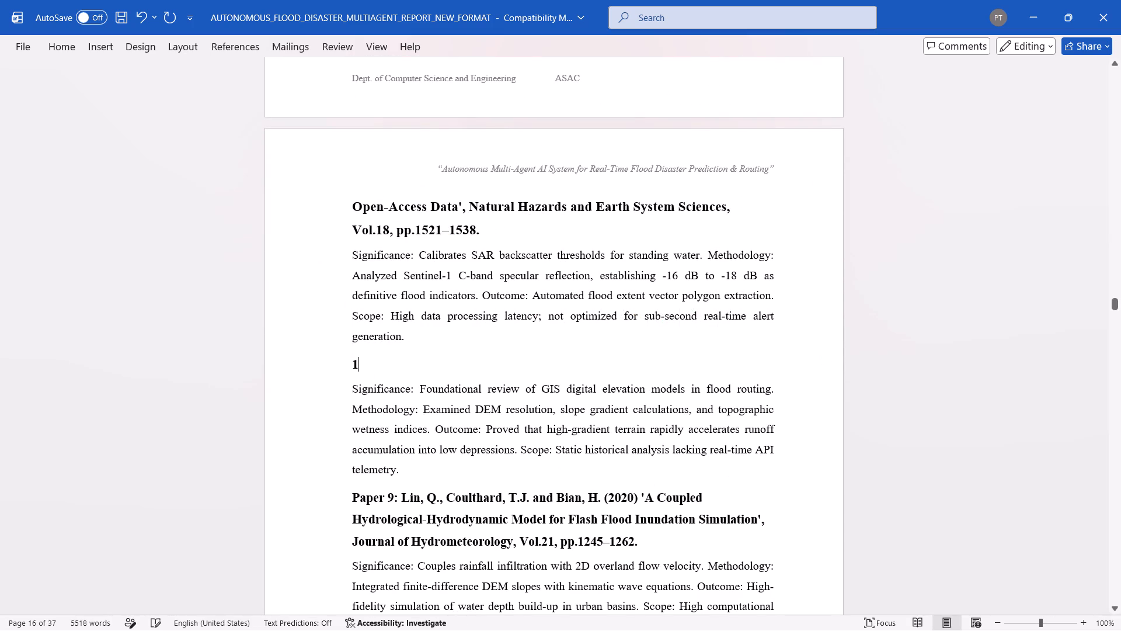
key("ctrl+z")
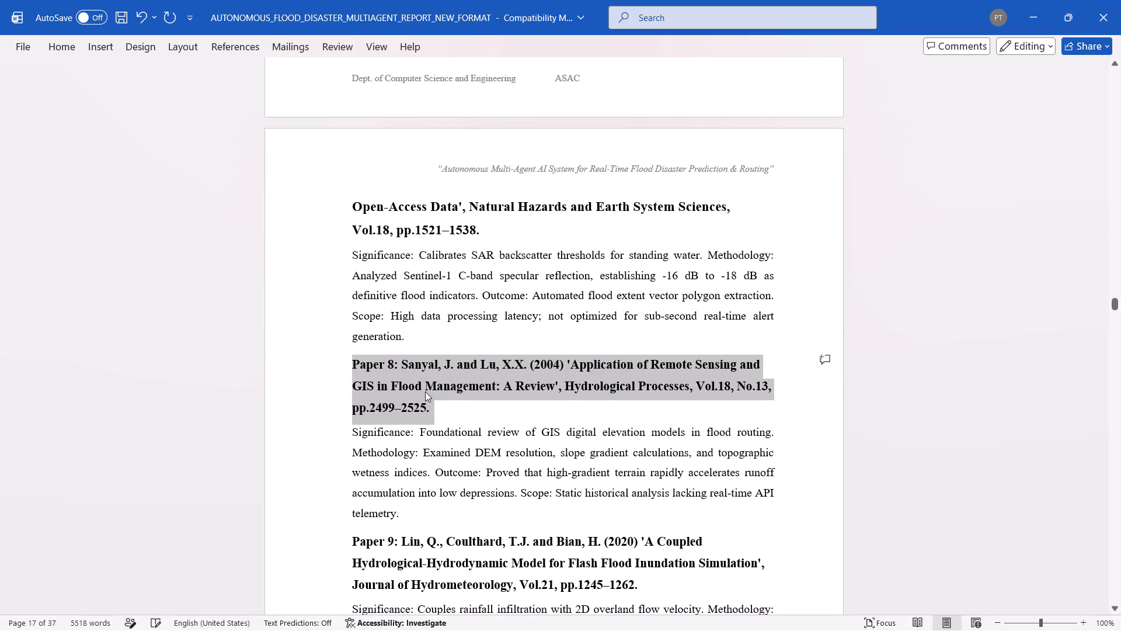
right_click(427, 373)
left_click(522, 398)
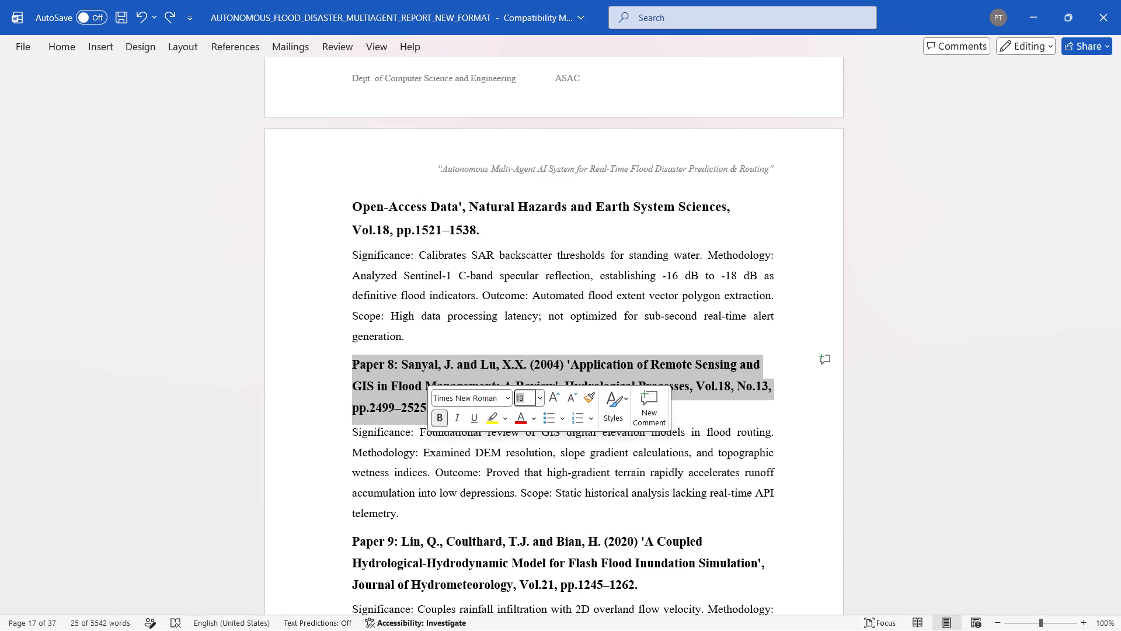
key("F1")
key("F4")
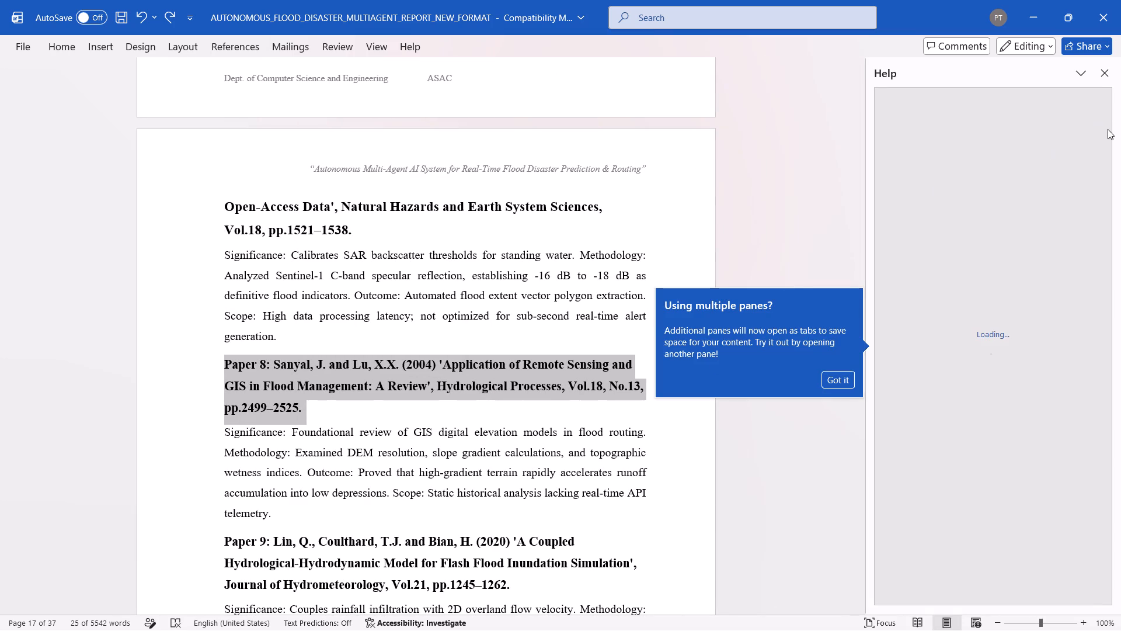
left_click(1105, 78)
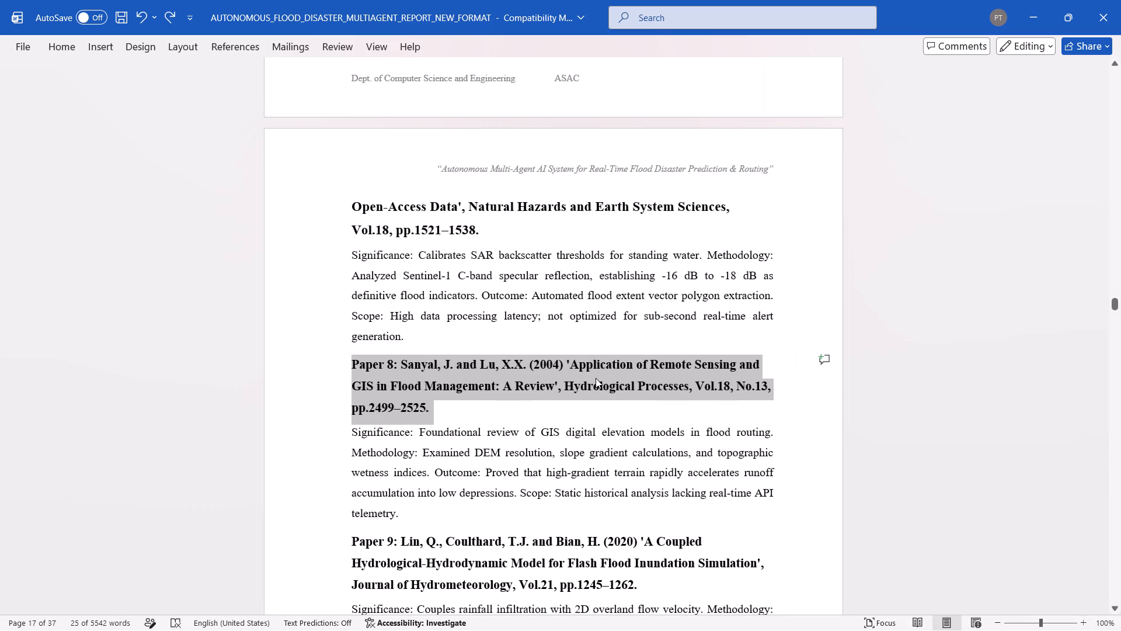
right_click(596, 378)
left_click(695, 403)
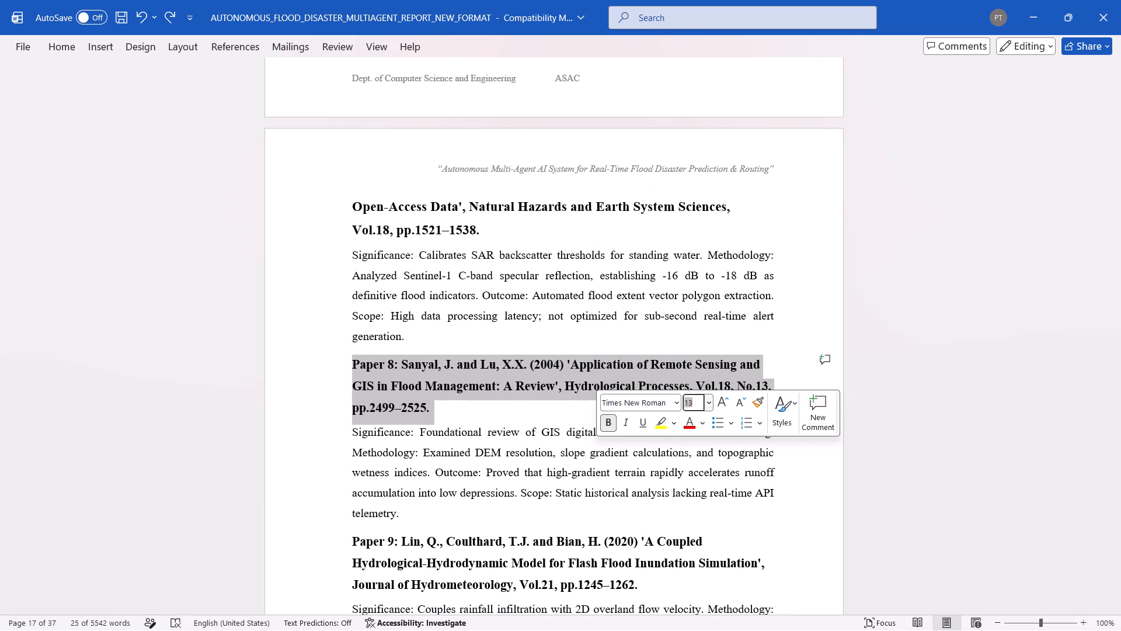
key("1")
key("4")
left_click(482, 385)
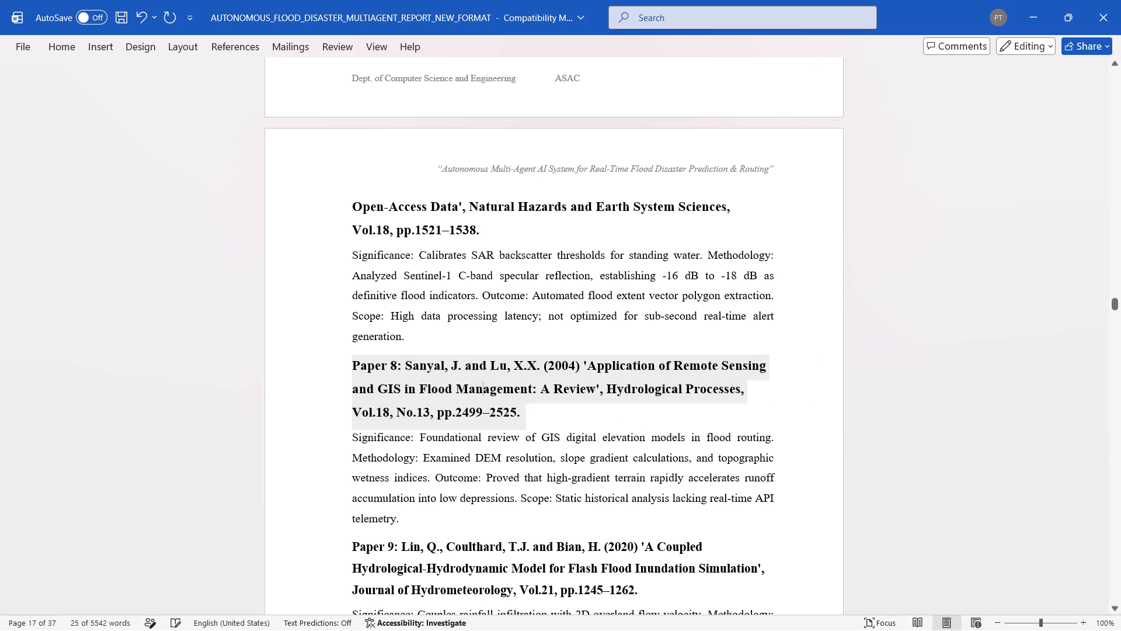
Check the font size of the Paper 8 summary text, and set the complete Paper 9 heading to font size 14.
left_click_drag(550, 470, 489, 457)
scroll(548, 462, "down", 4)
left_click_drag(546, 441, 509, 441)
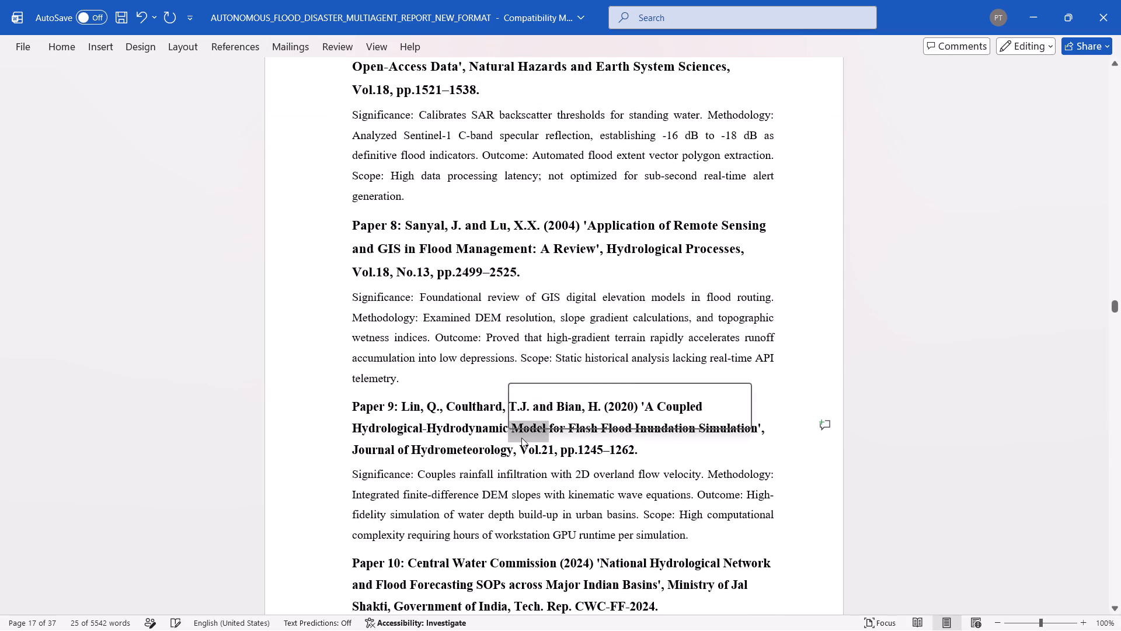
left_click_drag(650, 460, 318, 408)
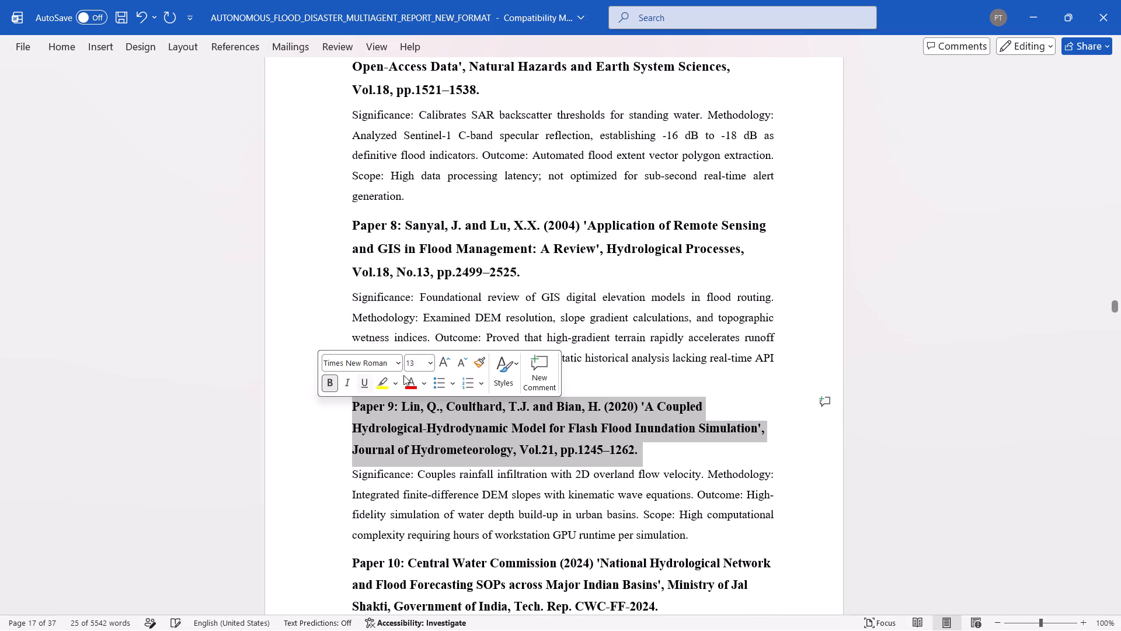
left_click(423, 359)
key("1")
key("4")
left_click(499, 505)
Check the font size of the Paper 9 summary text, and set the complete Paper 10 heading to font size 14.
left_click_drag(499, 505, 489, 504)
scroll(578, 509, "down", 3)
left_click_drag(591, 502, 561, 497)
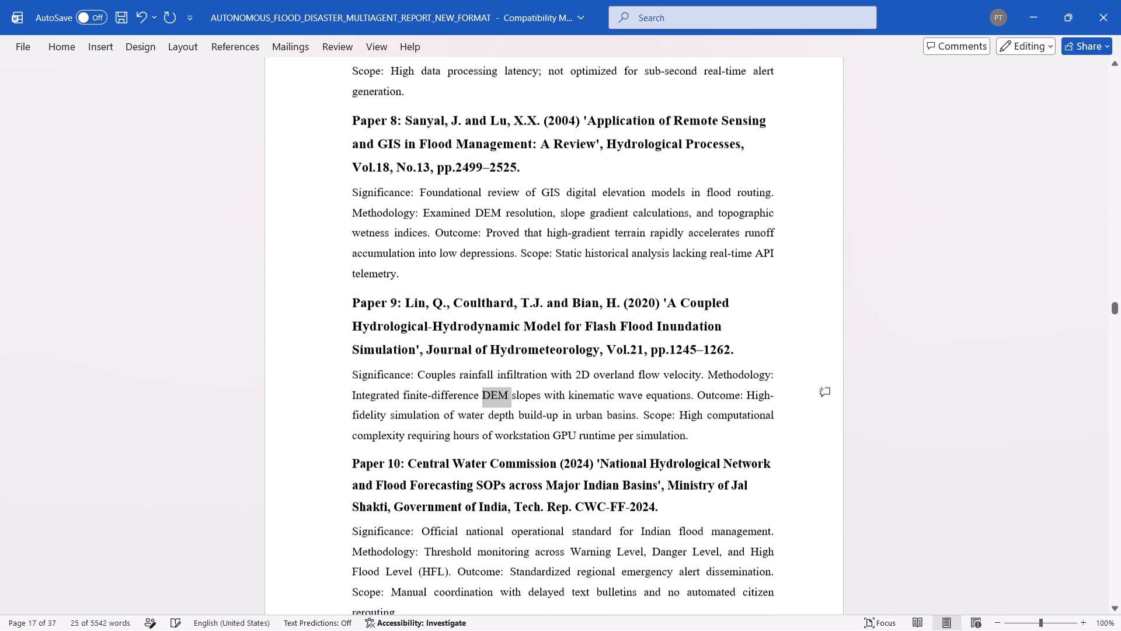
left_click_drag(561, 497, 552, 489)
left_click(665, 511)
left_click_drag(669, 517, 363, 448)
left_click_drag(521, 489, 527, 489)
left_click_drag(660, 514, 367, 463)
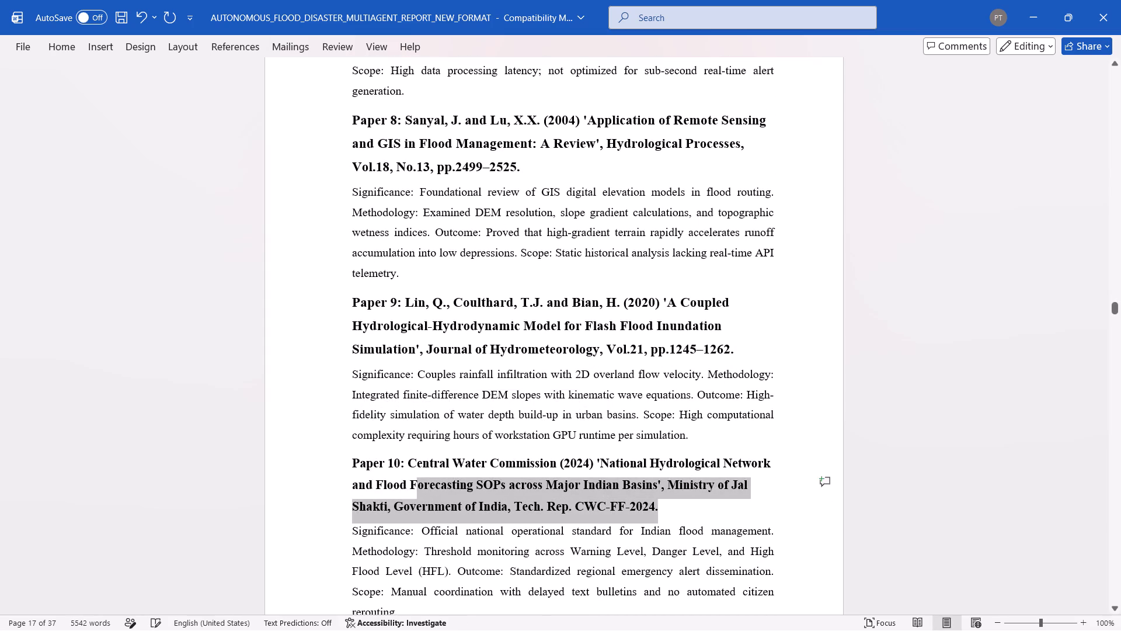
left_click_drag(367, 463, 332, 456)
left_click(430, 405)
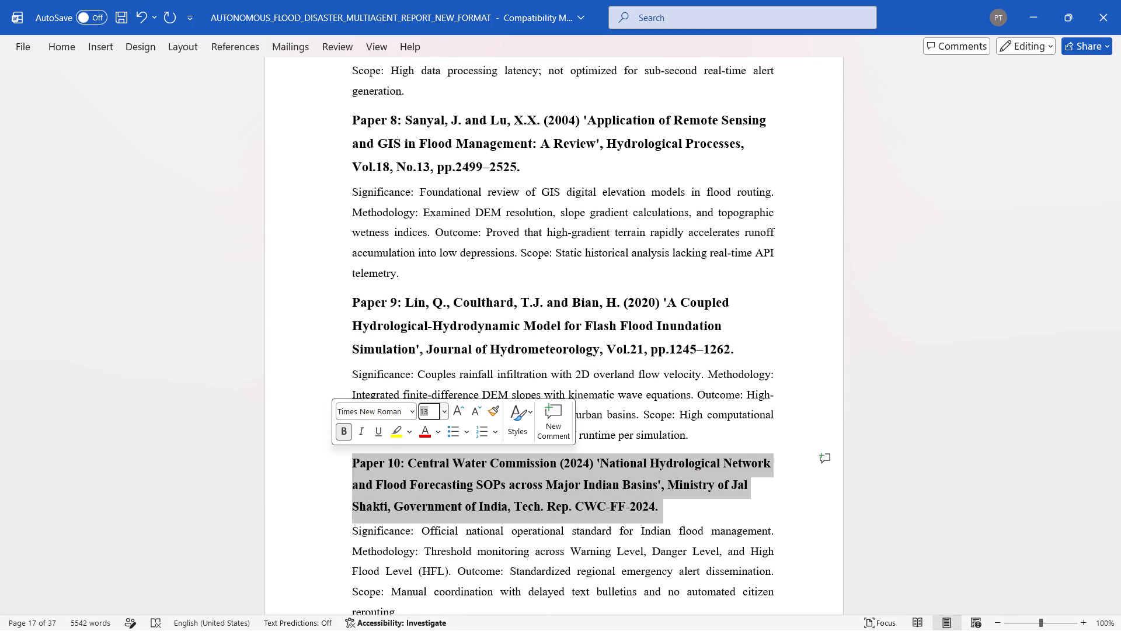
key("1")
key("4")
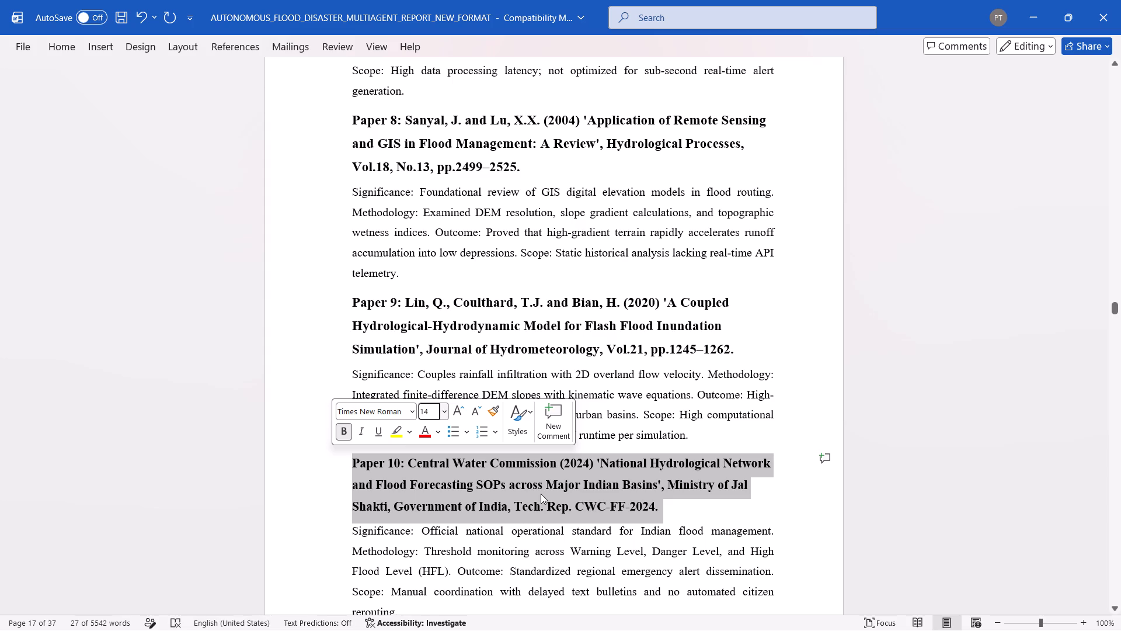
left_click(541, 494)
Check the font sizes of the Paper 10 summary text and the 2.2 Comparative Summary Table heading.
scroll(541, 494, "down", 5)
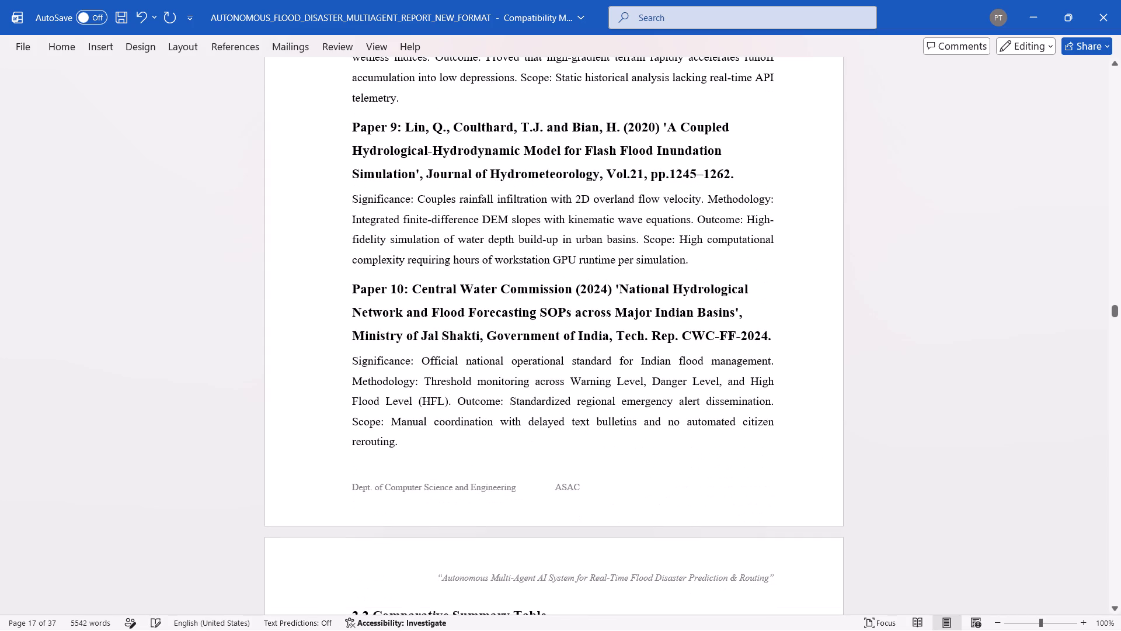
left_click_drag(416, 447, 366, 397)
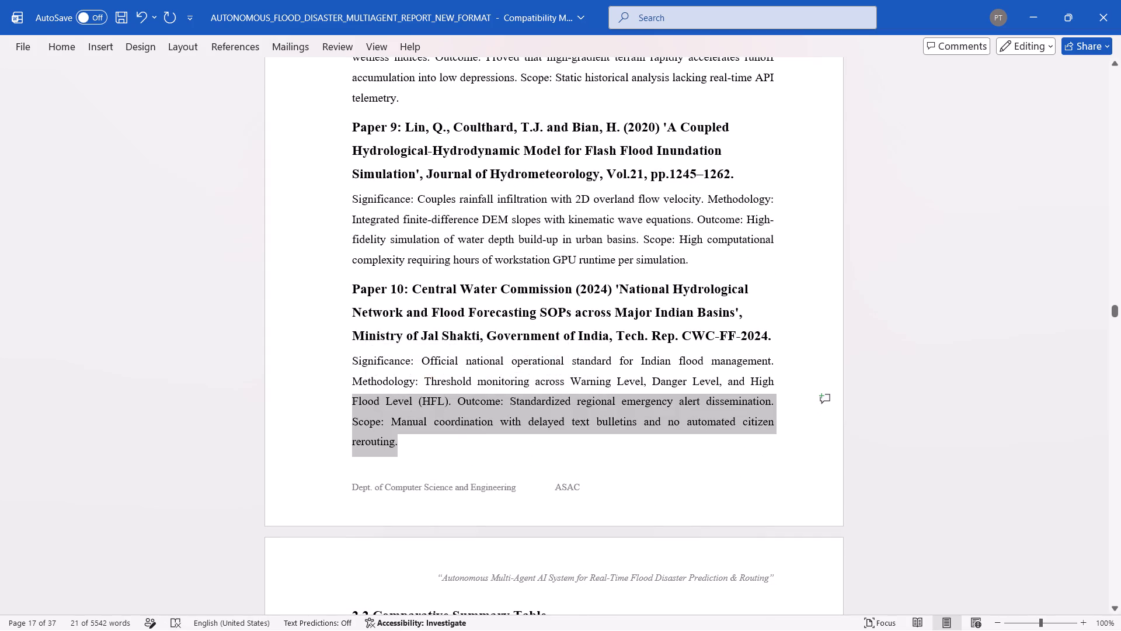
right_click(481, 414)
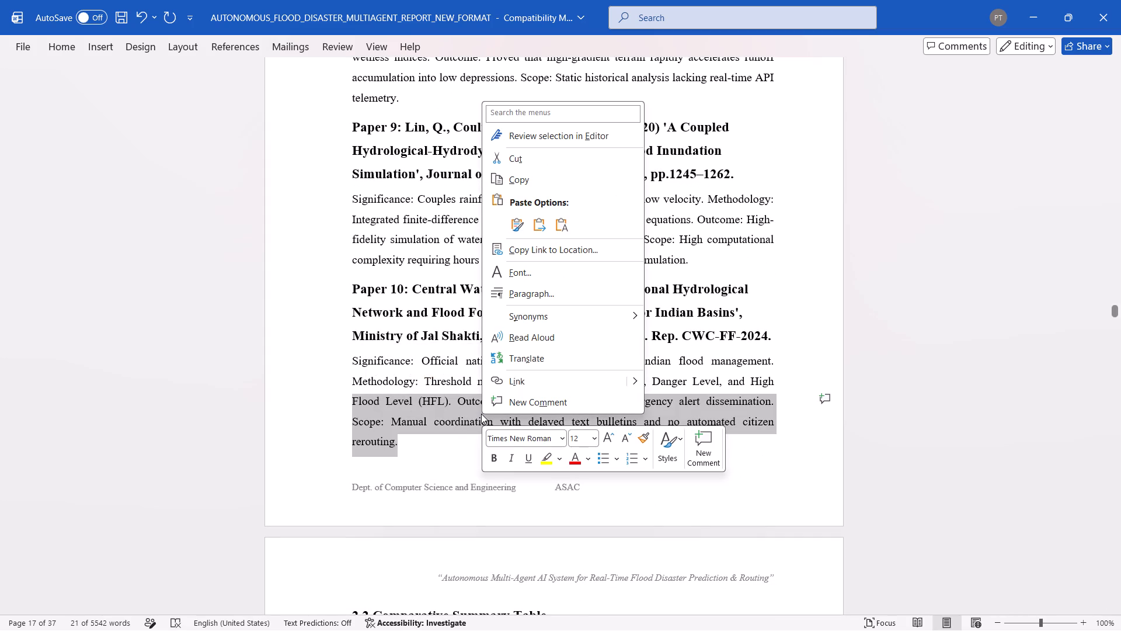
left_click(466, 443)
scroll(471, 455, "down", 10)
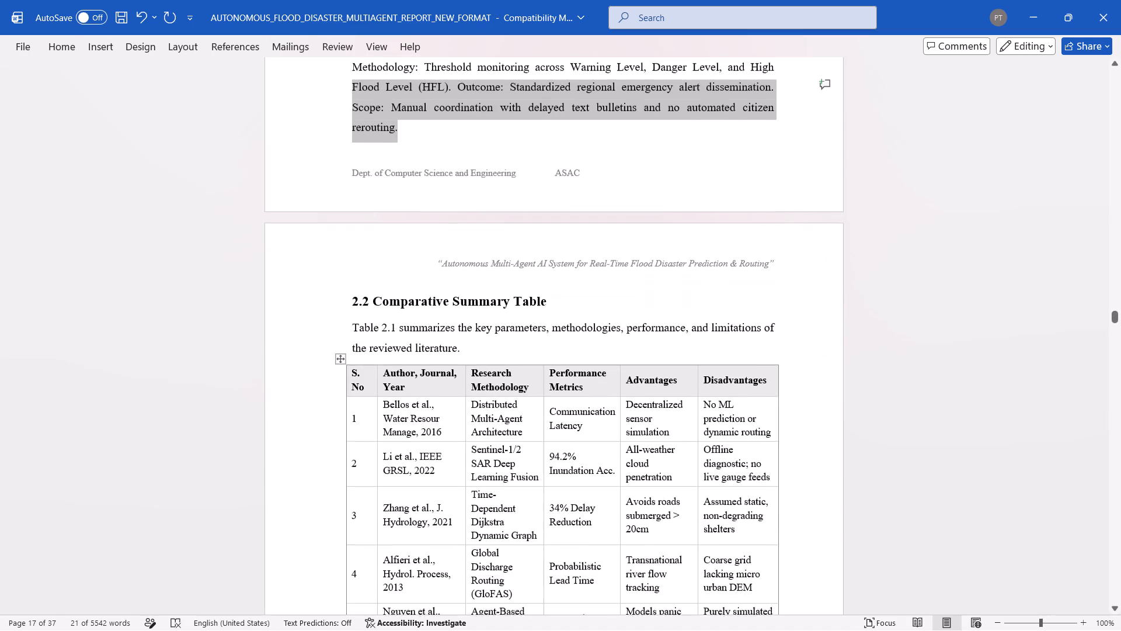
left_click_drag(556, 267, 340, 258)
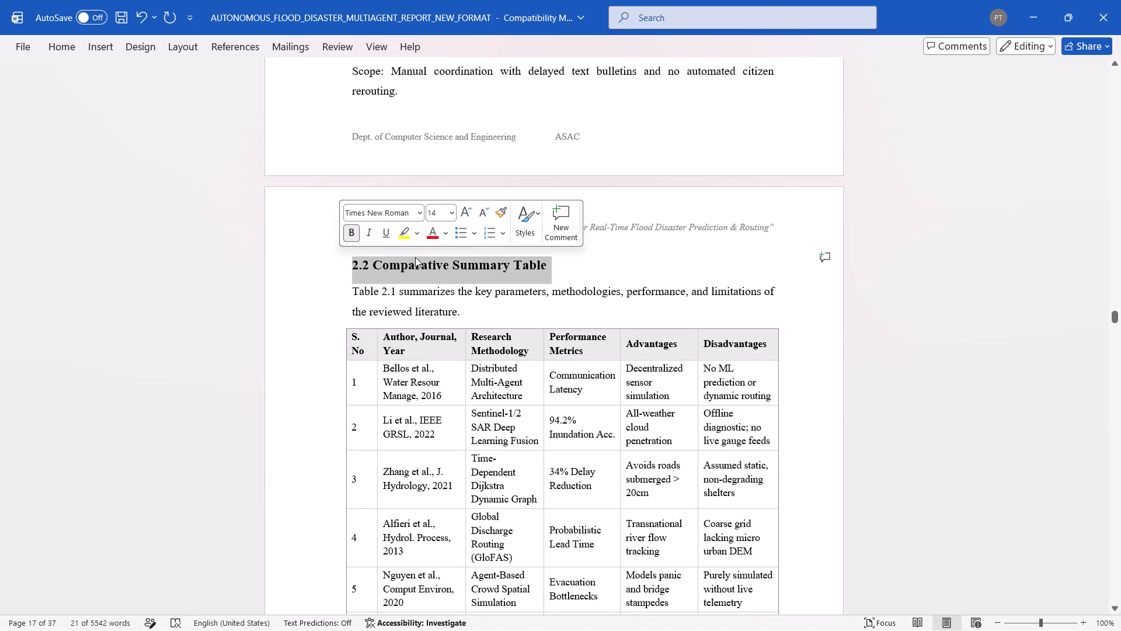
left_click(438, 356)
Set both lines of the Chapter 3 title, Observations from Literature Review, to font size 18.
scroll(434, 363, "down", 7)
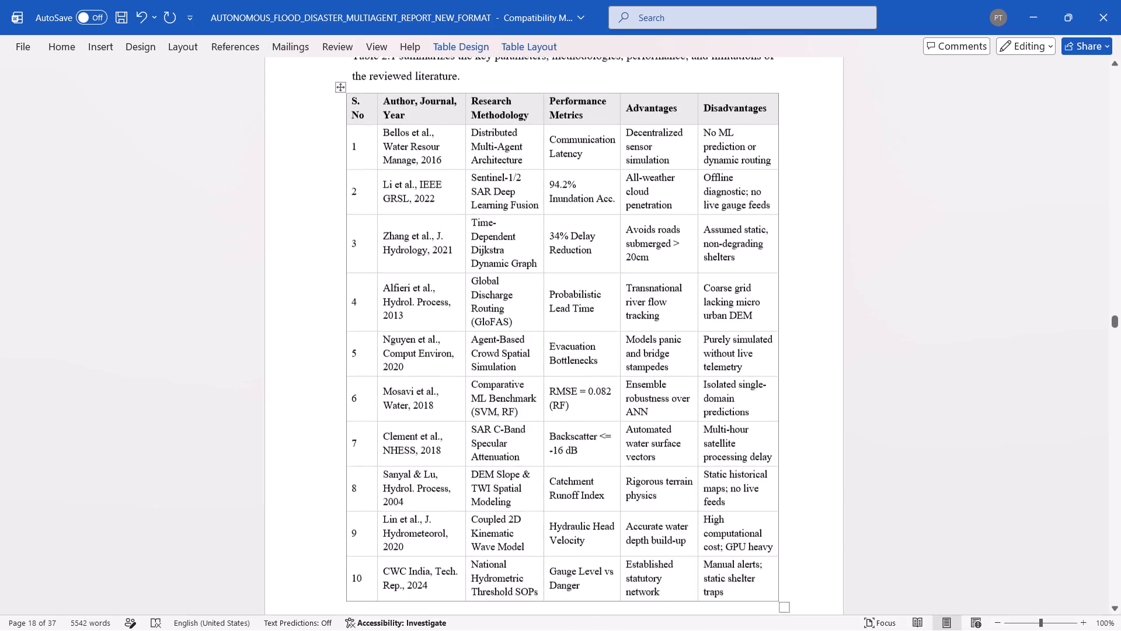
scroll(464, 408, "down", 19)
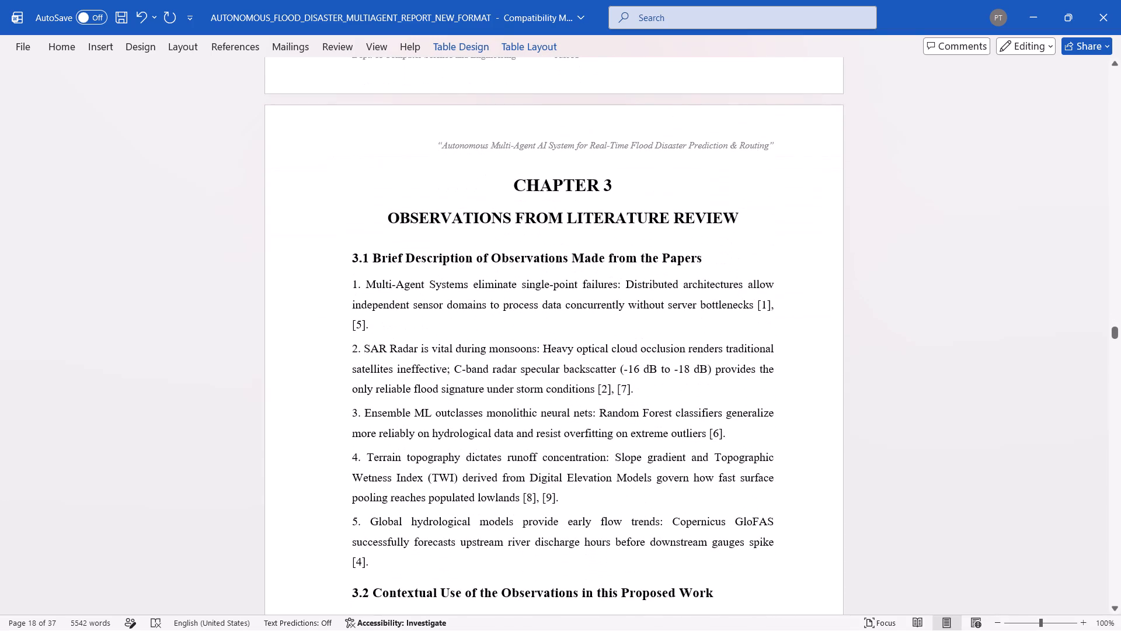
left_click_drag(737, 220, 520, 179)
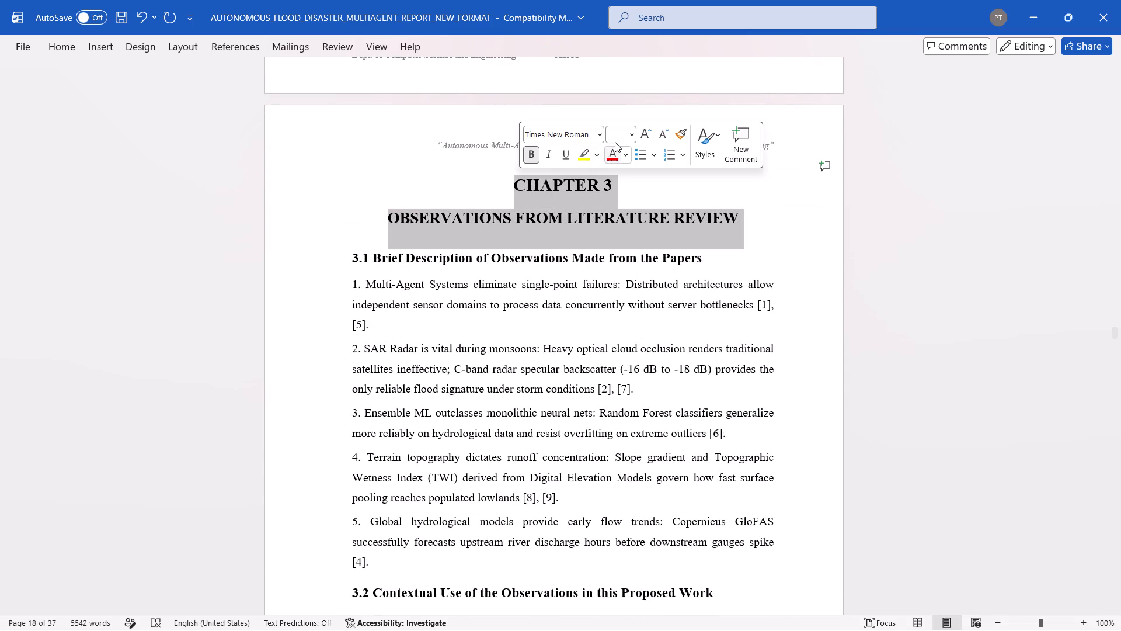
left_click(610, 135)
key("1")
key("8")
left_click(596, 293)
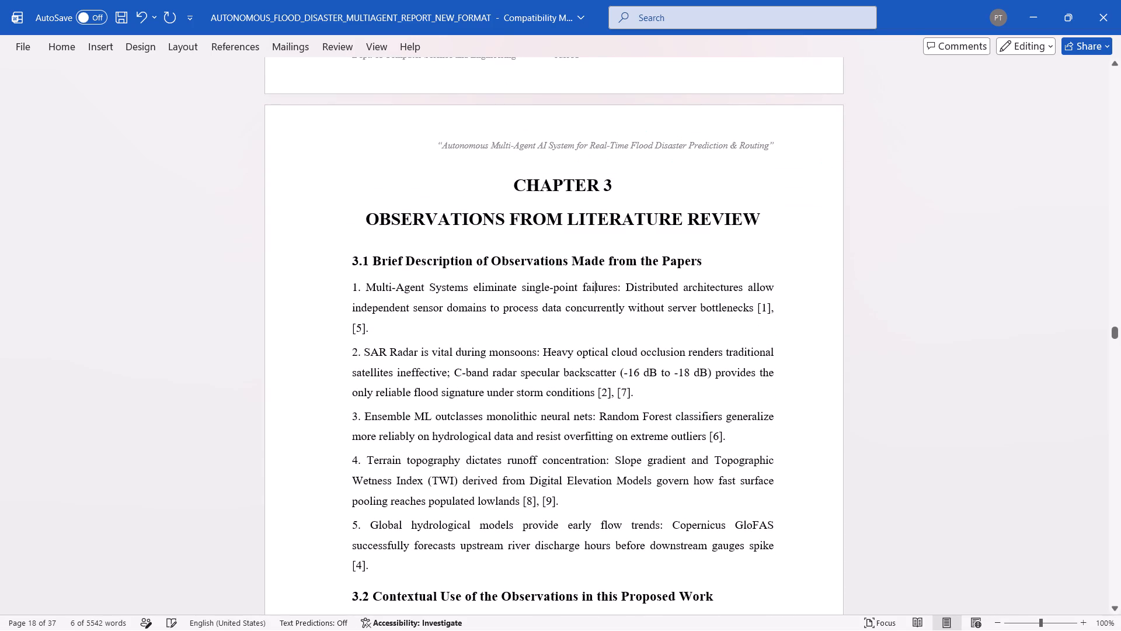
Check the font size of the 3.1 heading, and the font size and line spacing of its five numbered observations.
left_click_drag(712, 260, 393, 267)
left_click(469, 304)
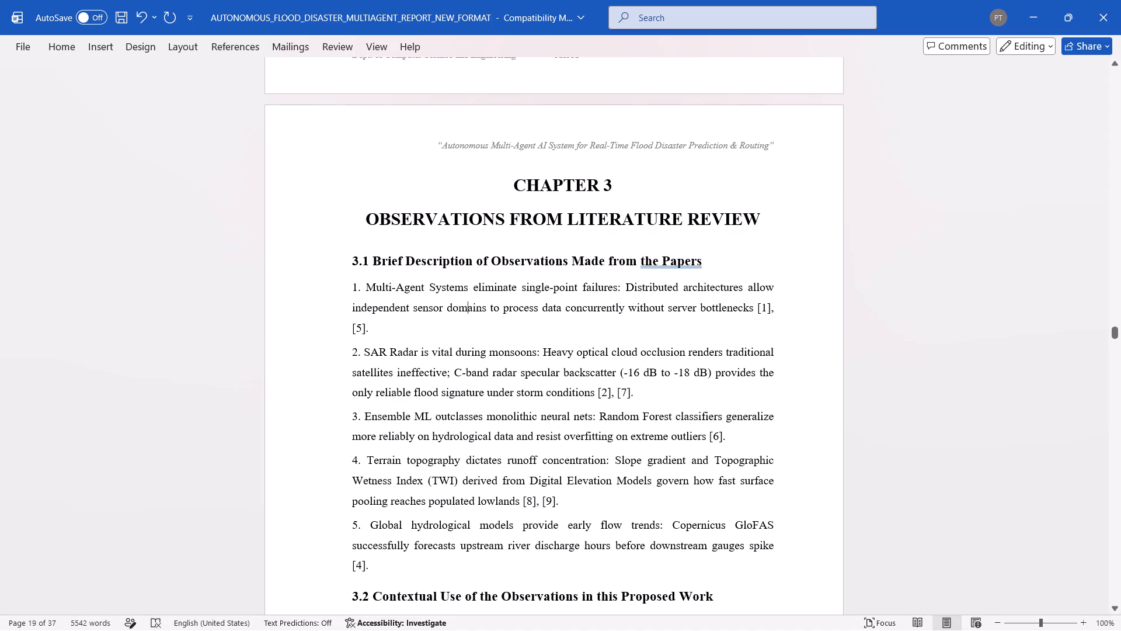
left_click_drag(523, 412, 507, 394)
left_click(702, 518)
left_click_drag(377, 569, 355, 290)
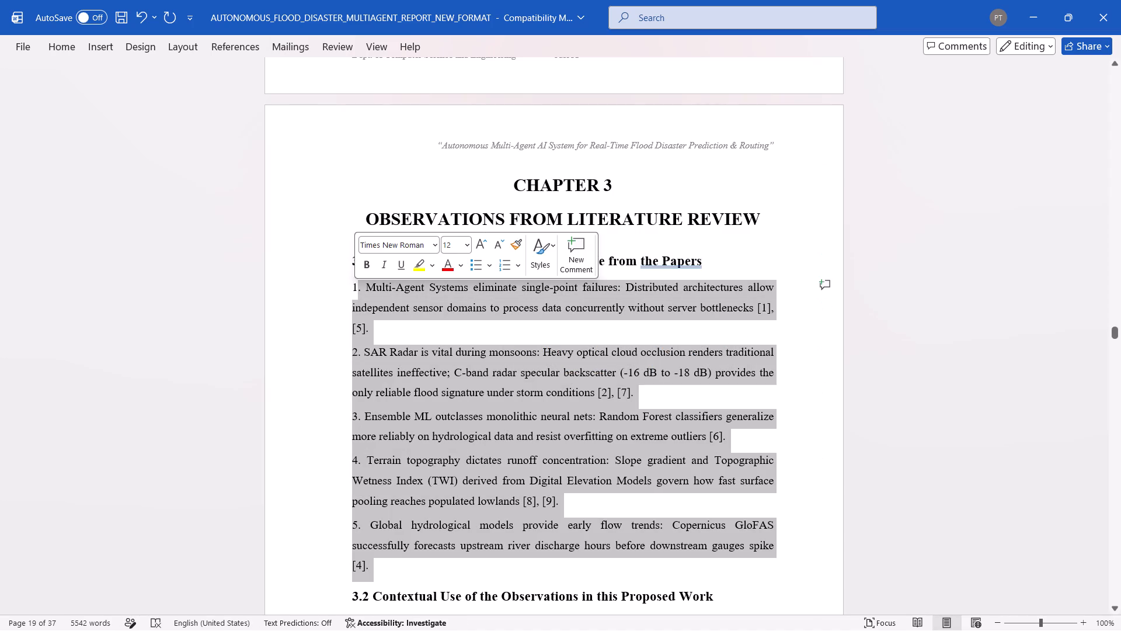
left_click(56, 41)
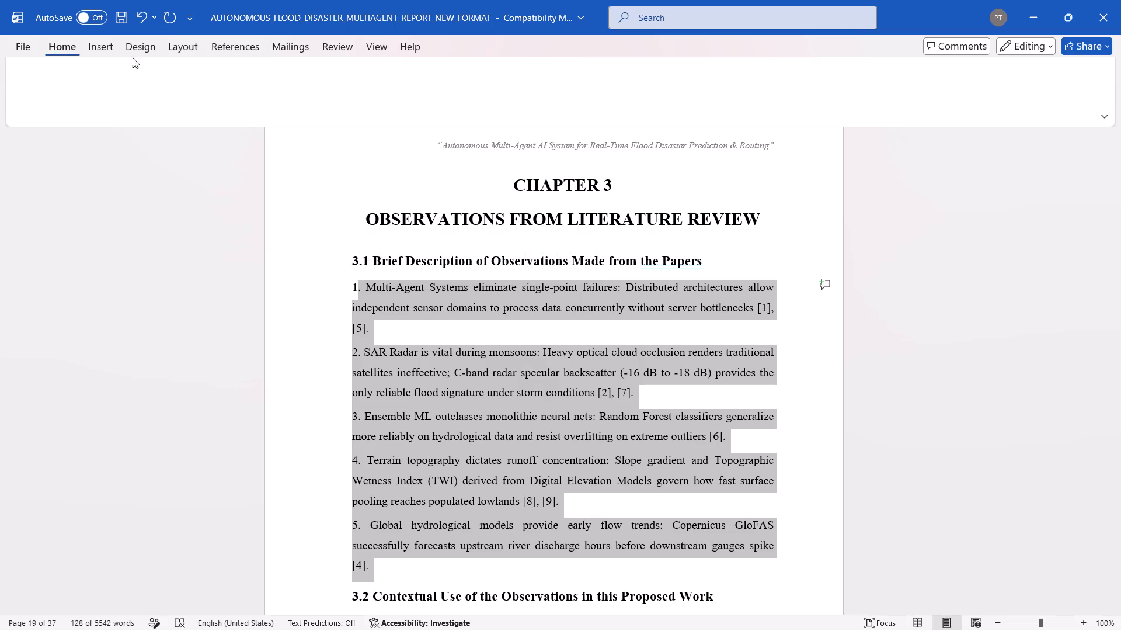
left_click(396, 97)
left_click(421, 160)
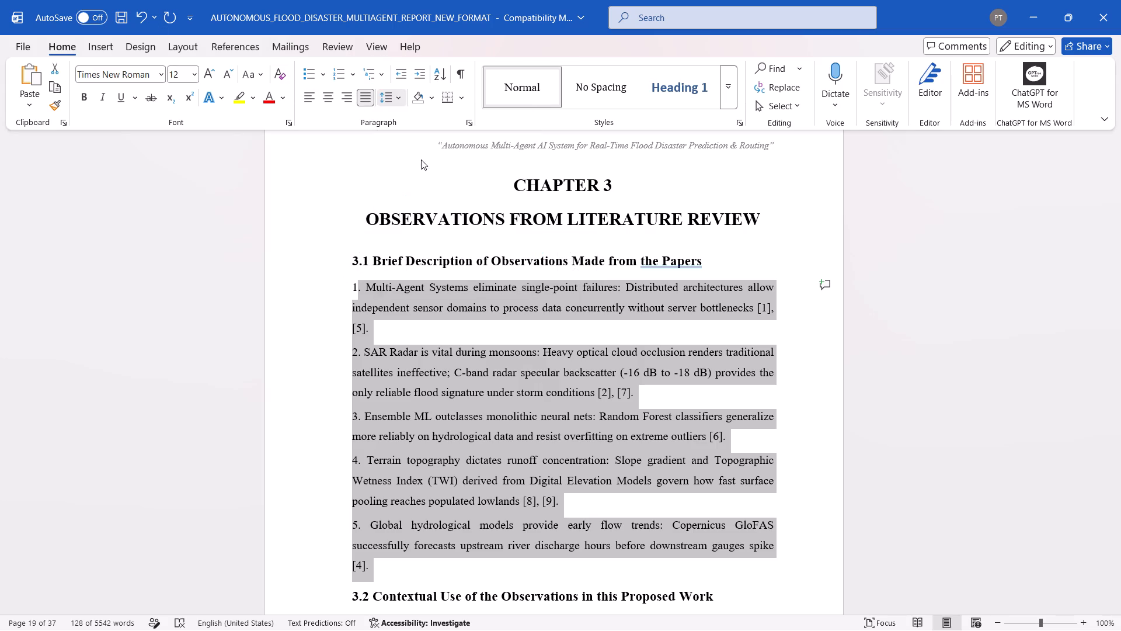
left_click(395, 301)
left_click(374, 301)
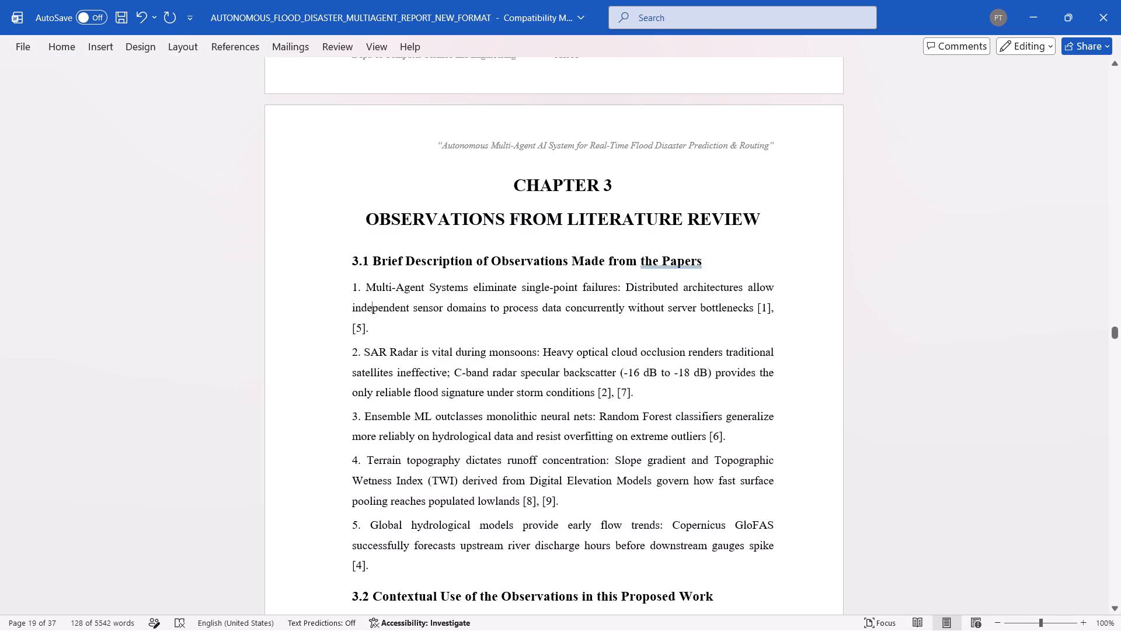
Check the font sizes of the 3.2 Contextual Use of the Observations heading and its body paragraph.
scroll(425, 331, "down", 10)
left_click_drag(716, 244, 673, 234)
left_click(707, 242)
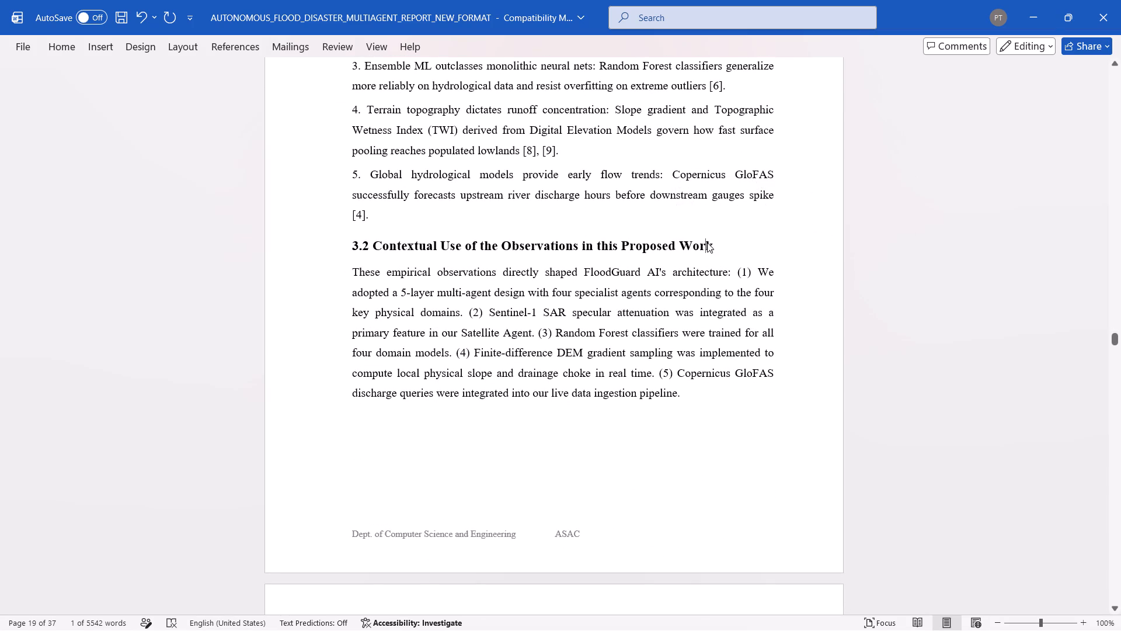
right_click(705, 242)
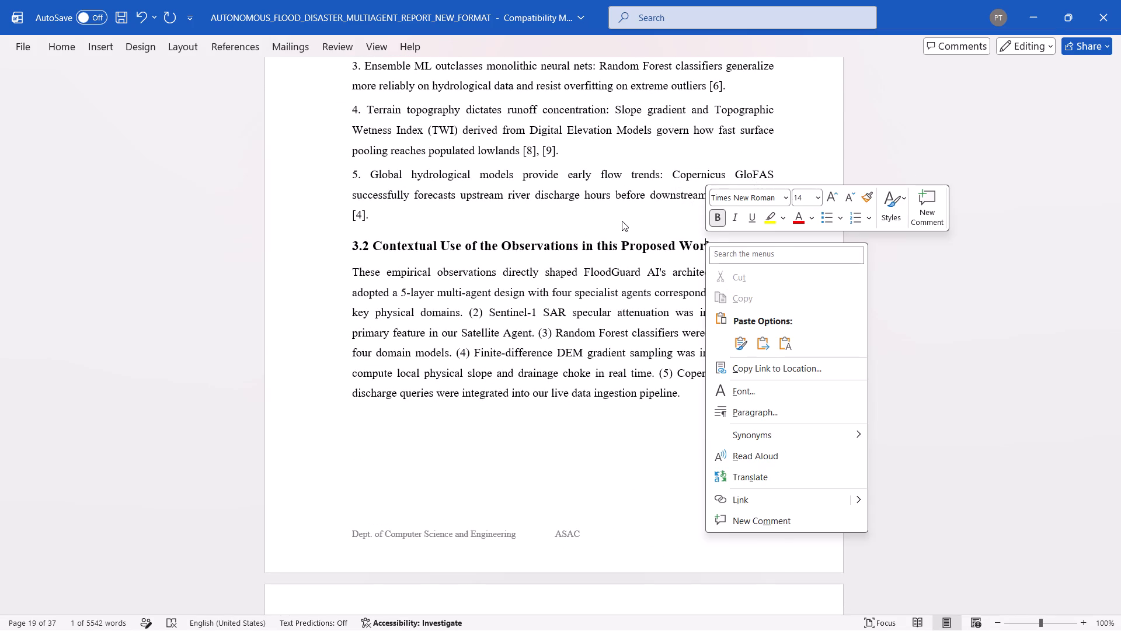
left_click(622, 221)
left_click_drag(626, 292, 555, 267)
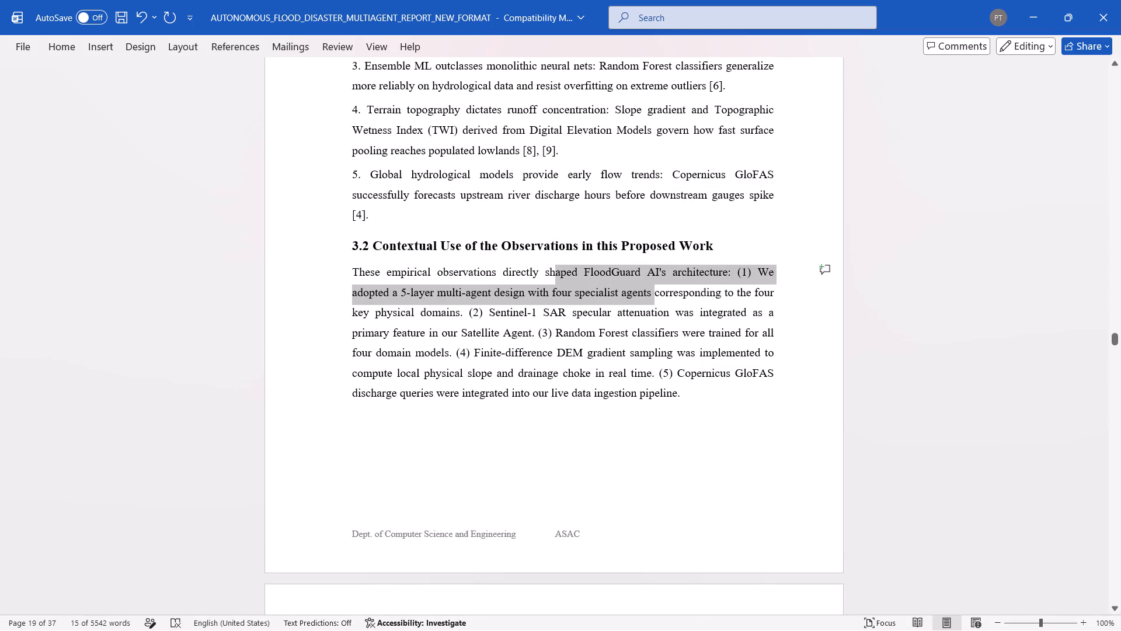
left_click(684, 489)
Set both lines of the Chapter 4 title, Limitations of Literature Review, to font size 18.
scroll(570, 373, "down", 6)
scroll(560, 320, "down", 5)
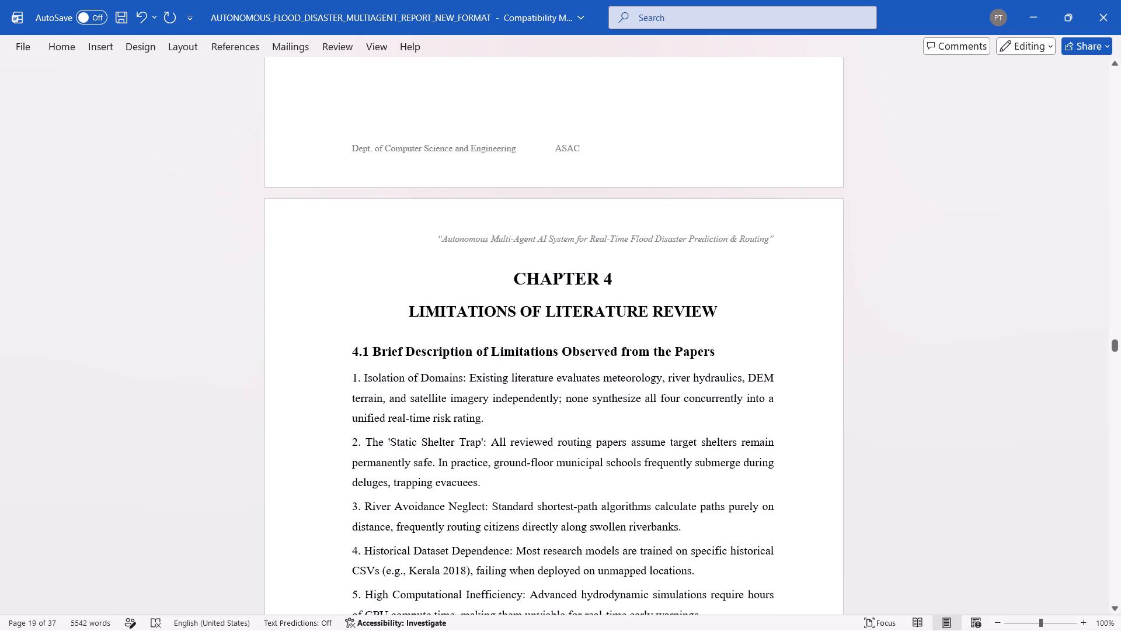
left_click_drag(718, 308, 537, 258)
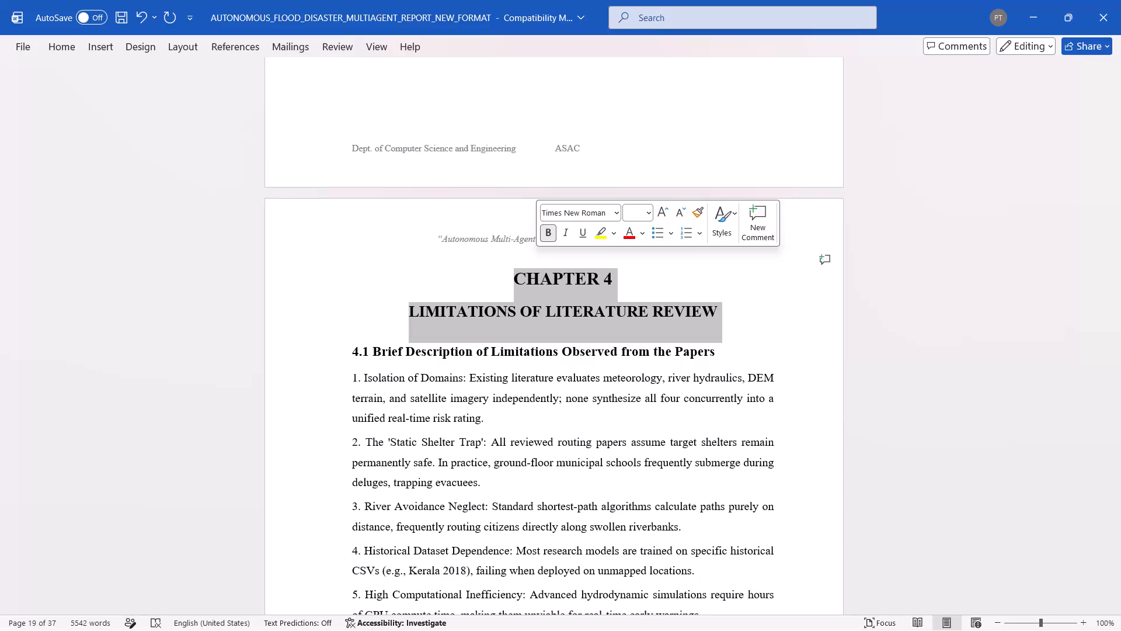
left_click(638, 214)
key("1")
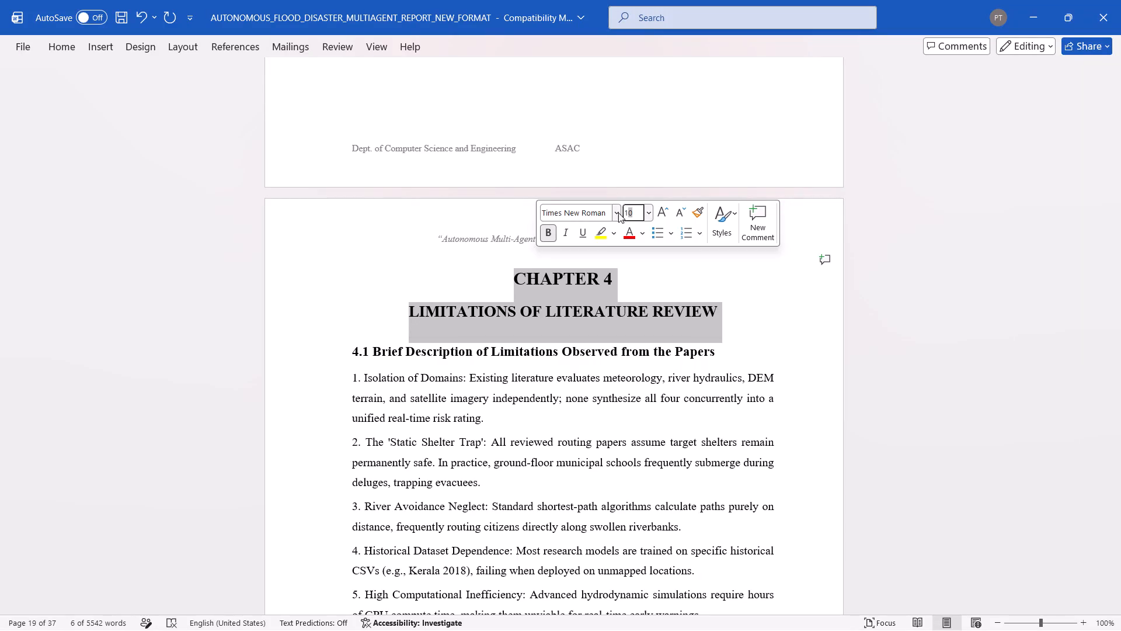
key("8")
key("Return")
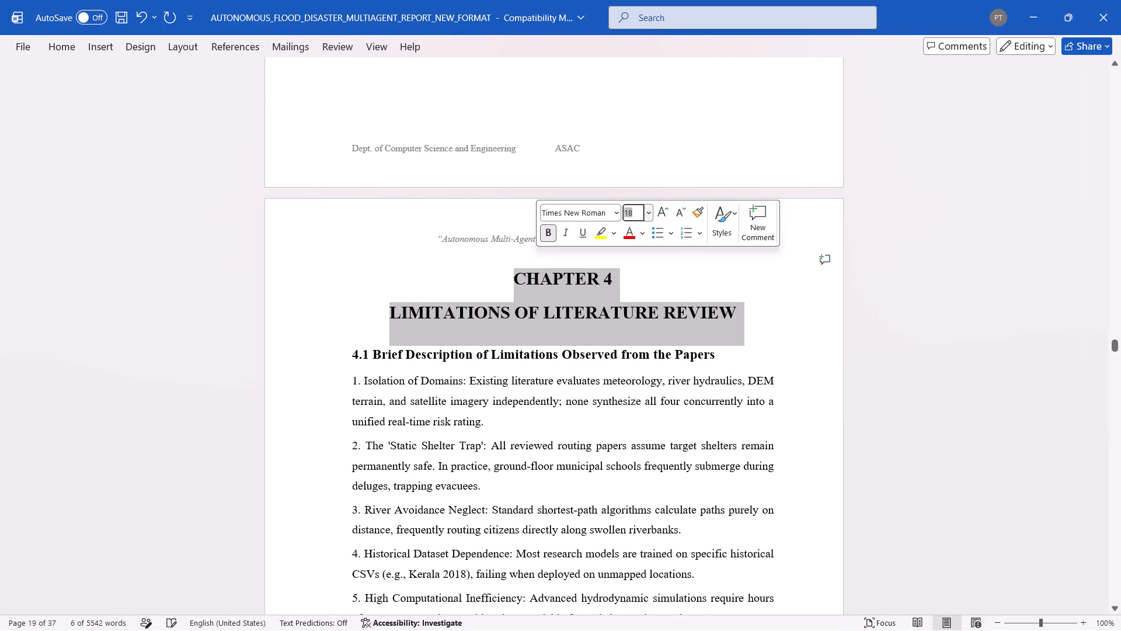
Check the font sizes of the 4.1 and 4.2 headings and the body text beneath them.
left_click_drag(716, 356, 647, 353)
scroll(570, 409, "down", 6)
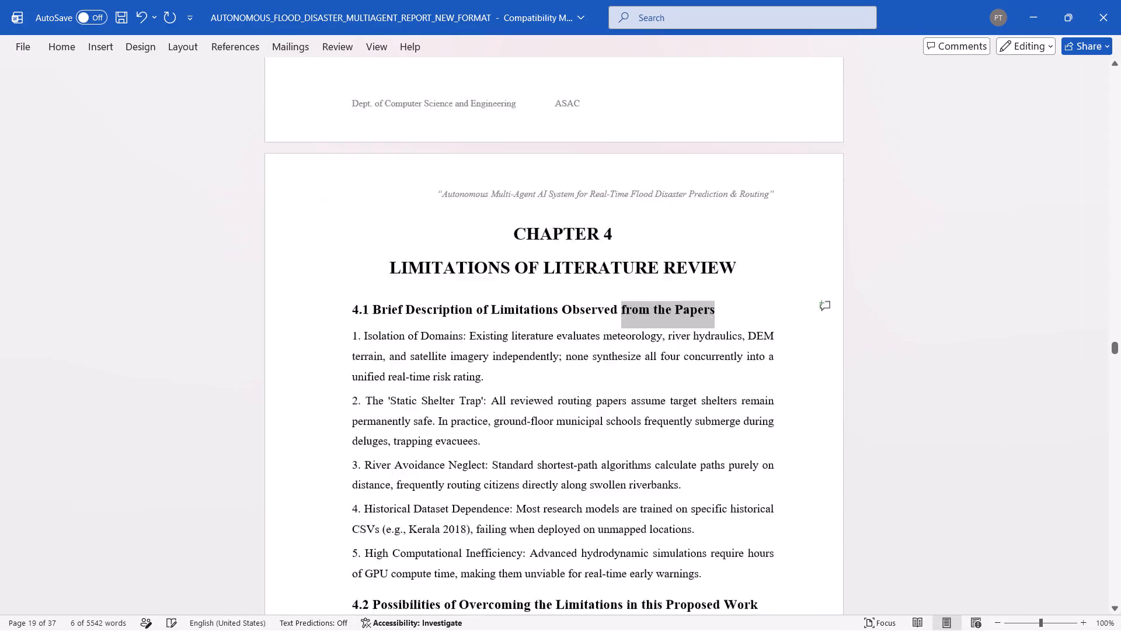
left_click_drag(563, 399, 513, 328)
scroll(614, 384, "down", 5)
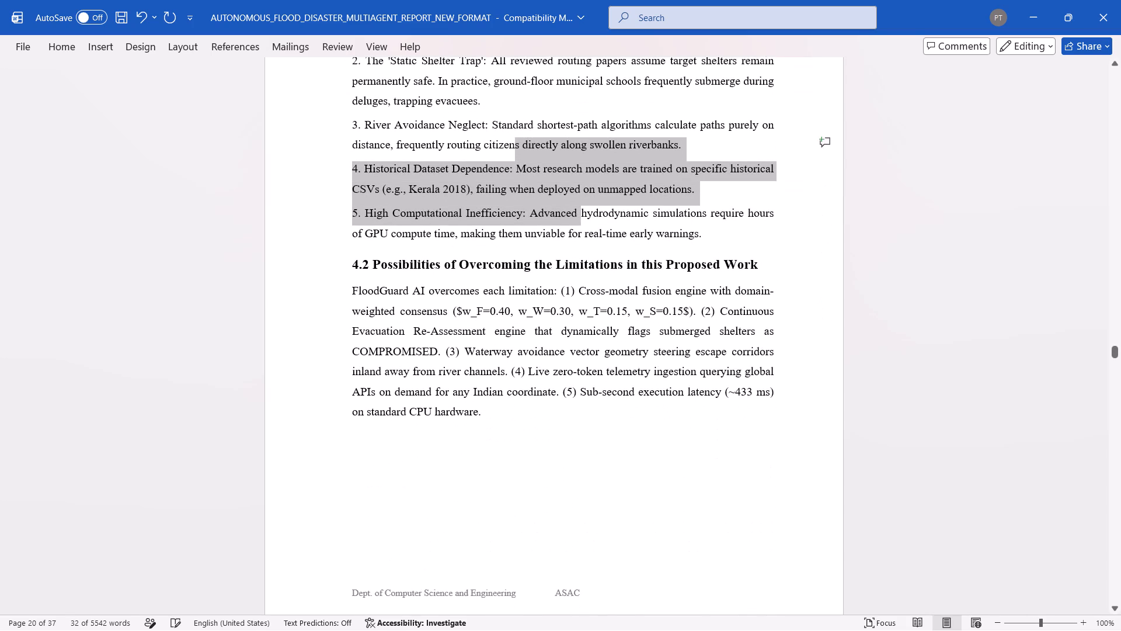
left_click_drag(619, 262, 605, 263)
left_click_drag(612, 341, 582, 330)
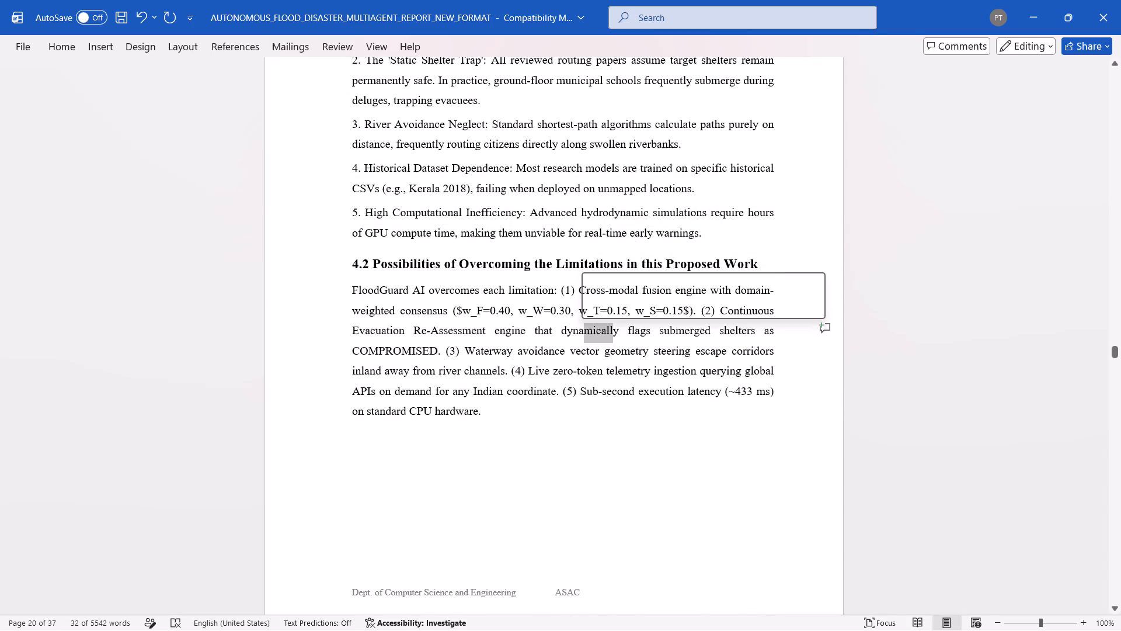
Set both lines of the Chapter 5 title, Problem Definition and Proposed Research, to font size 18.
scroll(475, 337, "down", 5)
scroll(416, 321, "down", 9)
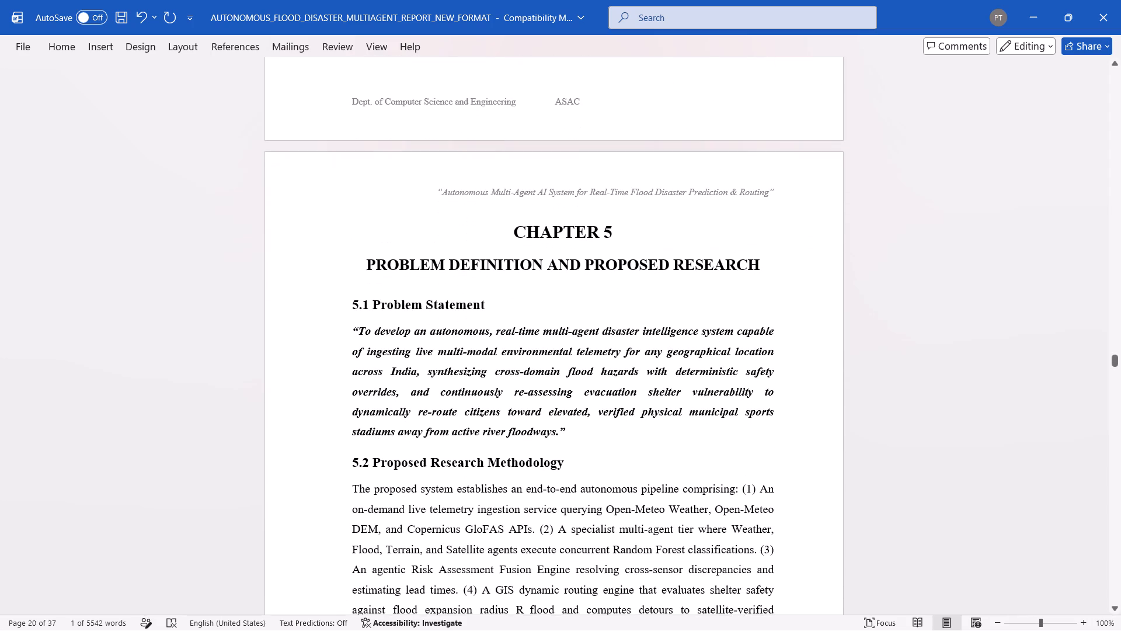
left_click_drag(764, 264, 527, 226)
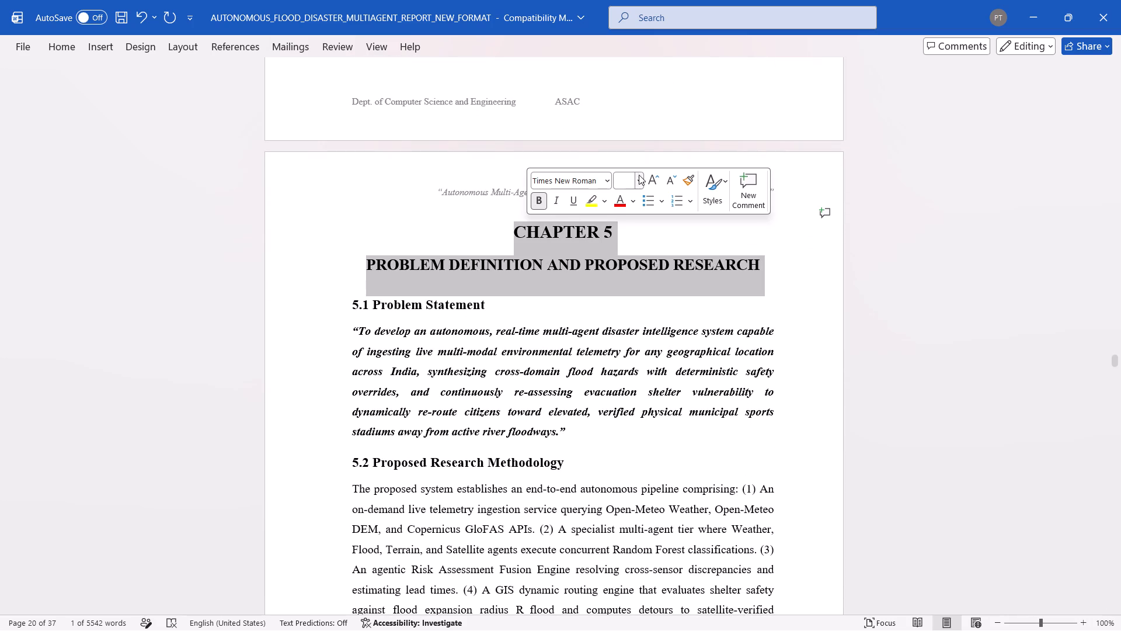
left_click(629, 179)
key("1")
key("8")
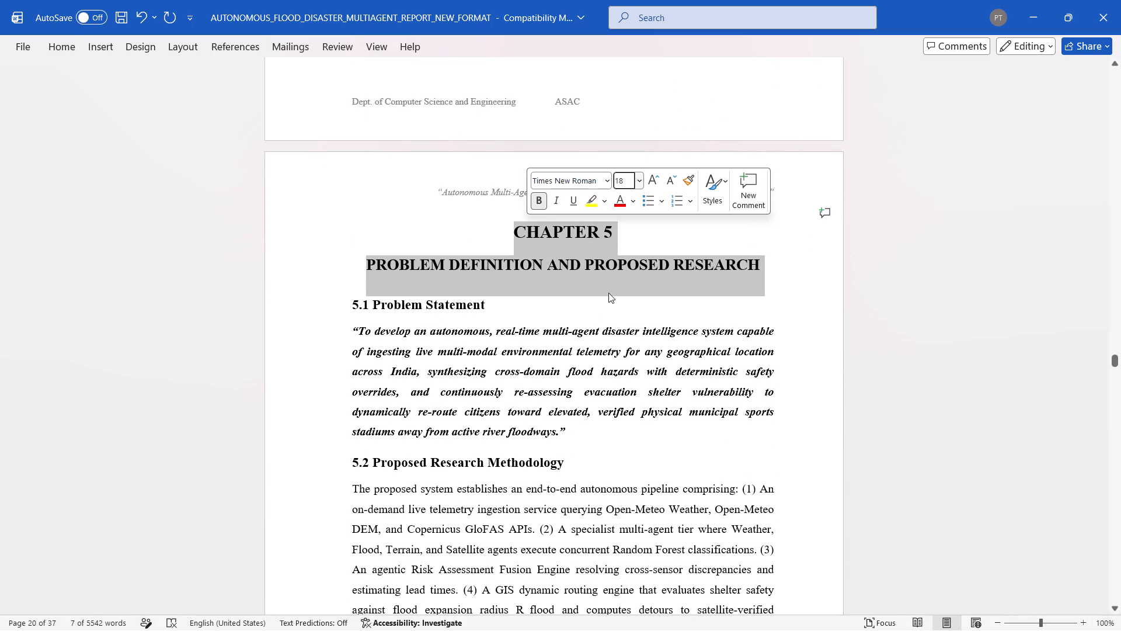
left_click(603, 296)
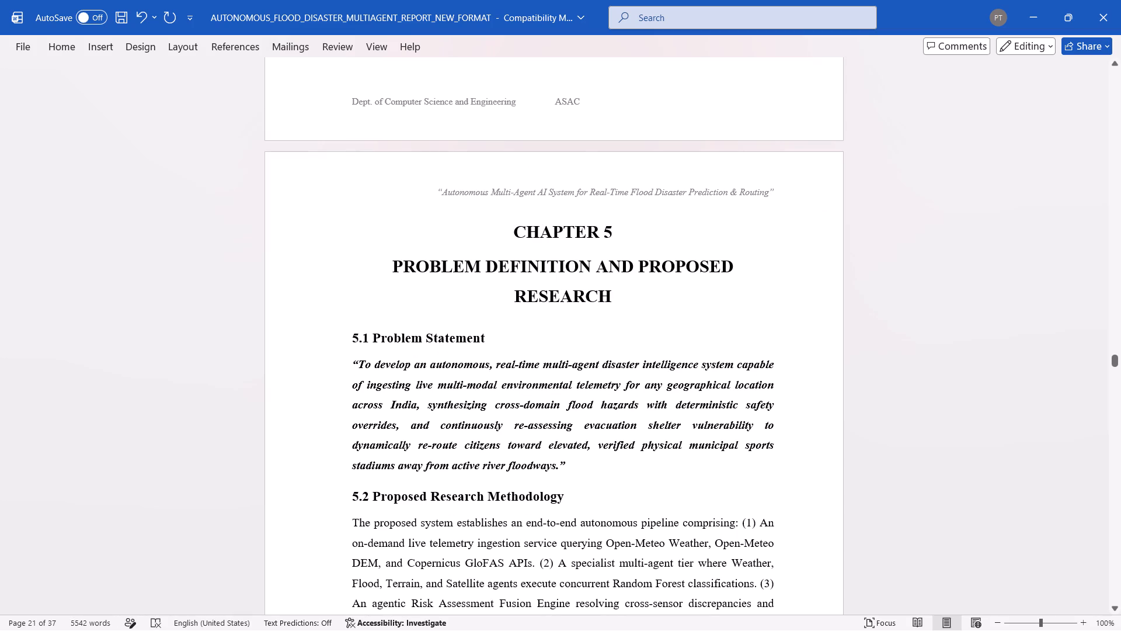
Check the font sizes of the problem statement paragraph and the 5.1 Problem Statement heading.
left_click_drag(566, 463, 349, 371)
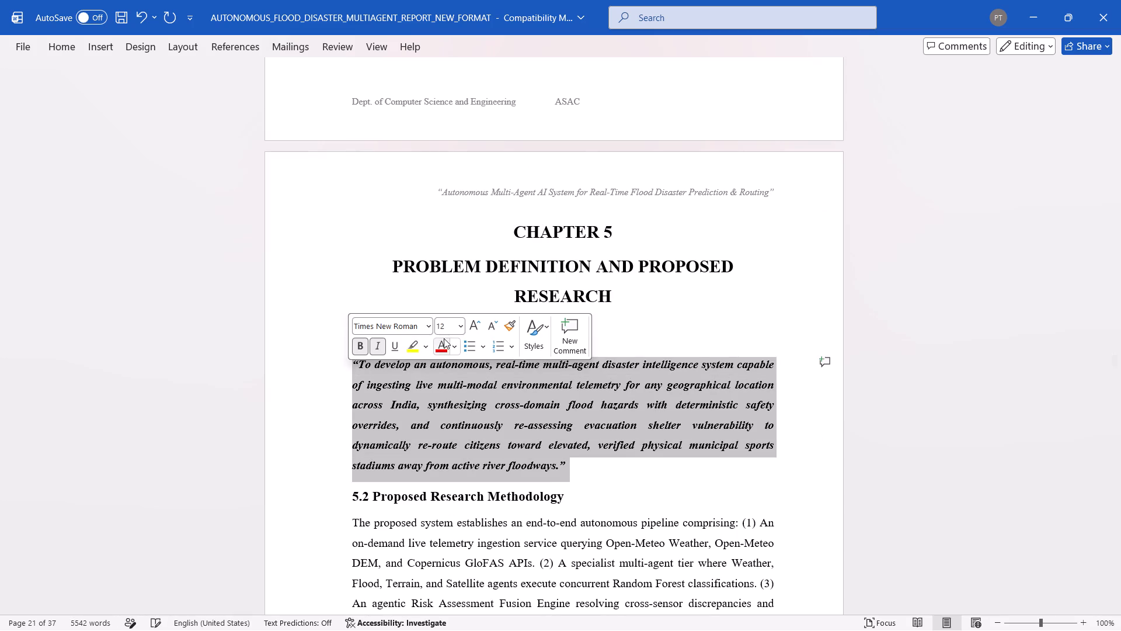
left_click(437, 375)
left_click_drag(476, 344, 430, 334)
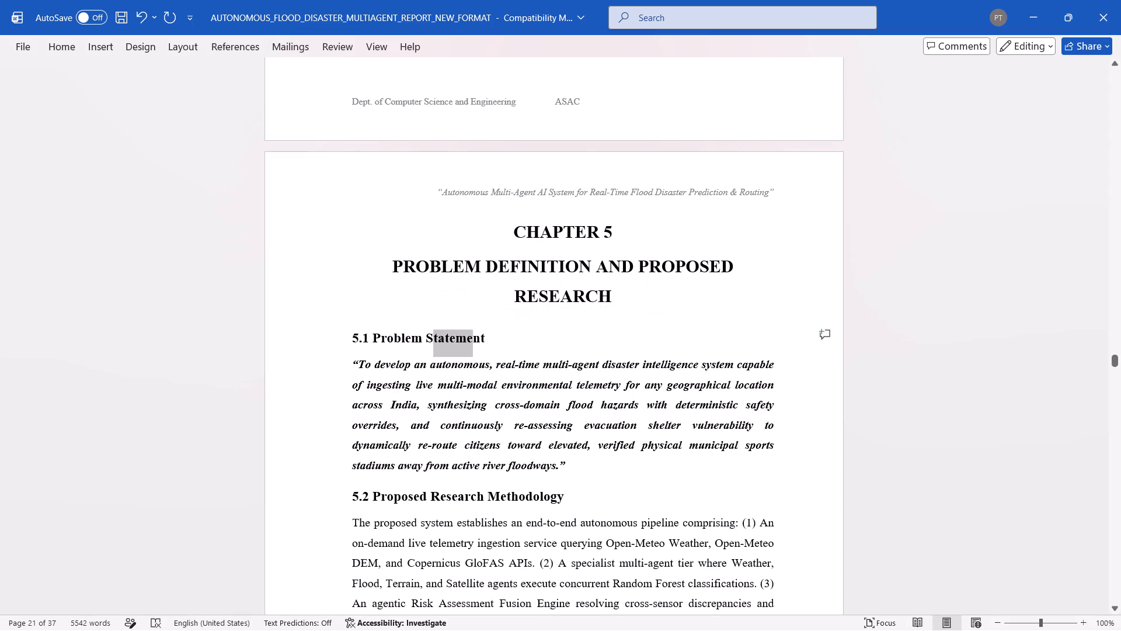
left_click_drag(492, 337, 396, 317)
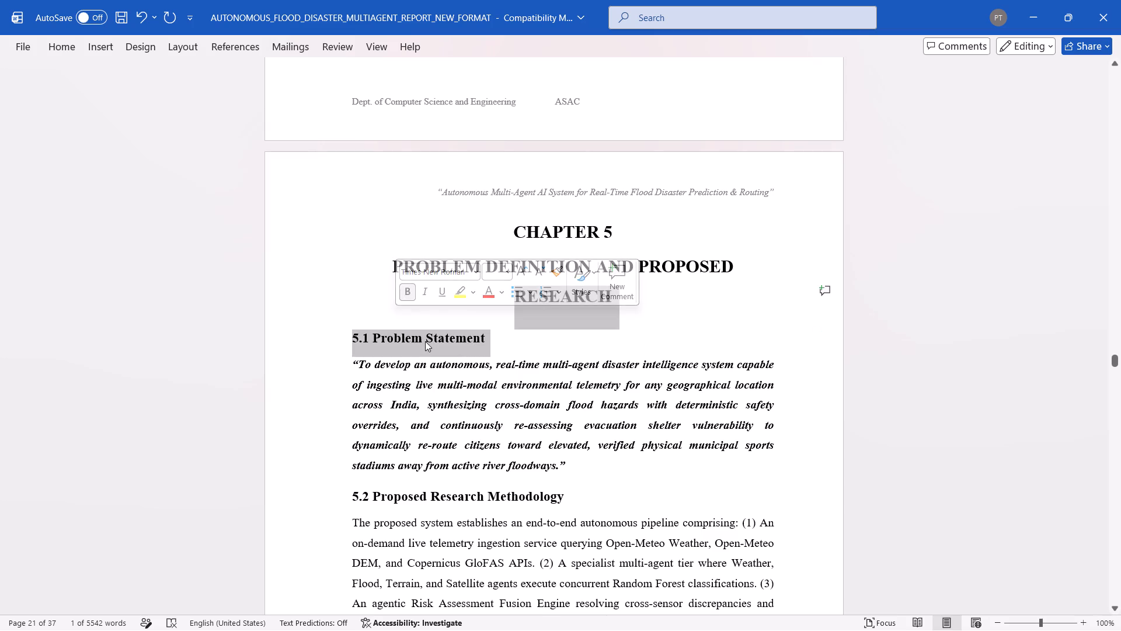
left_click(462, 345)
left_click_drag(494, 337, 429, 359)
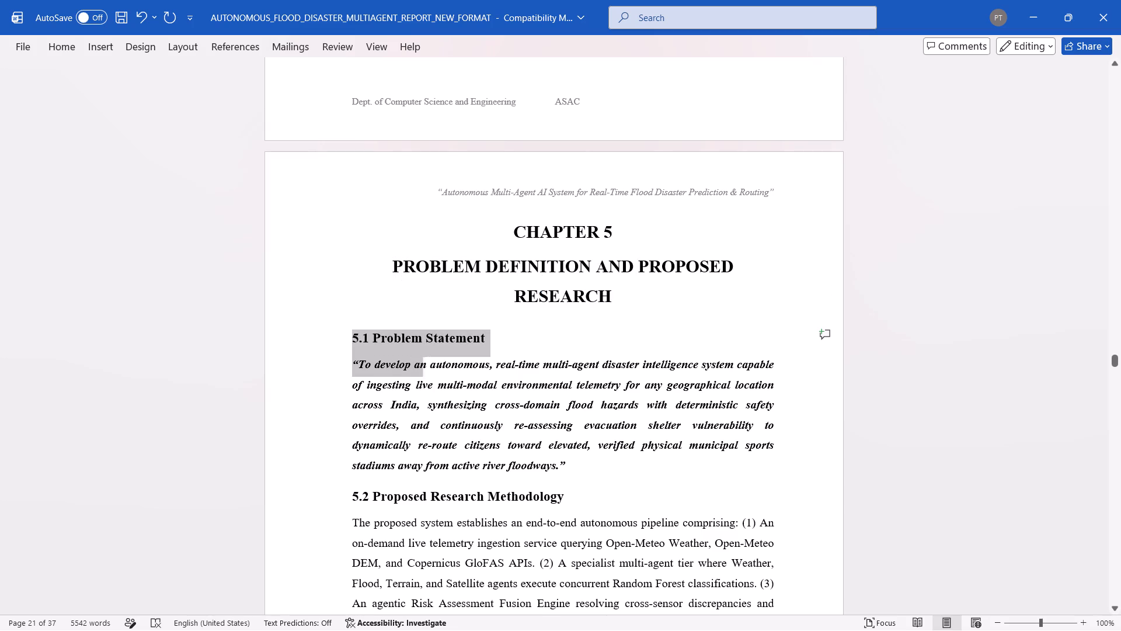
left_click_drag(429, 359, 368, 338)
Check the font sizes of the 5.2 Proposed Research Methodology and 5.3 Hardware Requirements headings and the text beneath them.
scroll(461, 393, "down", 2)
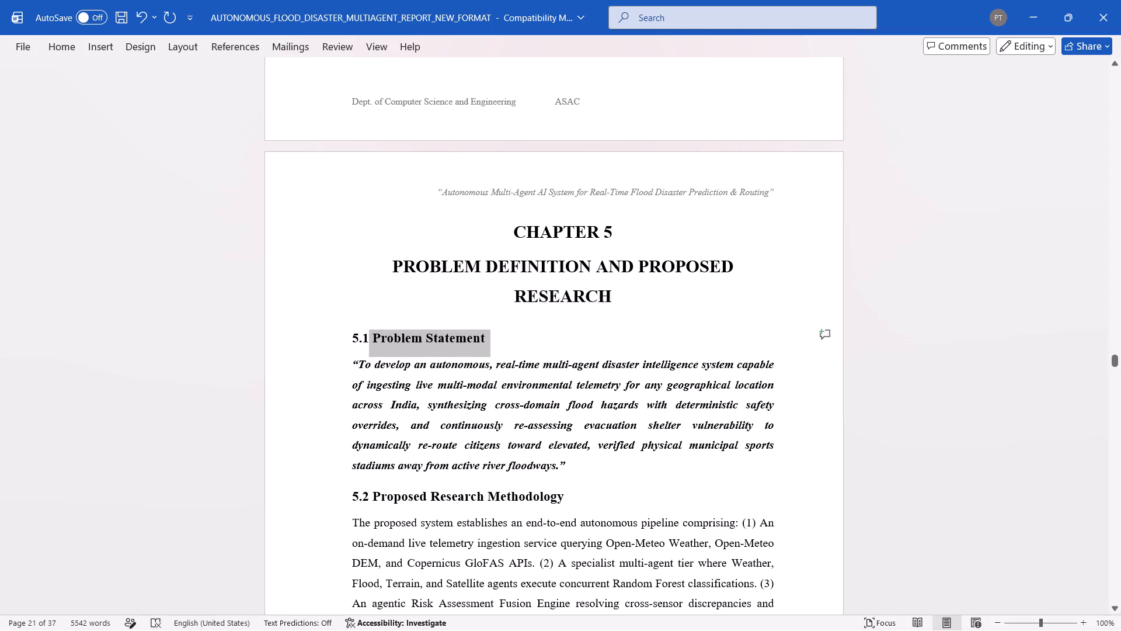
scroll(461, 393, "down", 3)
left_click_drag(555, 313, 534, 314)
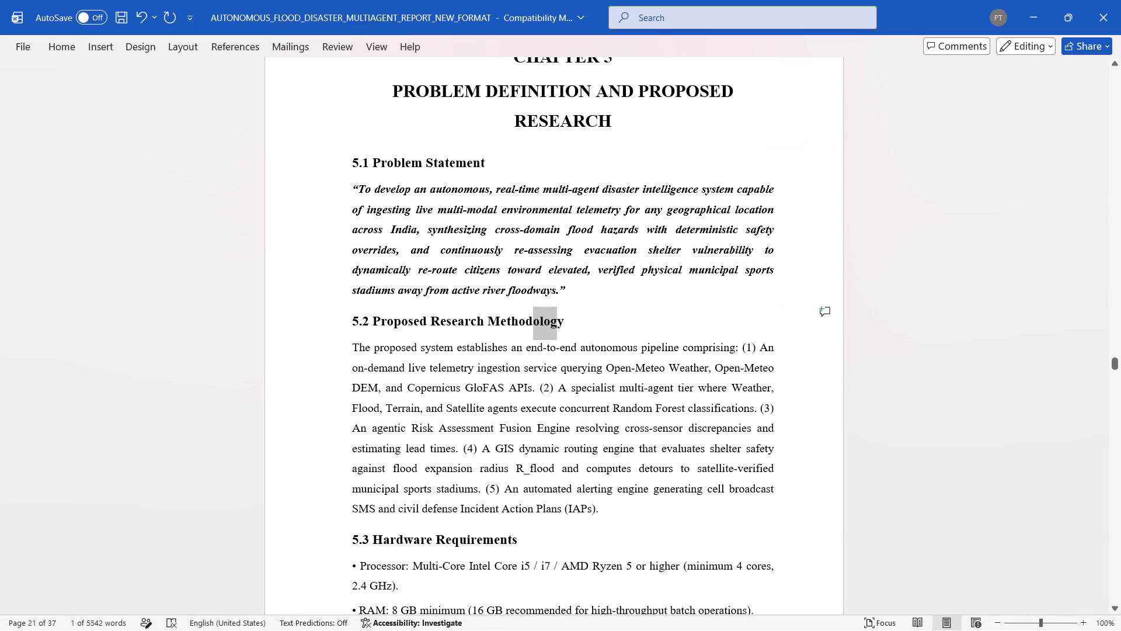
left_click_drag(570, 312, 552, 315)
left_click_drag(594, 425, 566, 411)
scroll(559, 449, "down", 5)
left_click_drag(523, 366, 489, 366)
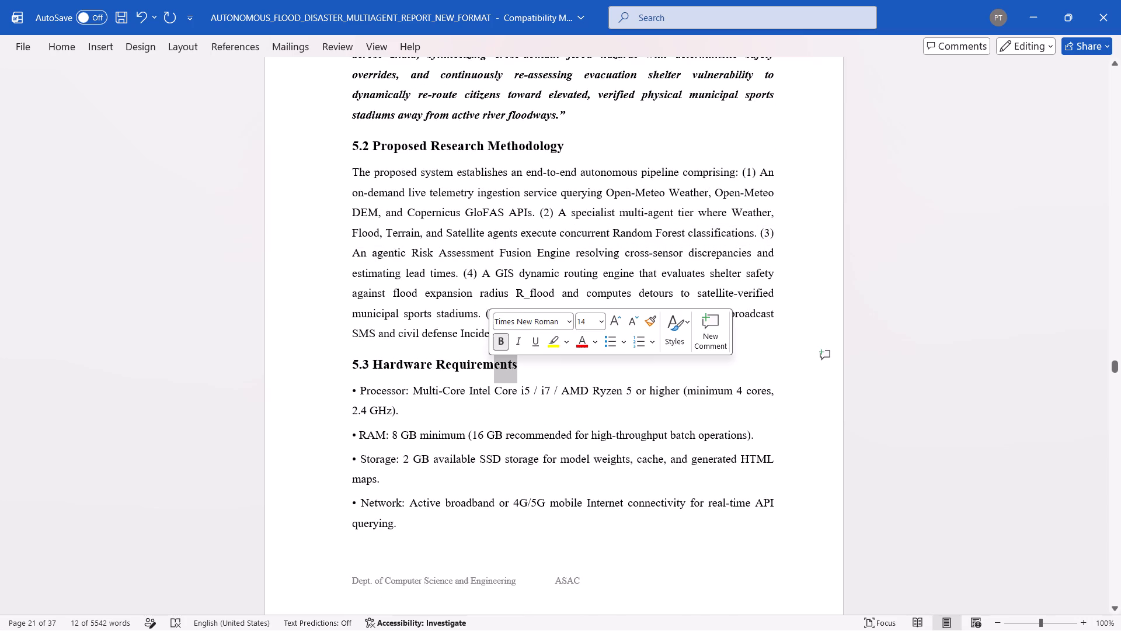
scroll(502, 401, "down", 3)
left_click_drag(496, 344, 468, 321)
left_click(570, 409)
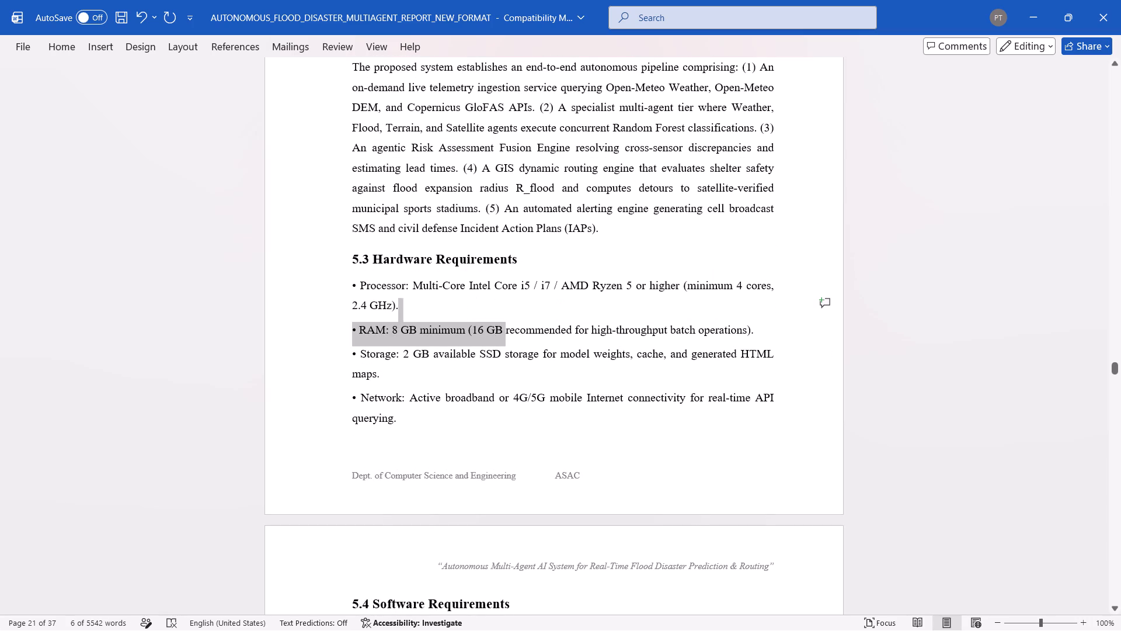
Apply 1.5 line spacing to the four bullet items under 5.3 Hardware Requirements.
left_click_drag(411, 434, 355, 296)
left_click(57, 43)
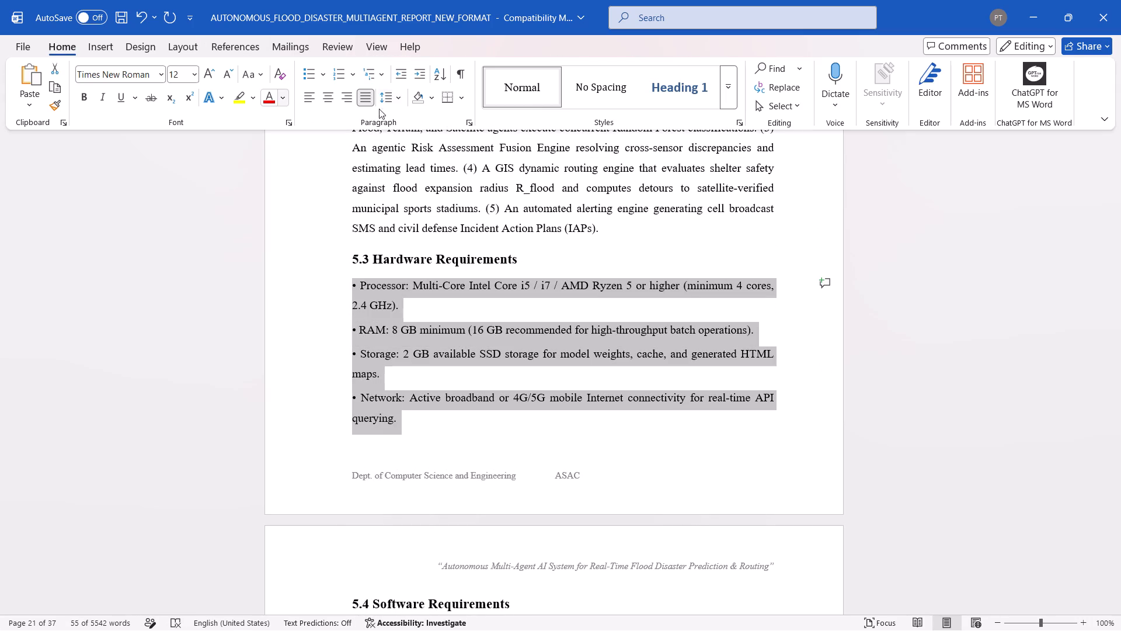
left_click(401, 102)
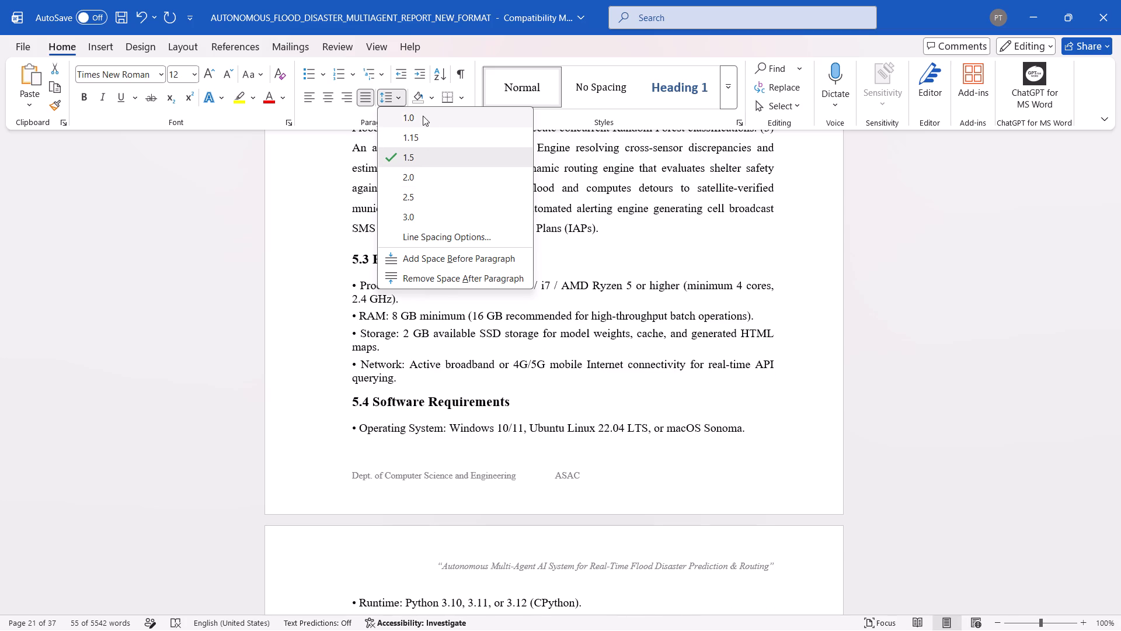
left_click(426, 162)
Check the font sizes of the 5.4 Software Requirements heading and its first bullet items.
scroll(387, 379, "down", 5)
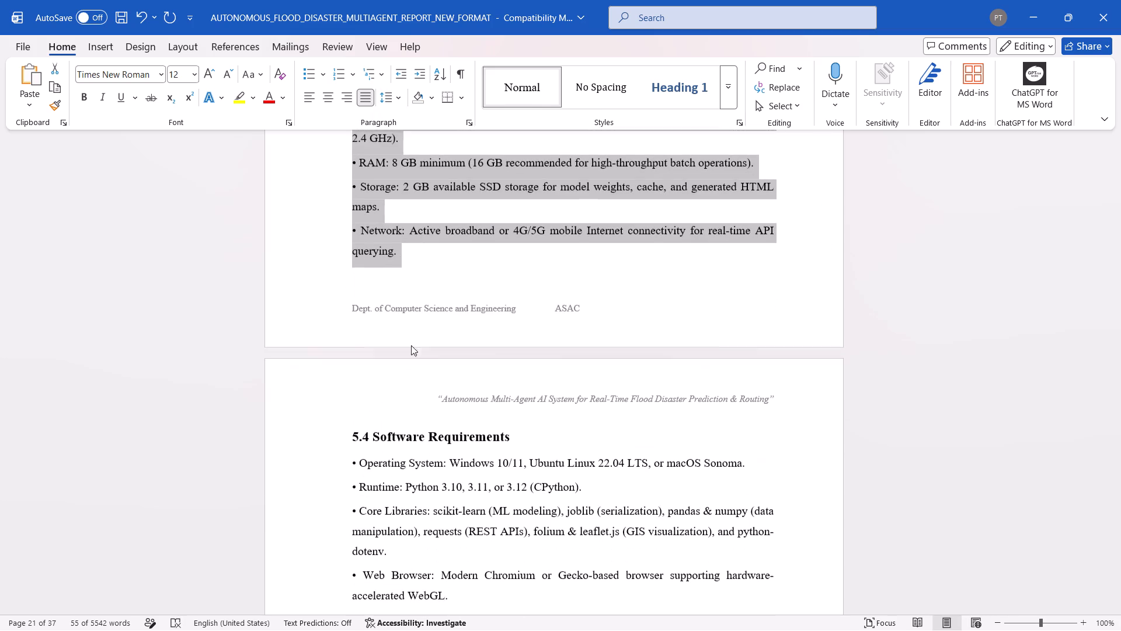
left_click(408, 178)
left_click_drag(517, 430, 465, 421)
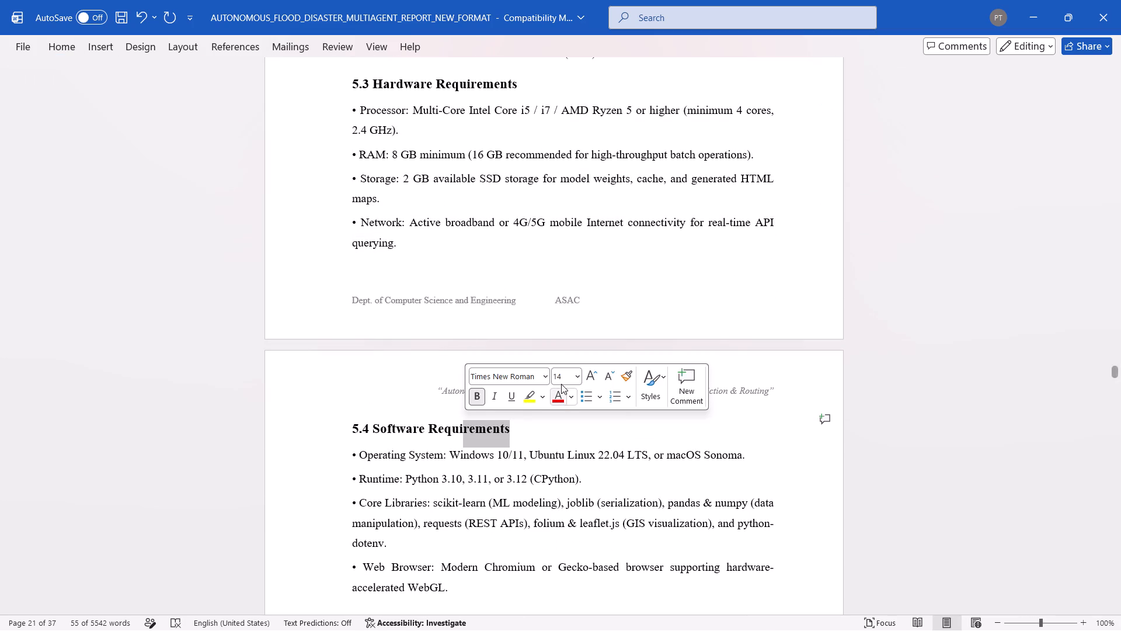
left_click_drag(549, 474, 489, 461)
scroll(619, 474, "down", 5)
Set both lines of the Chapter 6 title, Methodology, to font size 18.
scroll(619, 471, "down", 6)
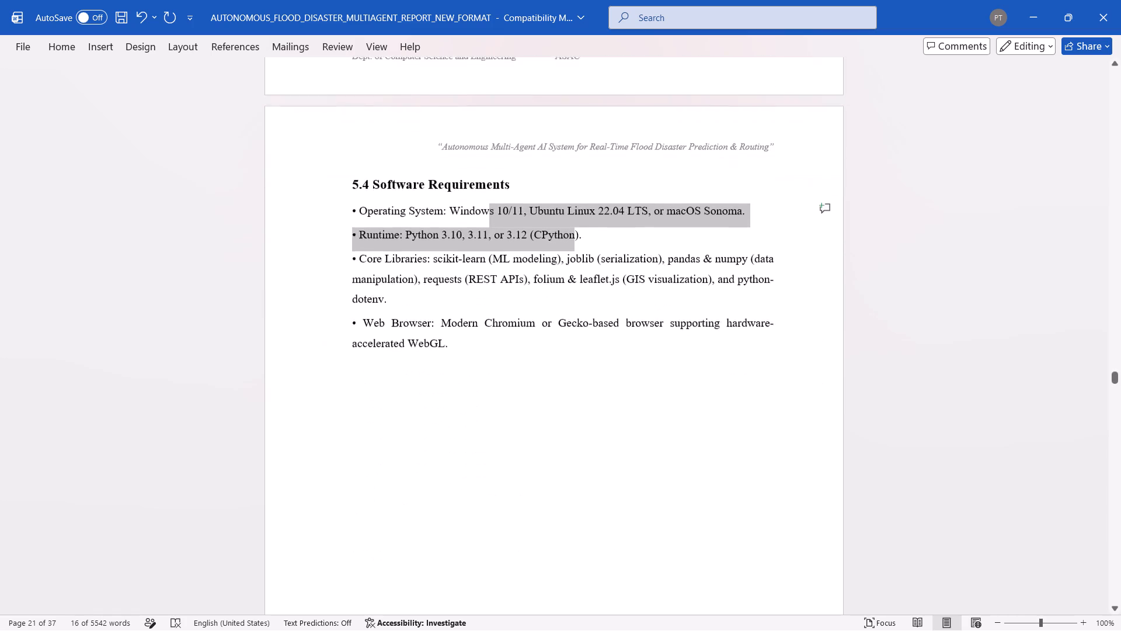
scroll(620, 464, "down", 16)
scroll(572, 383, "down", 5)
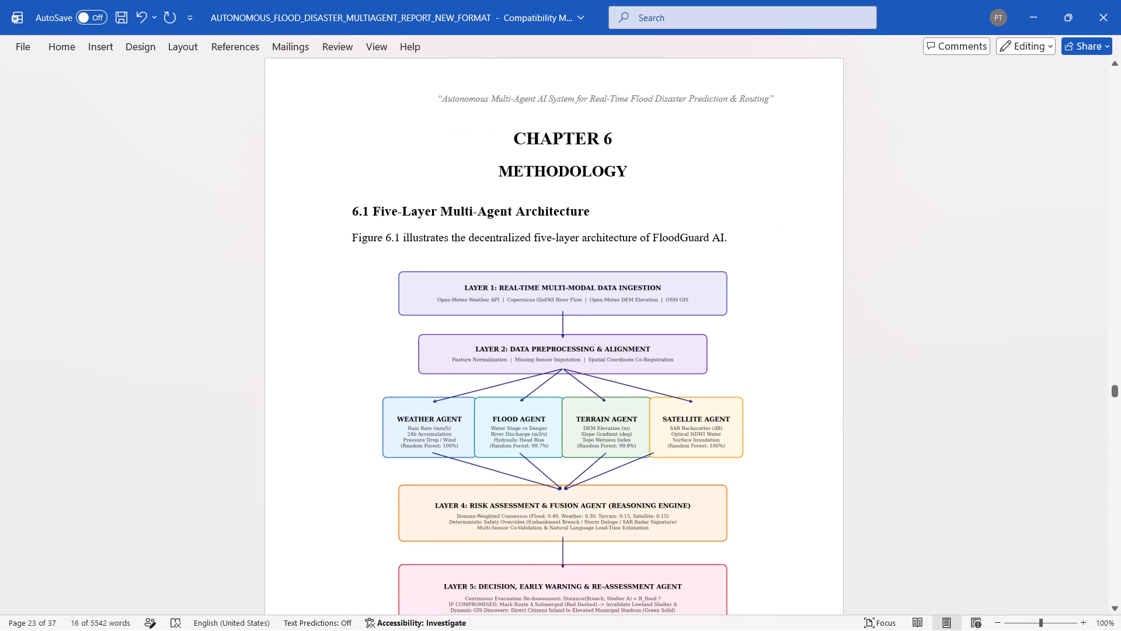
left_click_drag(645, 168, 643, 168)
left_click_drag(643, 168, 550, 128)
left_click(653, 80)
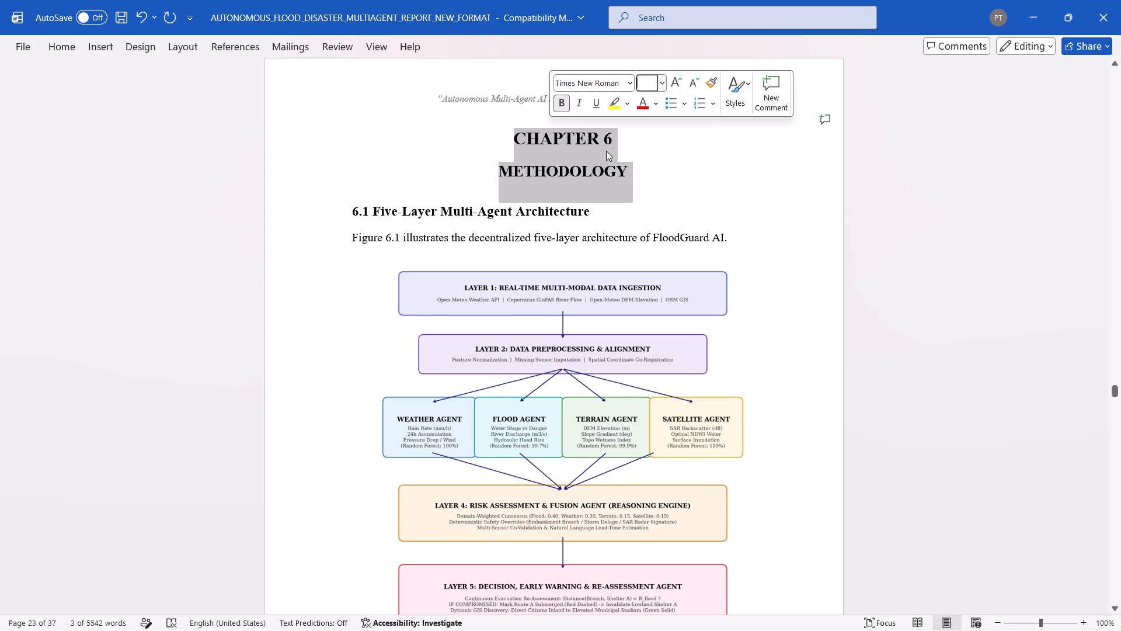
key("1")
key("8")
left_click(601, 169)
Check the font sizes of the 6.1 and 6.2 headings and the opening paragraph of section 6.2.
left_click_drag(598, 215, 347, 219)
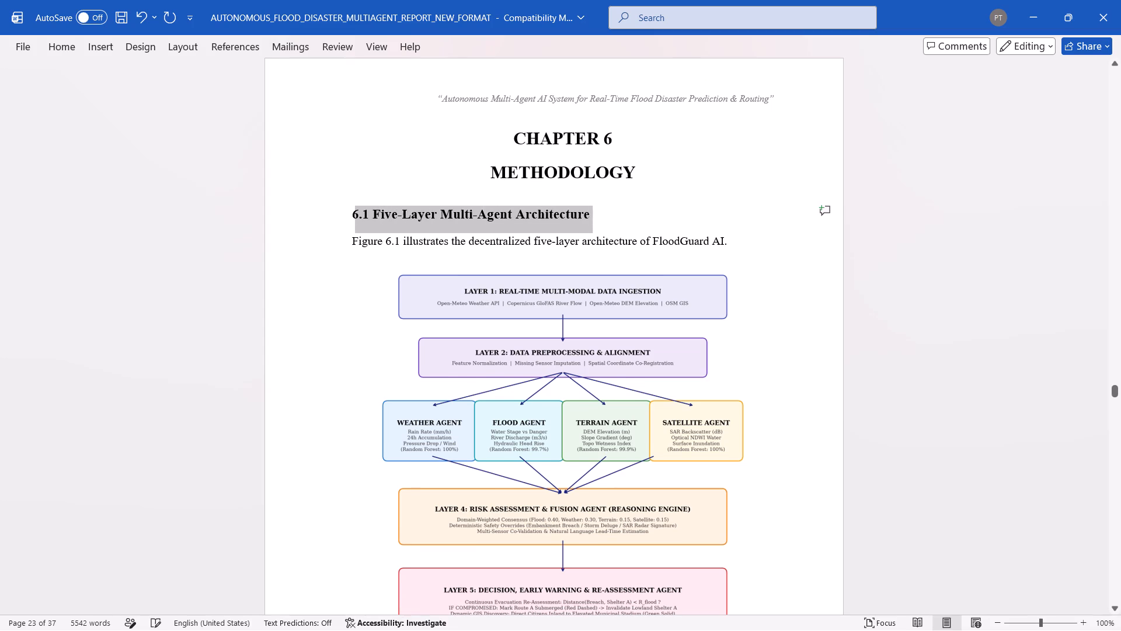
left_click_drag(347, 219, 346, 219)
left_click(359, 321)
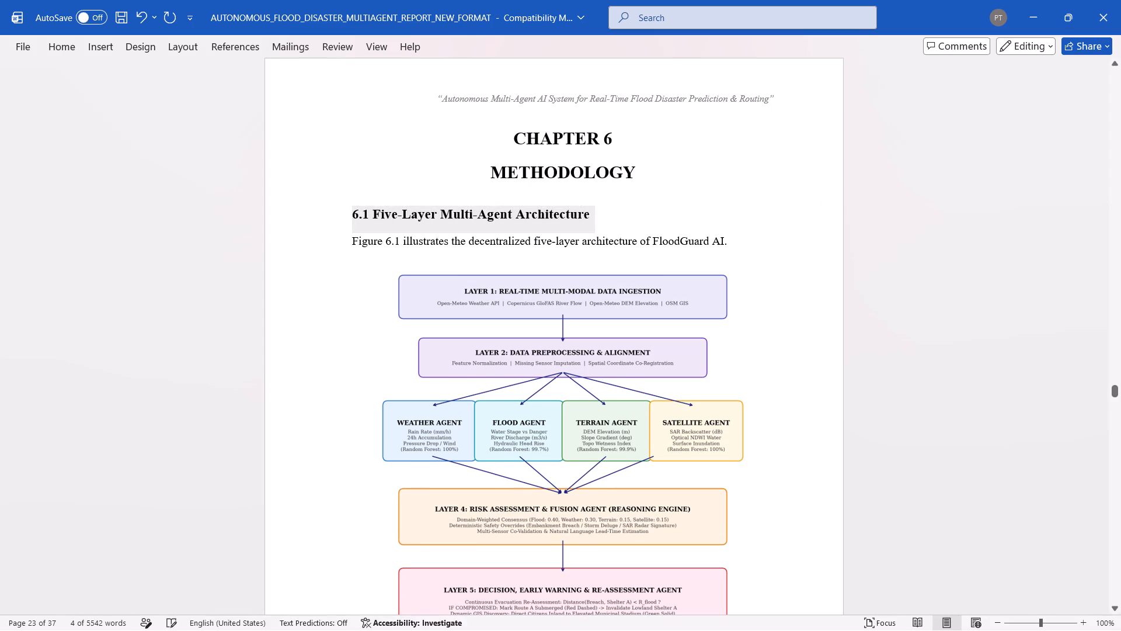
scroll(530, 348, "down", 6)
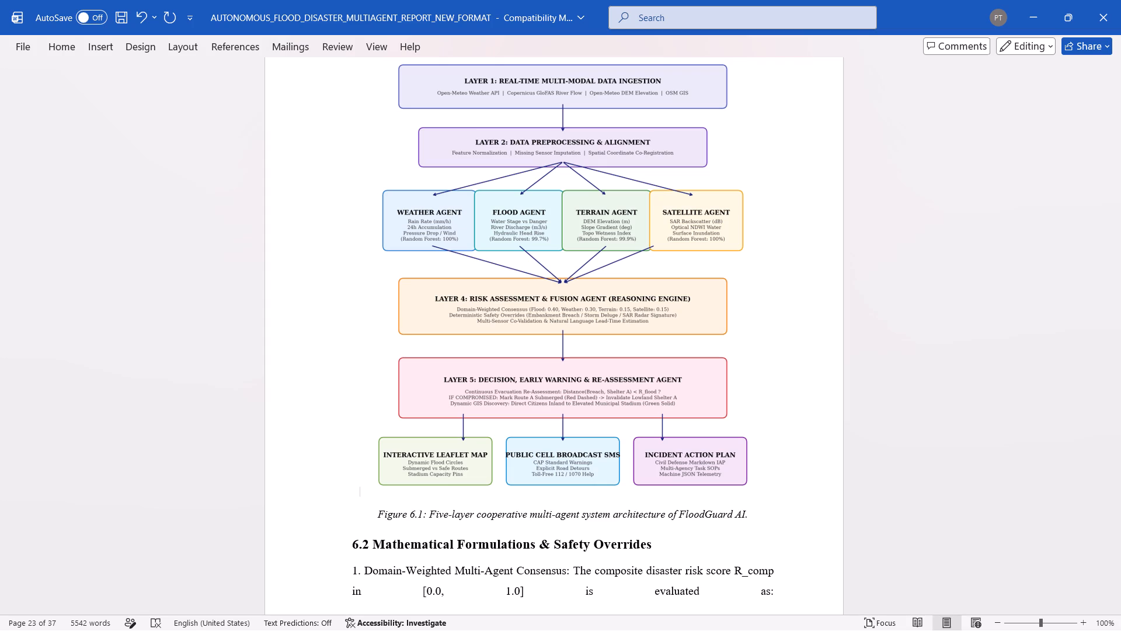
scroll(530, 348, "down", 4)
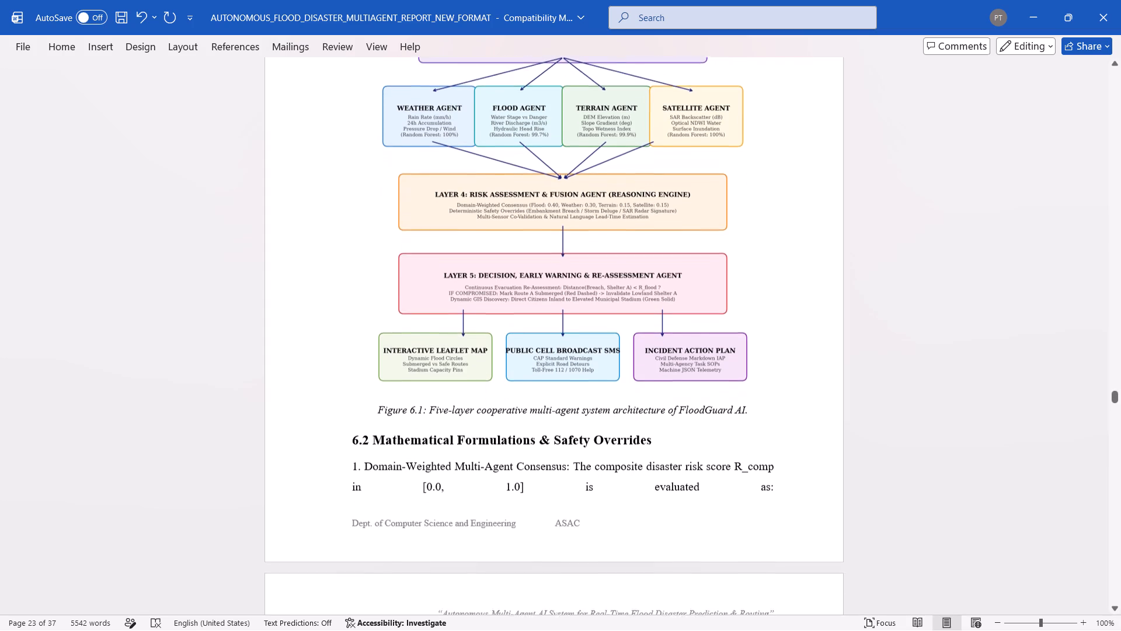
left_click_drag(658, 404, 619, 402)
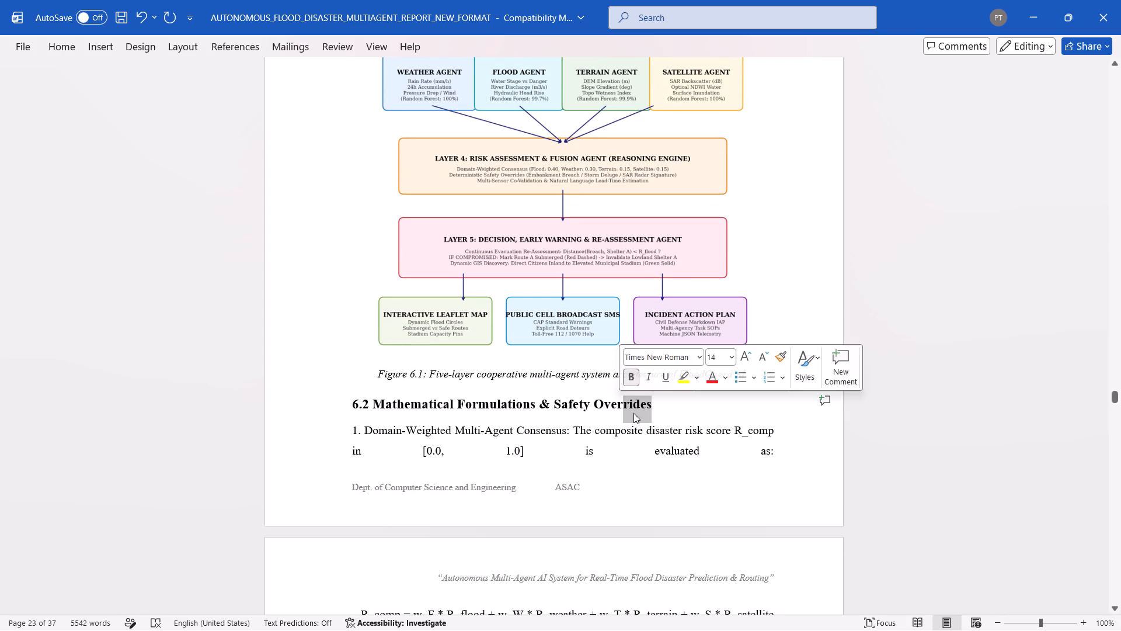
left_click(621, 448)
left_click_drag(796, 456, 447, 422)
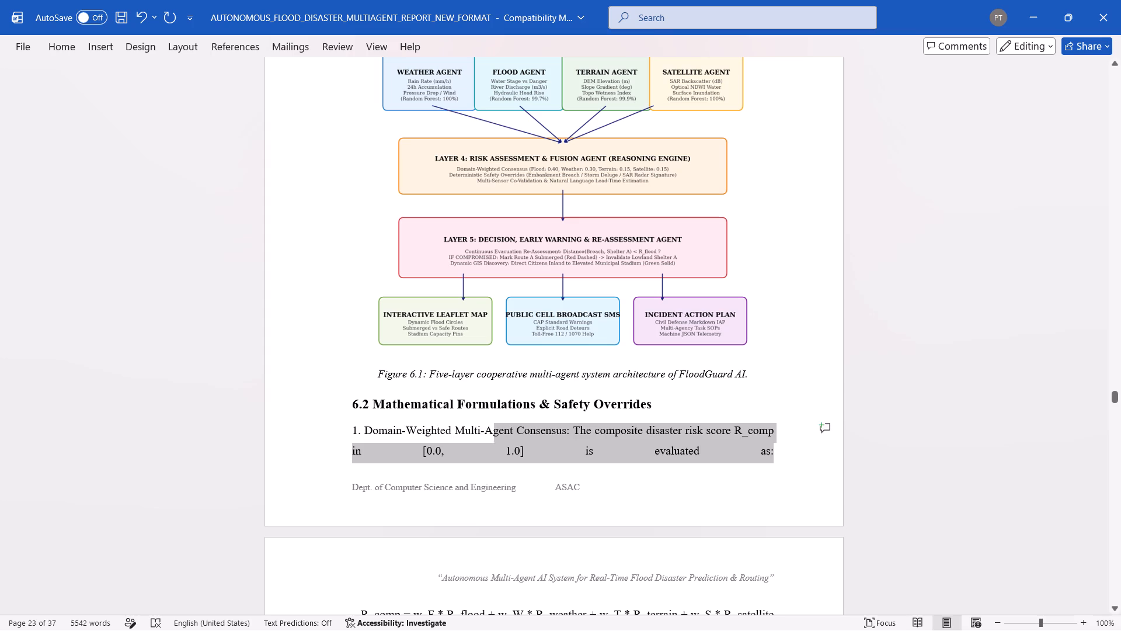
left_click_drag(447, 422, 364, 442)
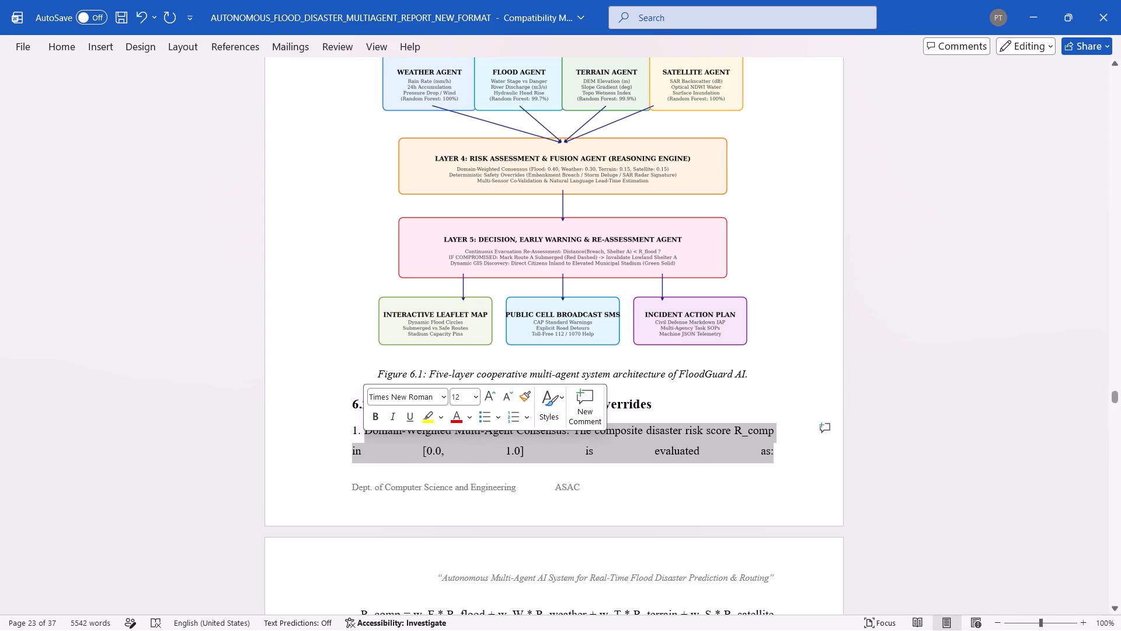
left_click(493, 480)
Check the font size and line spacing of the formulas and numbered safety override text continuing section 6.2.
scroll(490, 476, "down", 11)
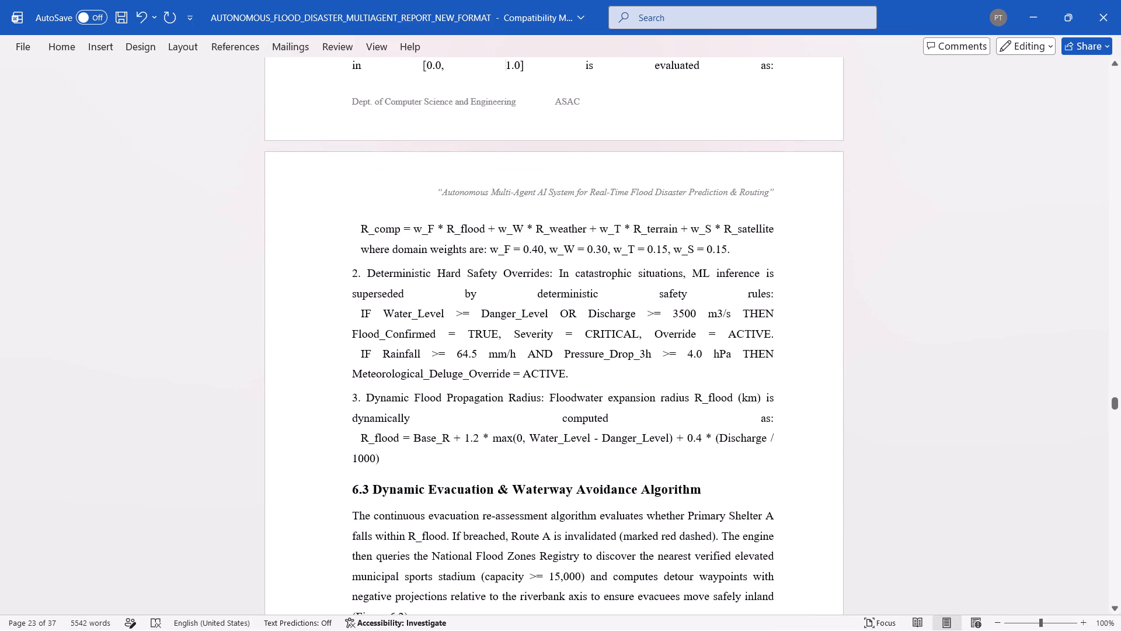
left_click_drag(394, 453, 371, 230)
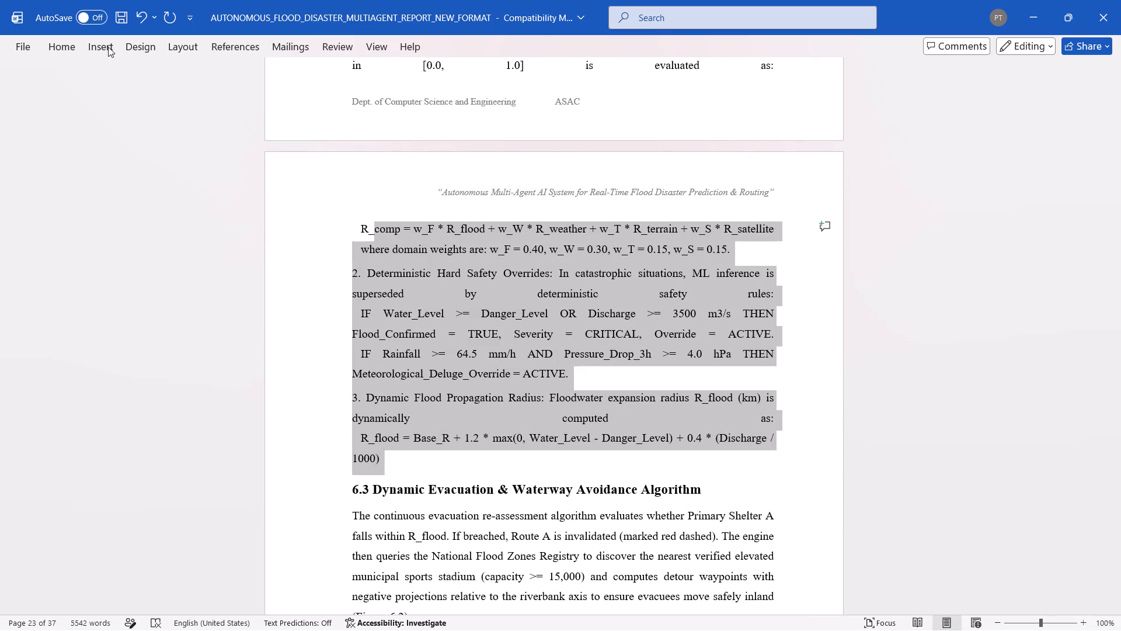
left_click(61, 42)
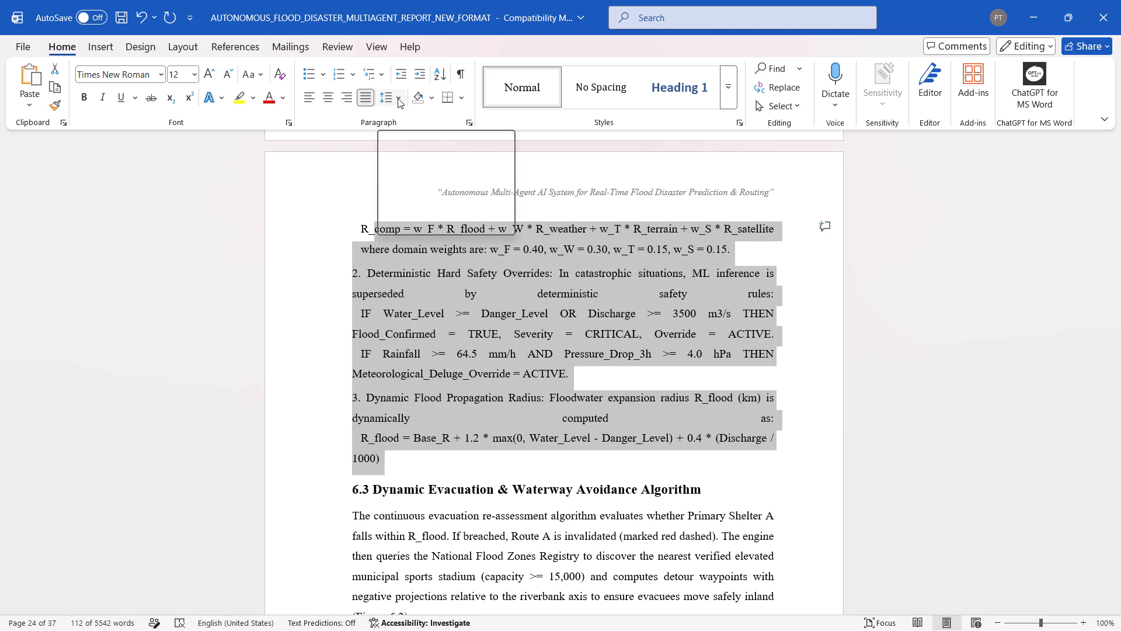
left_click(398, 95)
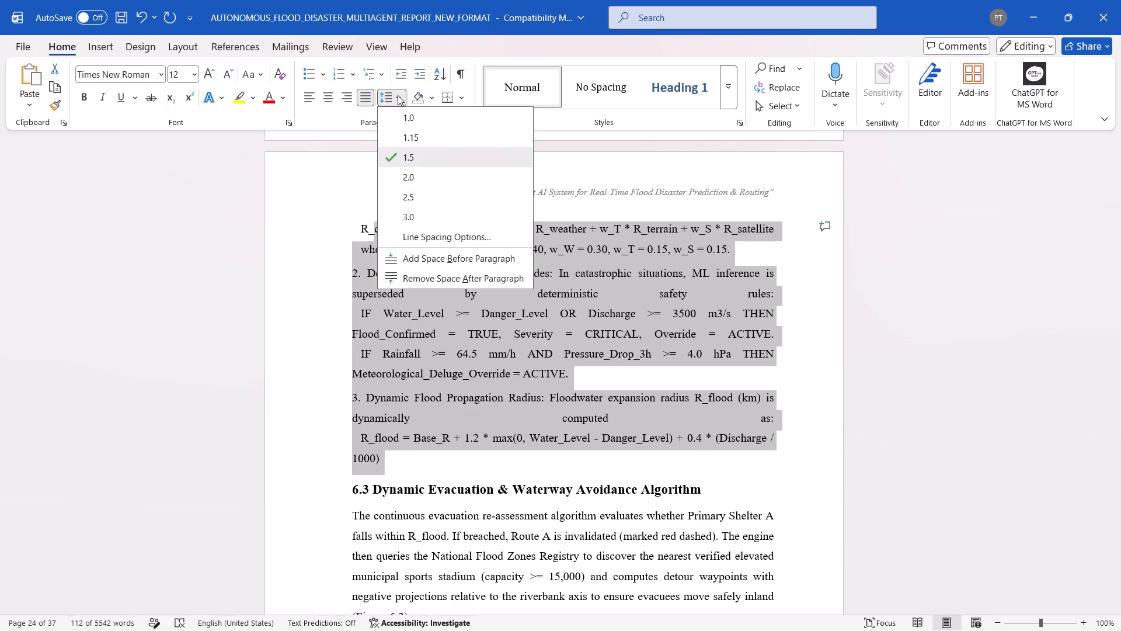
left_click(319, 228)
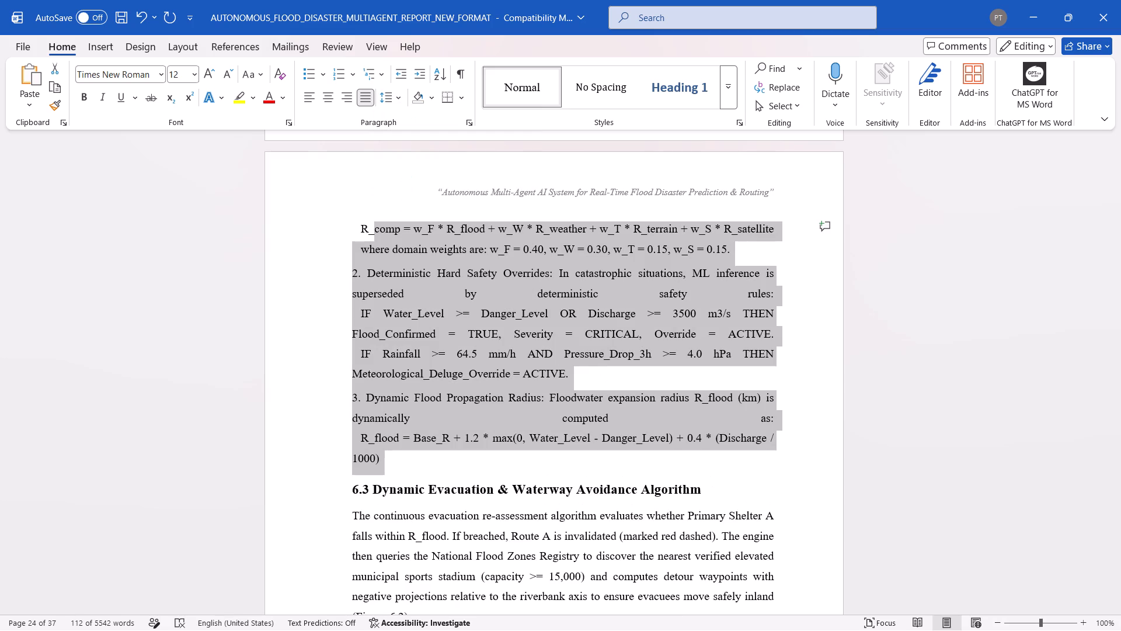
left_click(586, 367)
left_click(469, 386)
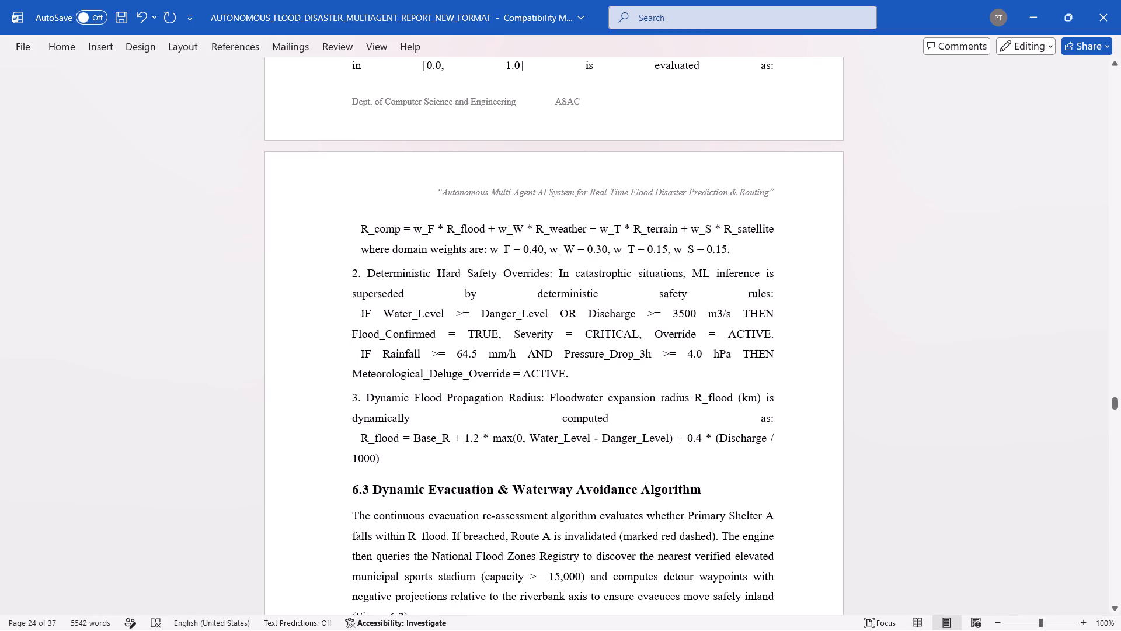
Check the font sizes of the 6.3 Dynamic Evacuation & Waterway Avoidance Algorithm heading and its body paragraph.
left_click_drag(719, 493, 626, 495)
left_click(718, 507)
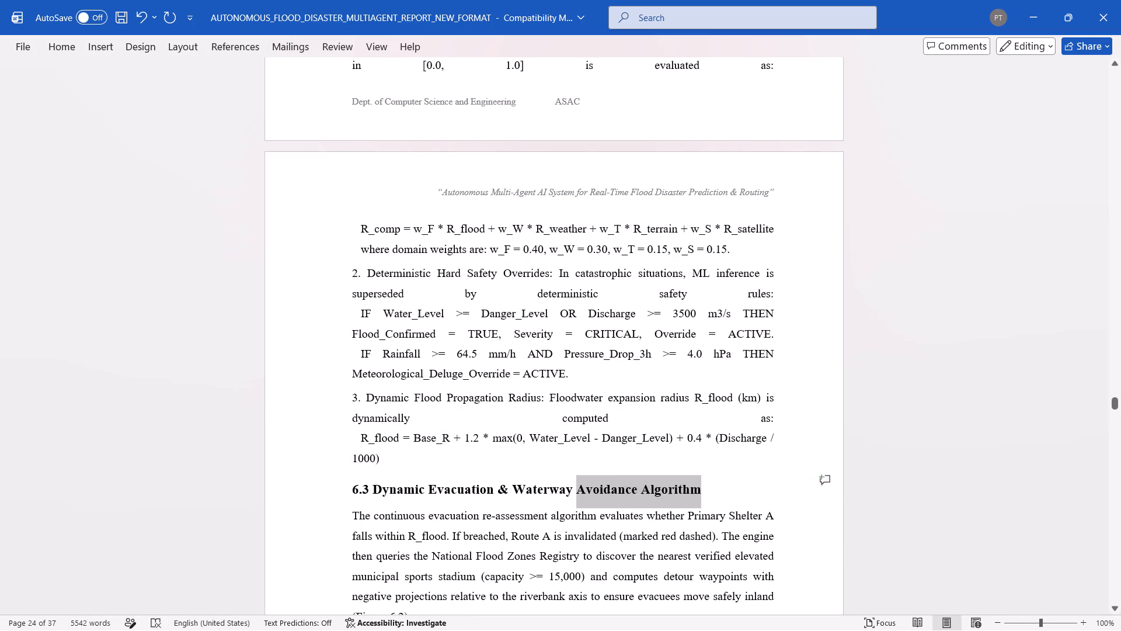
scroll(718, 507, "down", 4)
left_click_drag(553, 474, 457, 380)
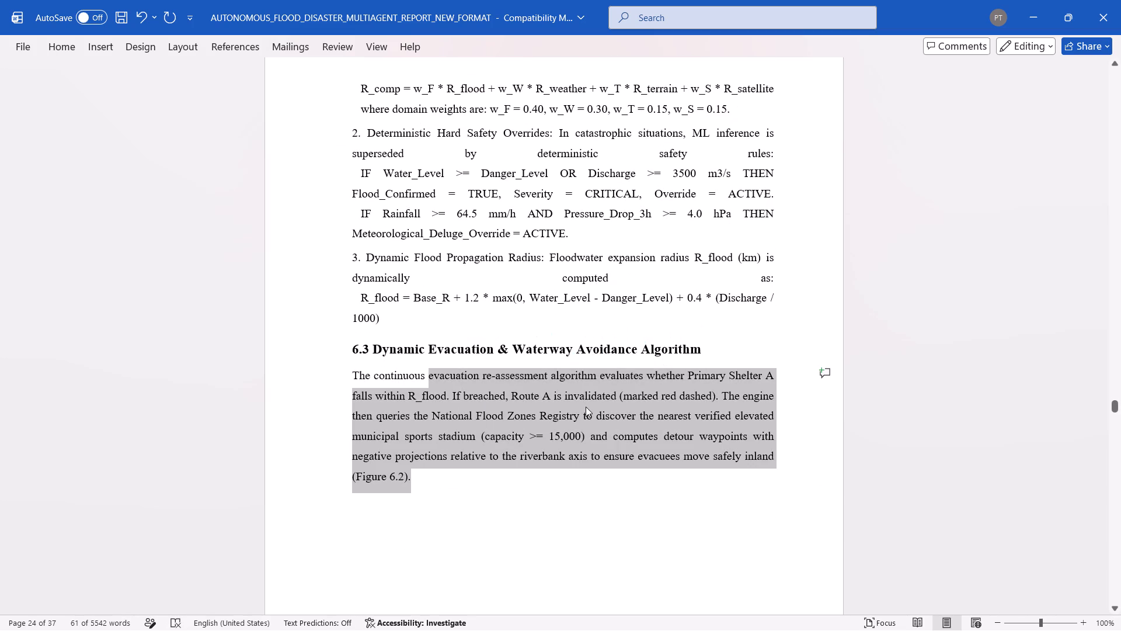
right_click(586, 407)
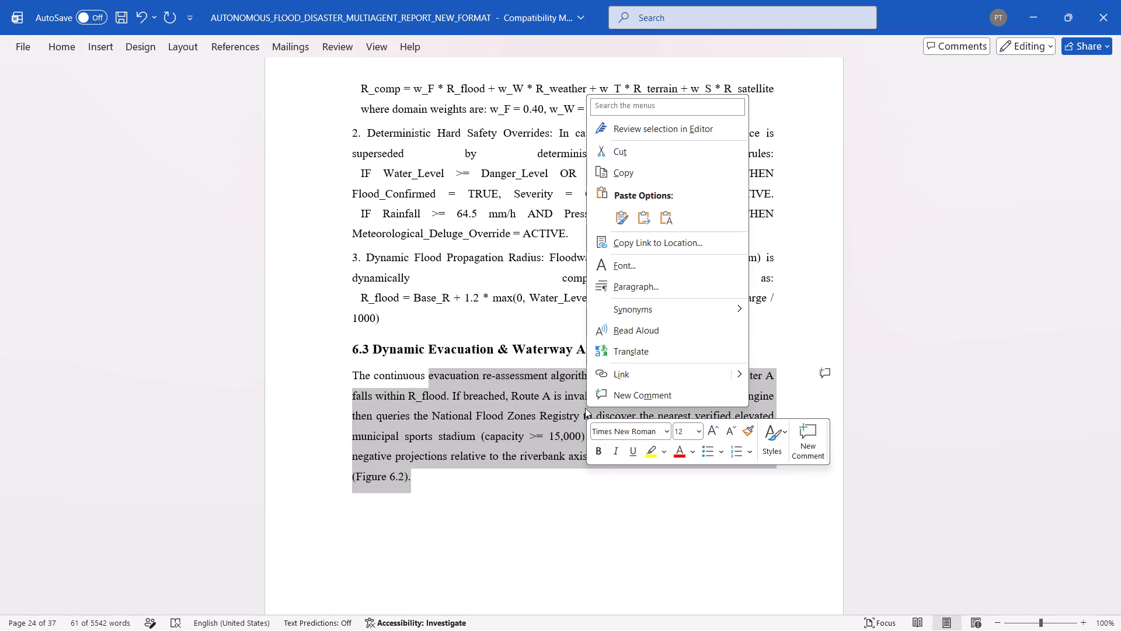
left_click(602, 481)
left_click(495, 419)
Look over the page holding the Figure 6.2 evacuation re-assessment flowchart and its caption.
scroll(461, 445, "down", 10)
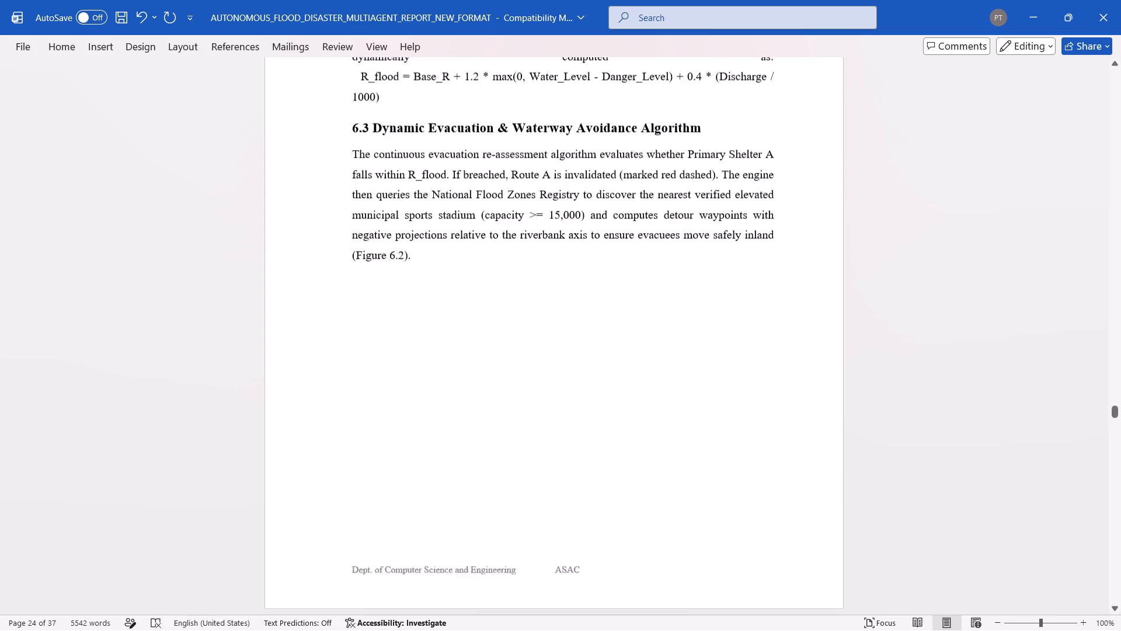
scroll(475, 427, "down", 10)
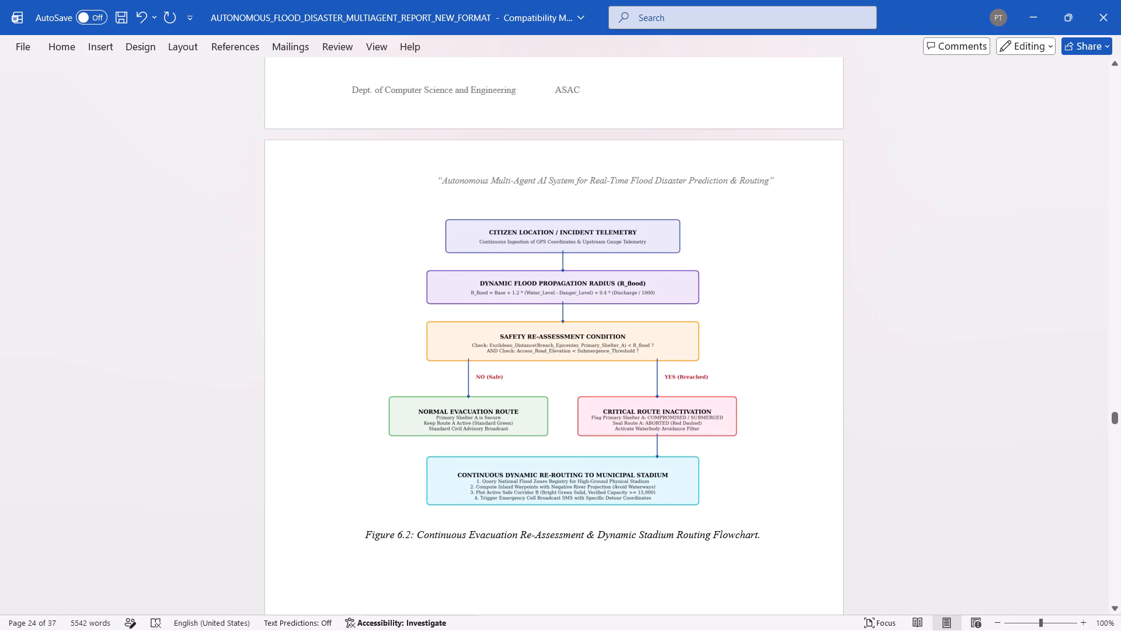
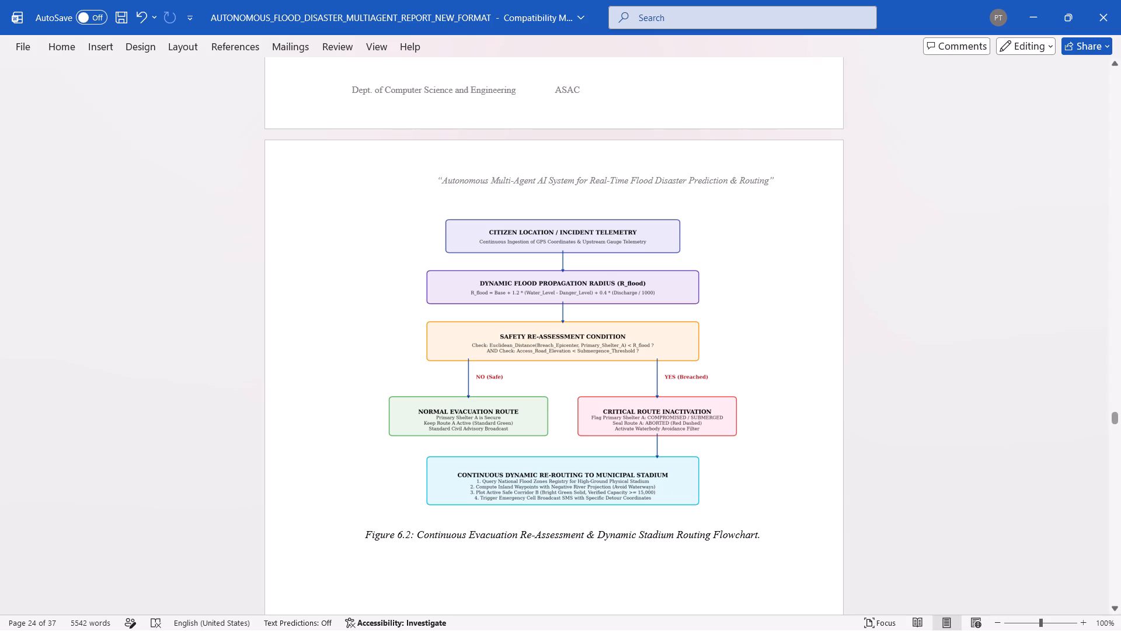
Set the CHAPTER 7 and MODULE DESCRIPTION title lines to font size 18.
scroll(666, 320, "down", 4)
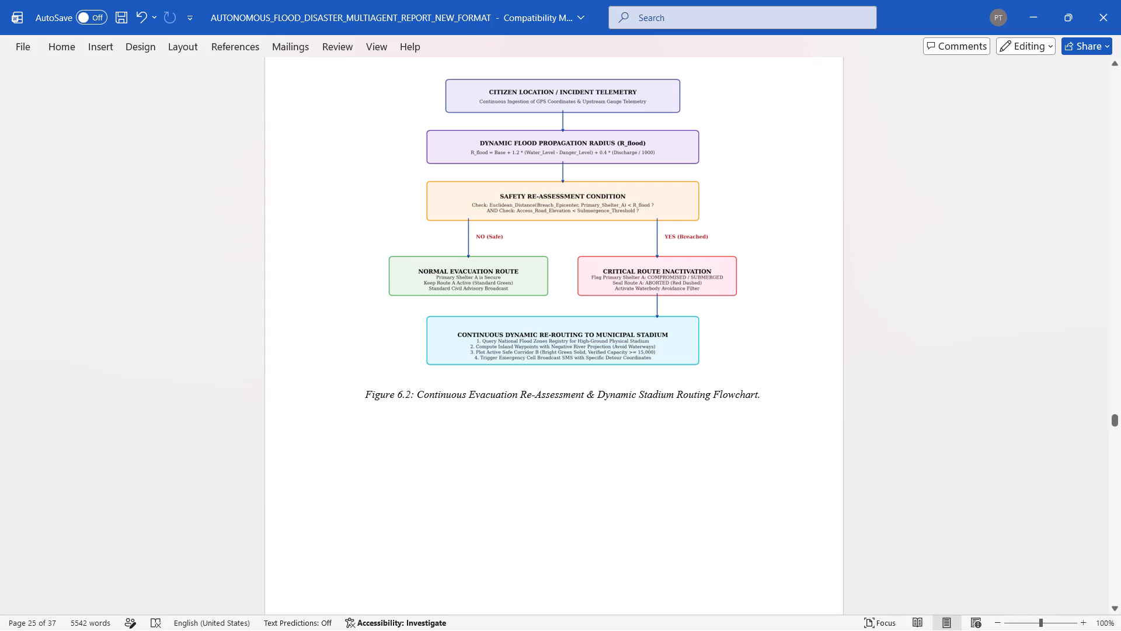
scroll(607, 285, "up", 2)
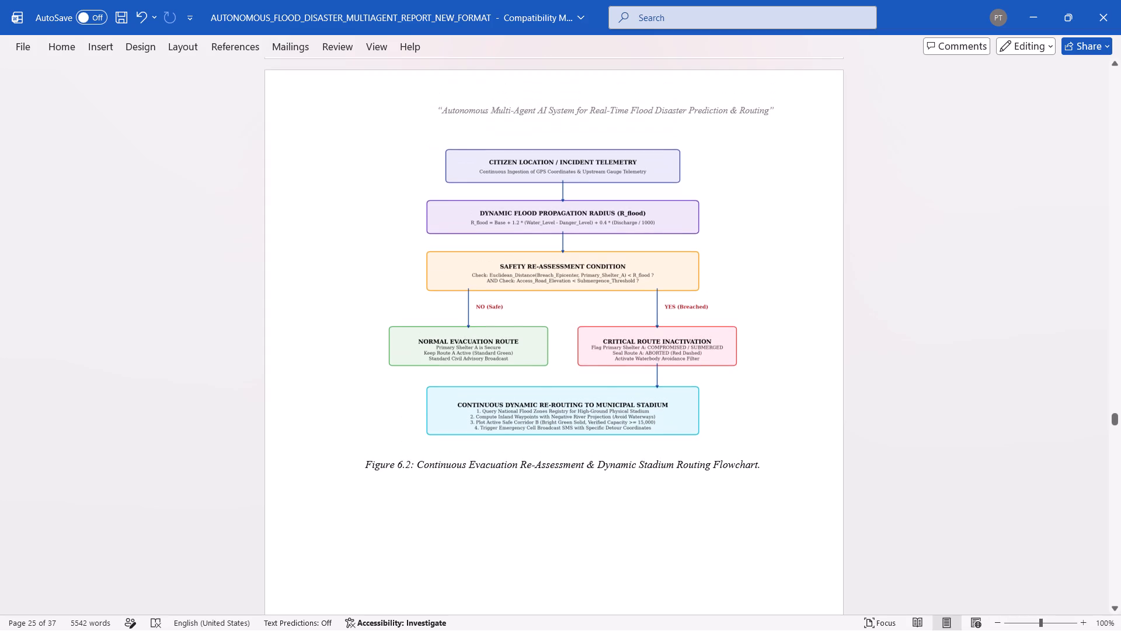
scroll(607, 285, "up", 2)
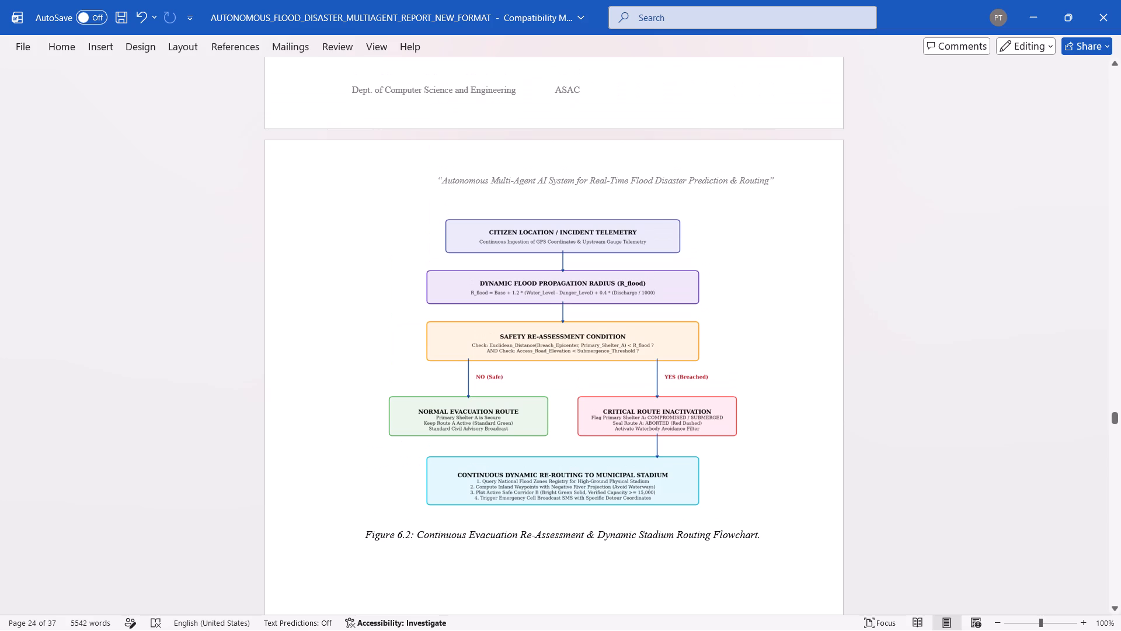
scroll(610, 285, "down", 6)
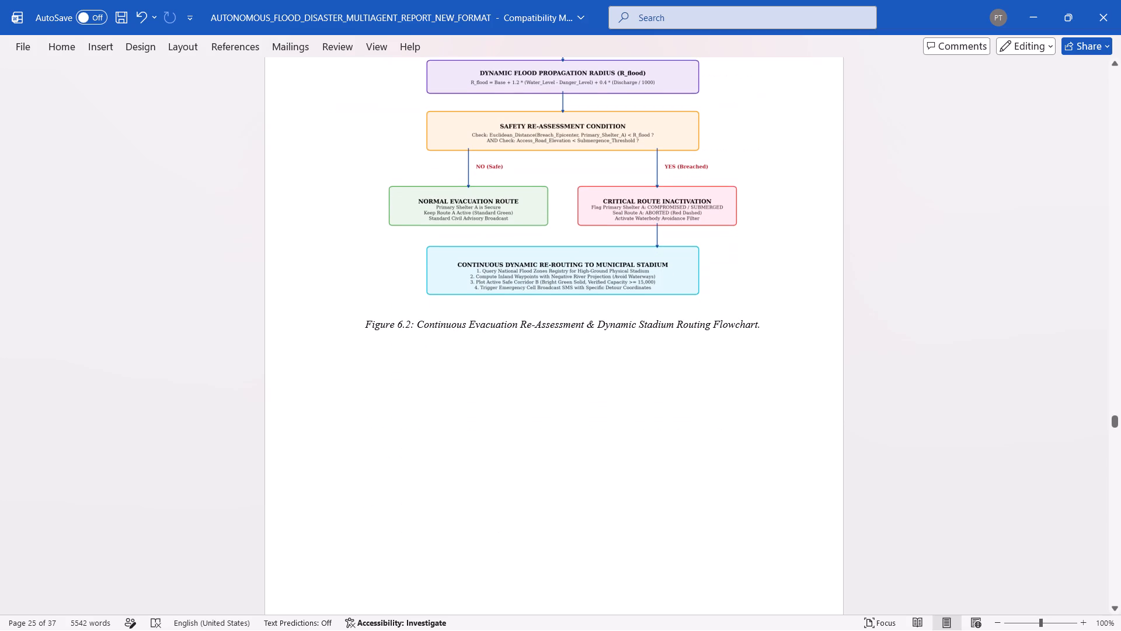
scroll(722, 335, "down", 2)
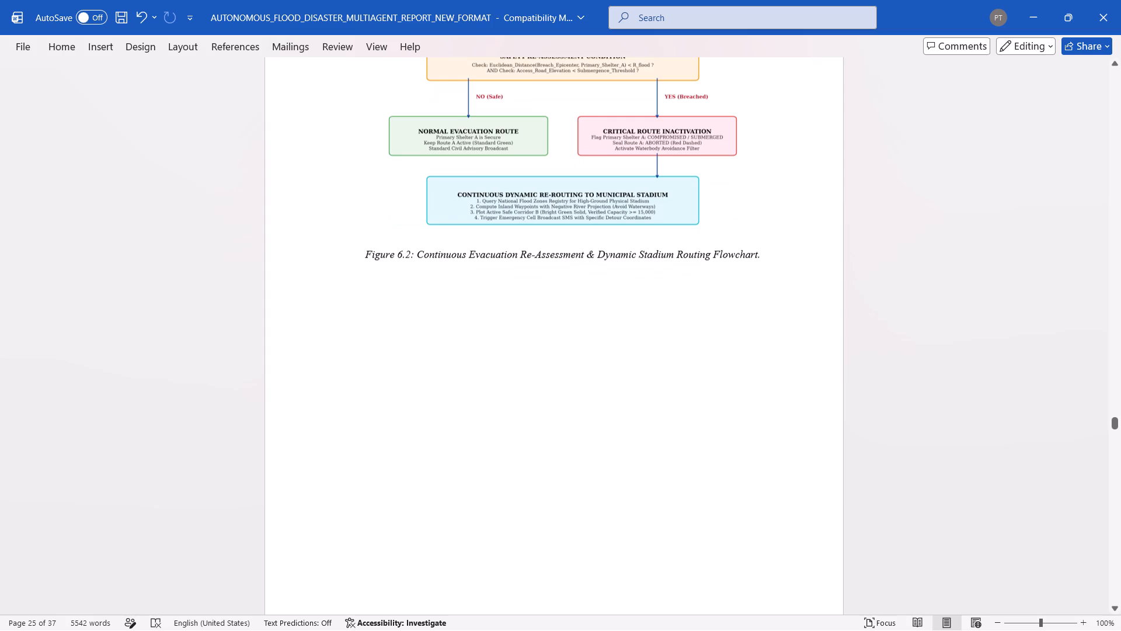
scroll(722, 335, "down", 11)
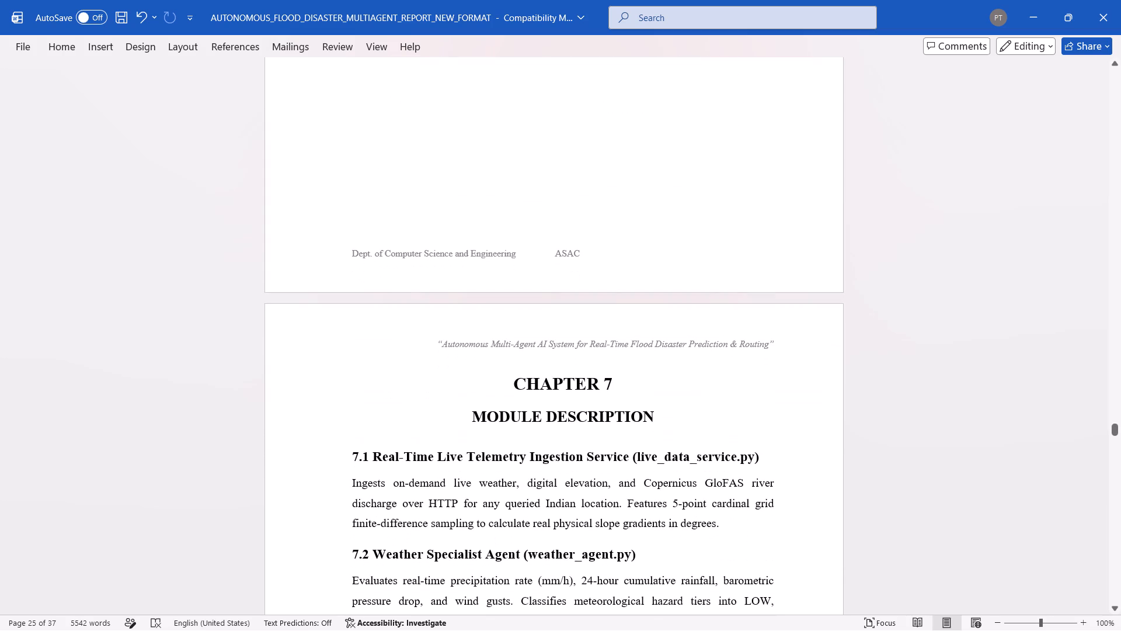
left_click_drag(656, 414, 556, 389)
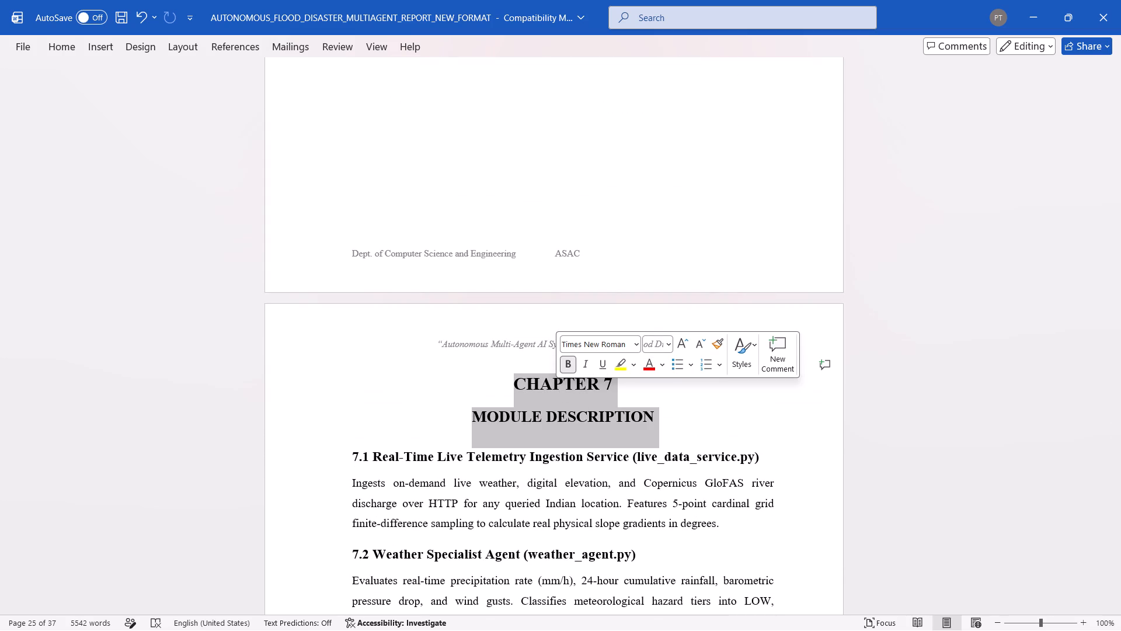
left_click(655, 344)
type("18")
left_click(652, 424)
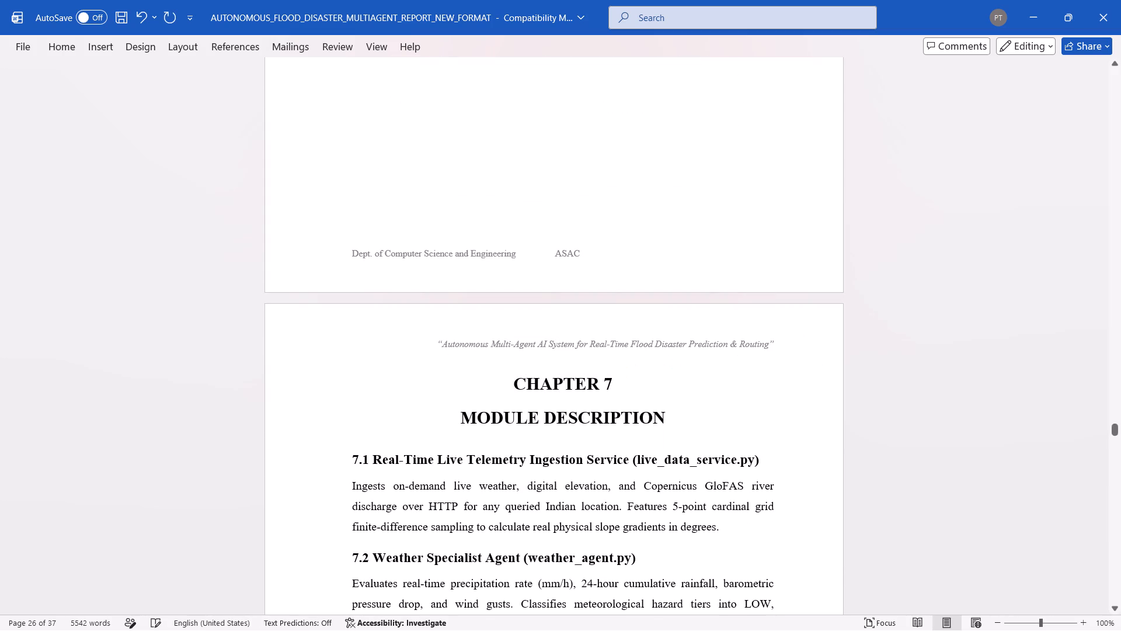
Check the font sizes of the 7.1, 7.2 and 7.3 headings and their body paragraphs.
left_click_drag(759, 467, 704, 470)
left_click_drag(733, 502, 669, 498)
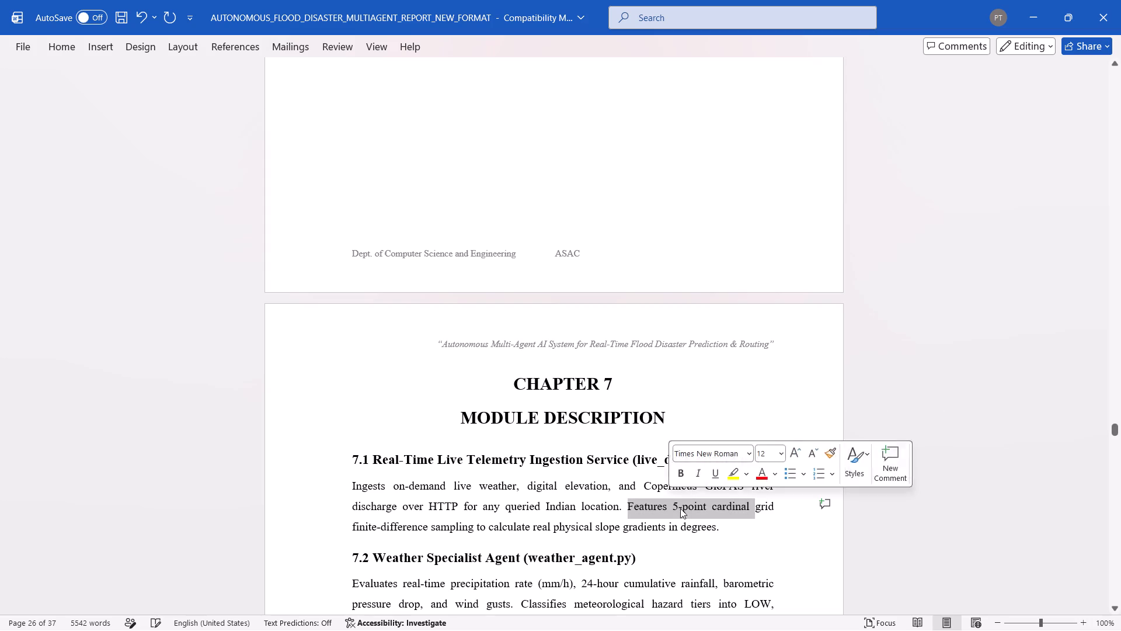
scroll(740, 538, "down", 4)
left_click_drag(635, 422, 611, 418)
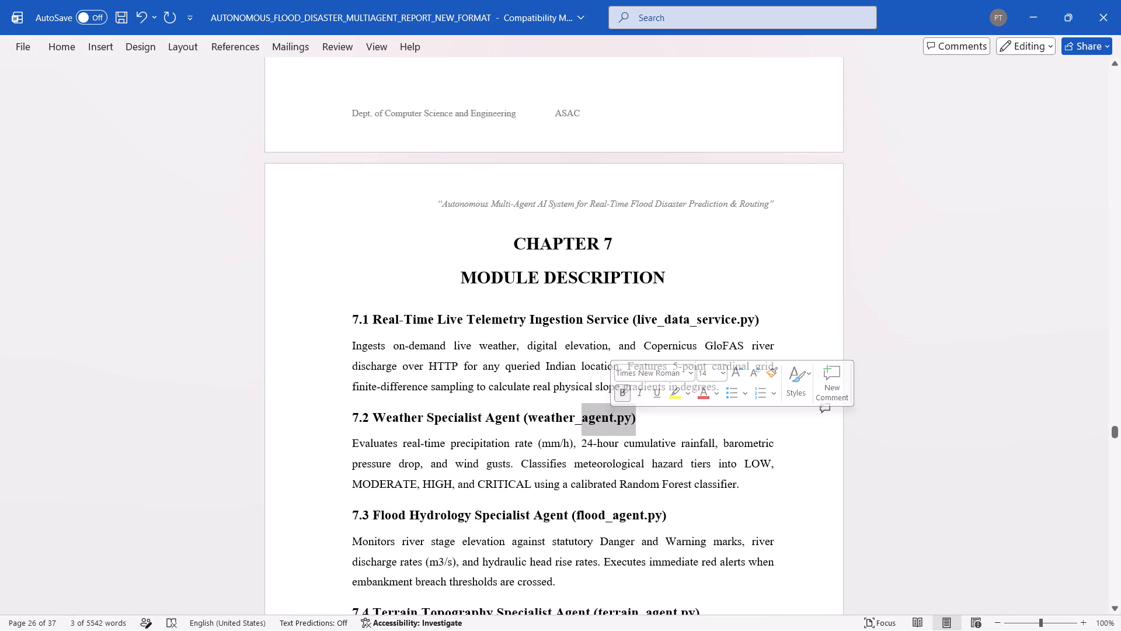
left_click_drag(720, 481, 645, 462)
left_click_drag(712, 550, 678, 542)
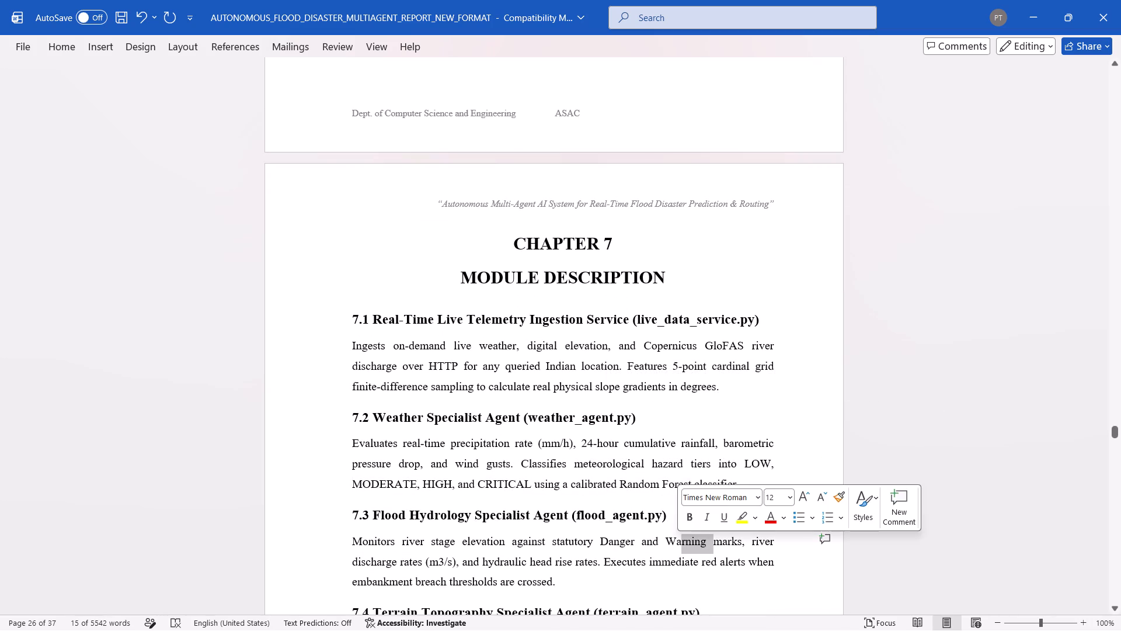
left_click_drag(660, 512, 624, 501)
Check the font sizes of the 7.4 Terrain Topography and 7.5 Satellite Earth Observation headings and their body paragraphs.
scroll(642, 509, "down", 8)
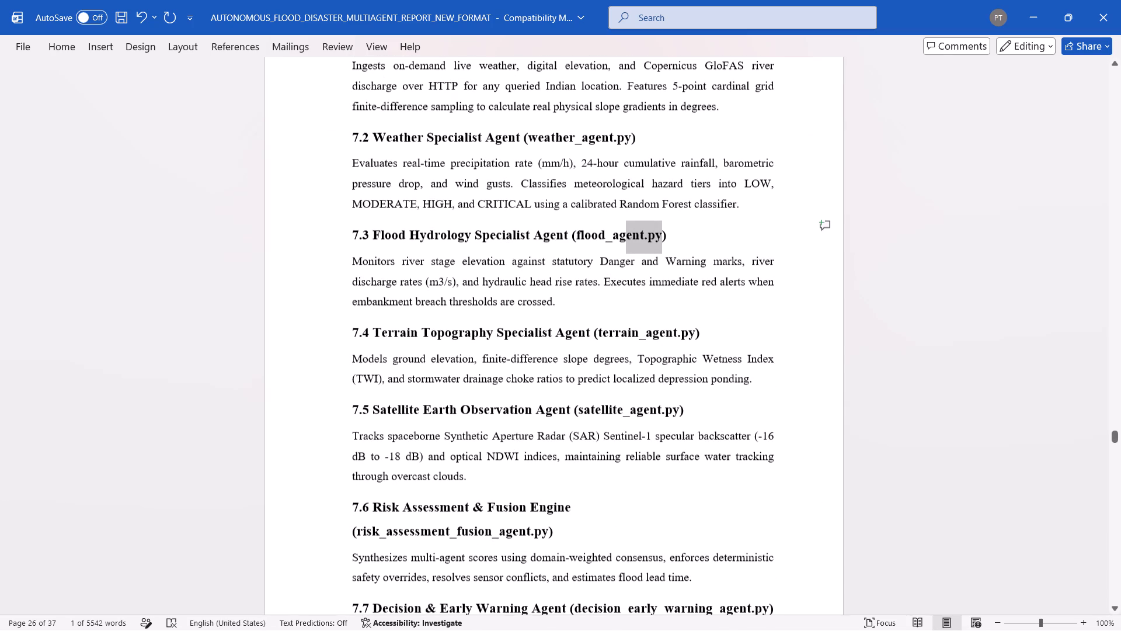
left_click_drag(699, 339, 671, 332)
left_click_drag(705, 332, 668, 330)
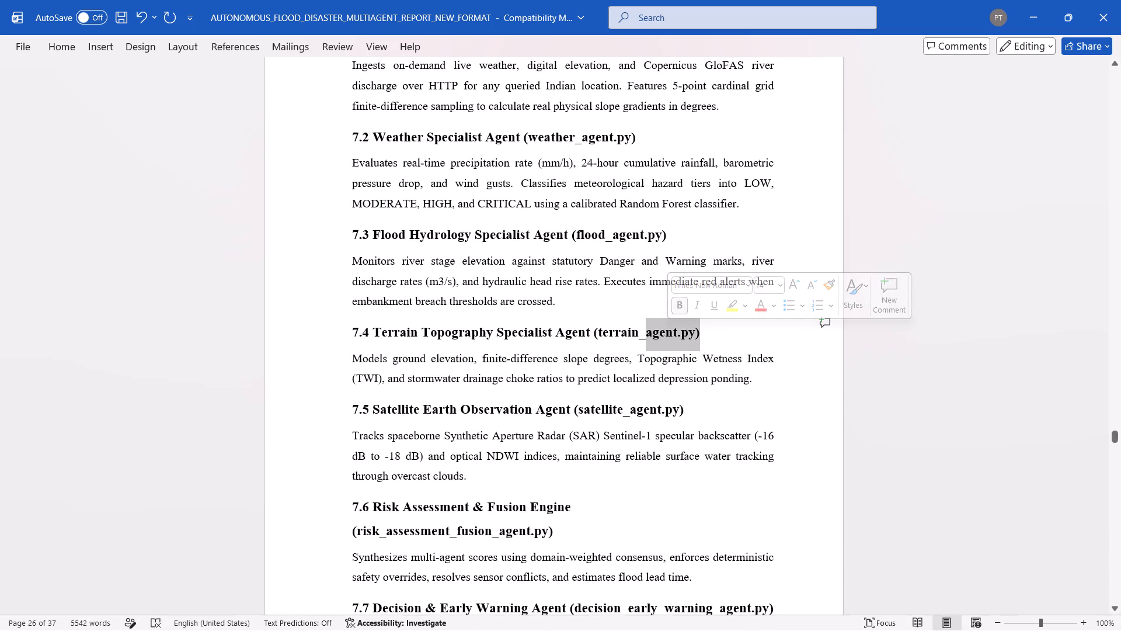
left_click(702, 332)
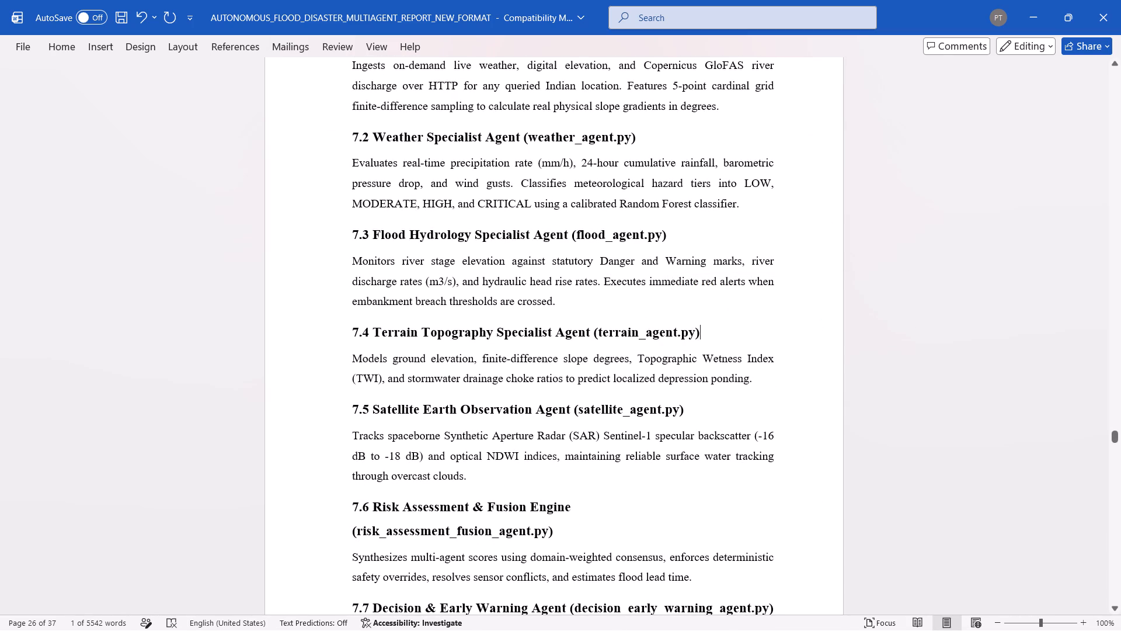
left_click_drag(708, 334, 673, 337)
left_click_drag(697, 369, 673, 360)
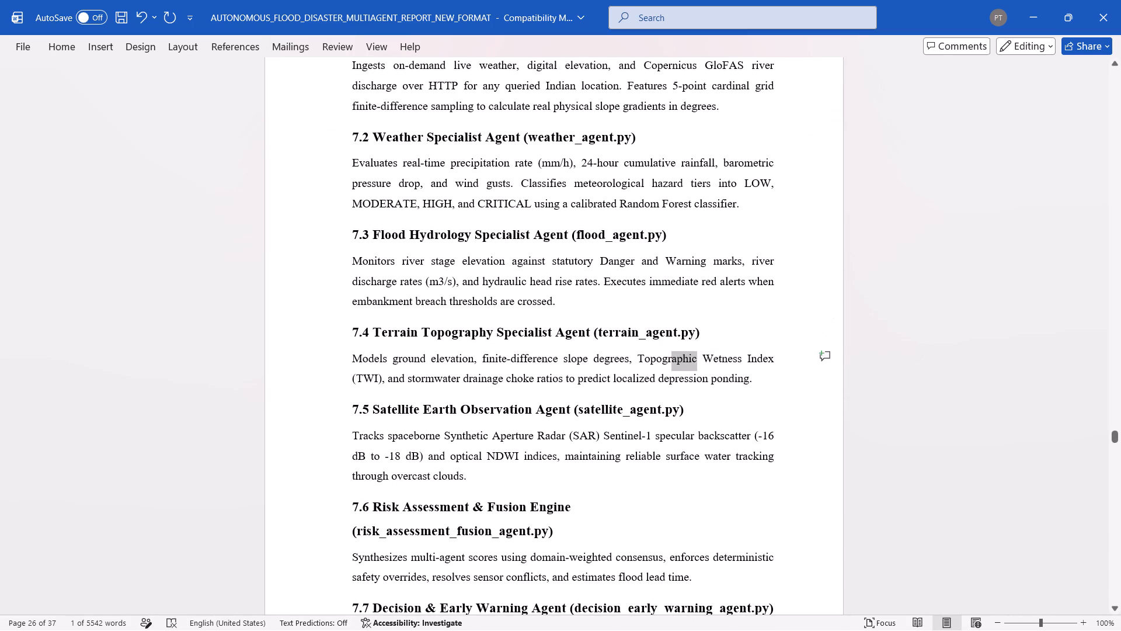
left_click_drag(685, 392, 664, 397)
left_click(681, 415)
left_click_drag(675, 415, 647, 415)
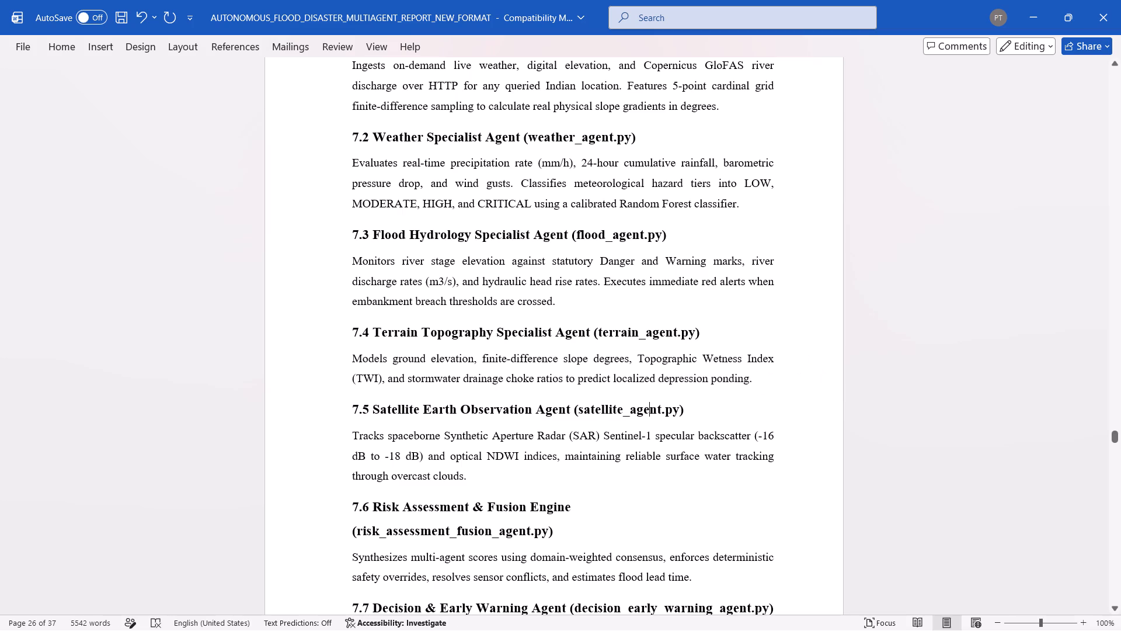
left_click_drag(687, 410, 675, 406)
left_click_drag(695, 441, 668, 427)
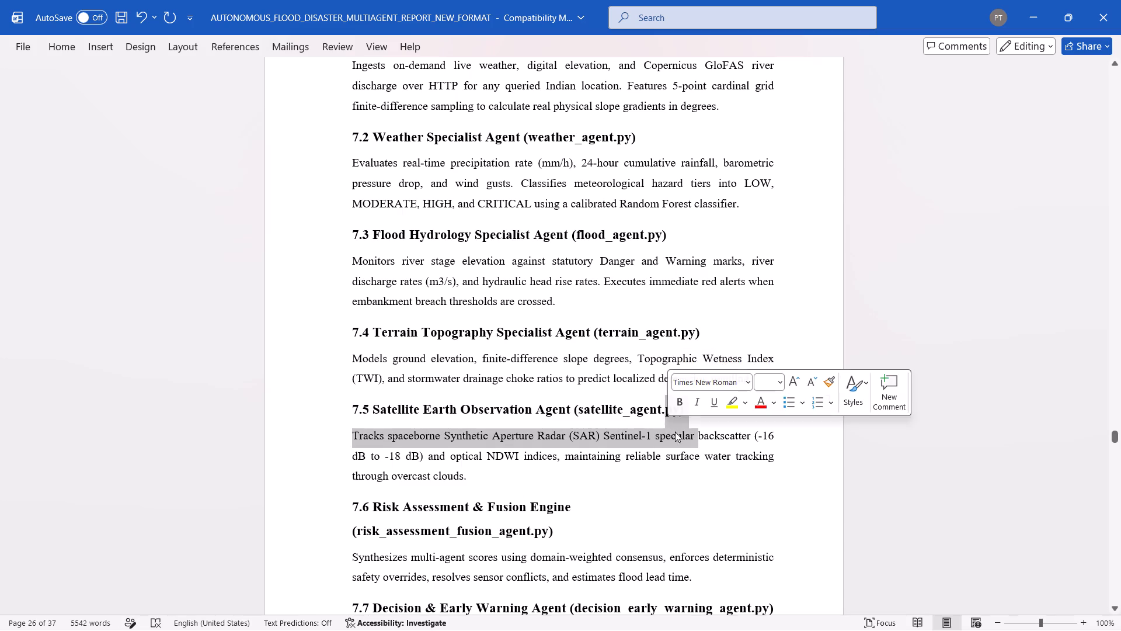
left_click(682, 439)
left_click_drag(690, 448, 666, 440)
Check the font sizes of the 7.6 Risk Assessment heading and body text and the 7.7 Decision & Early Warning heading.
scroll(691, 474, "down", 6)
left_click_drag(568, 325, 548, 310)
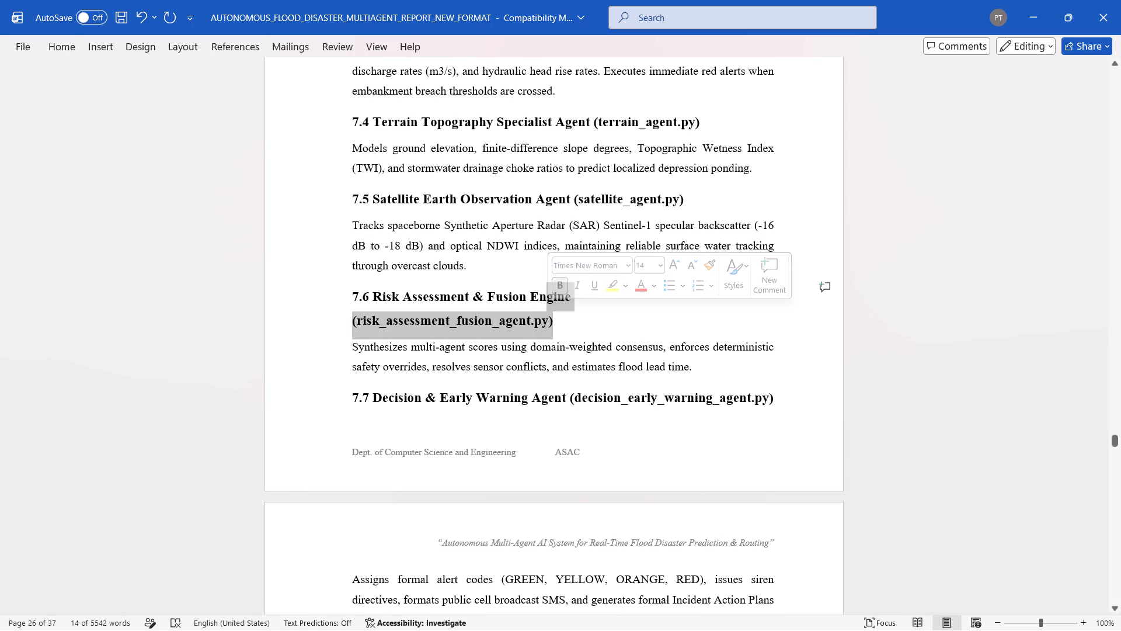
left_click_drag(607, 362, 576, 350)
scroll(634, 374, "down", 4)
left_click_drag(673, 261, 662, 256)
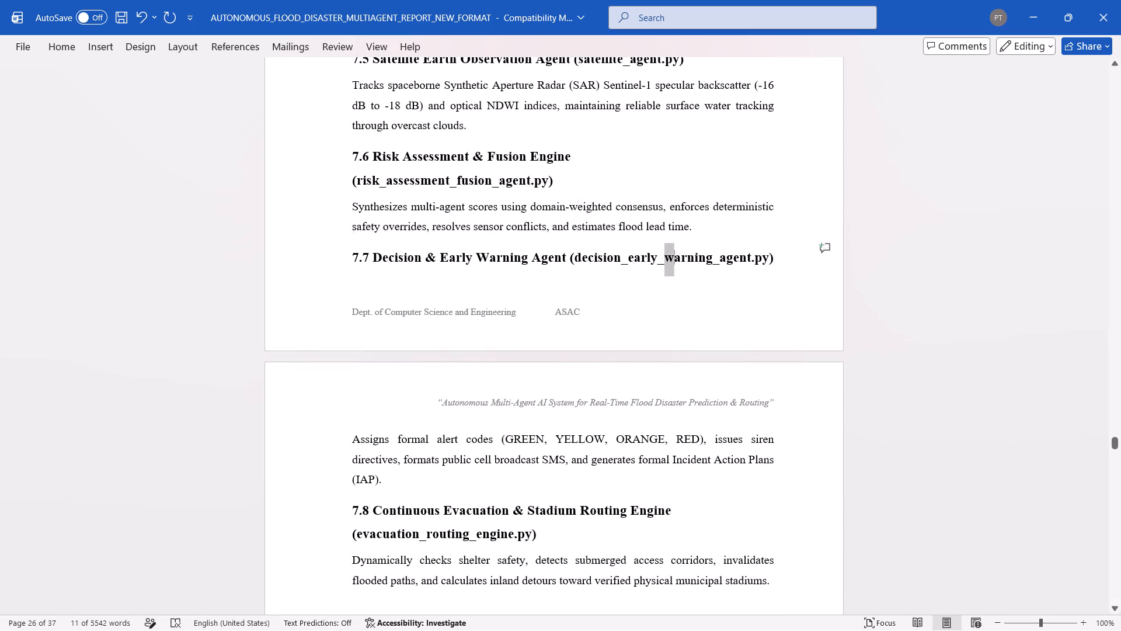
Check the font sizes of the section 7.7 paragraph, the 7.8 Continuous Evacuation & Stadium Routing Engine heading and its body text.
scroll(674, 369, "down", 2)
scroll(490, 428, "down", 4)
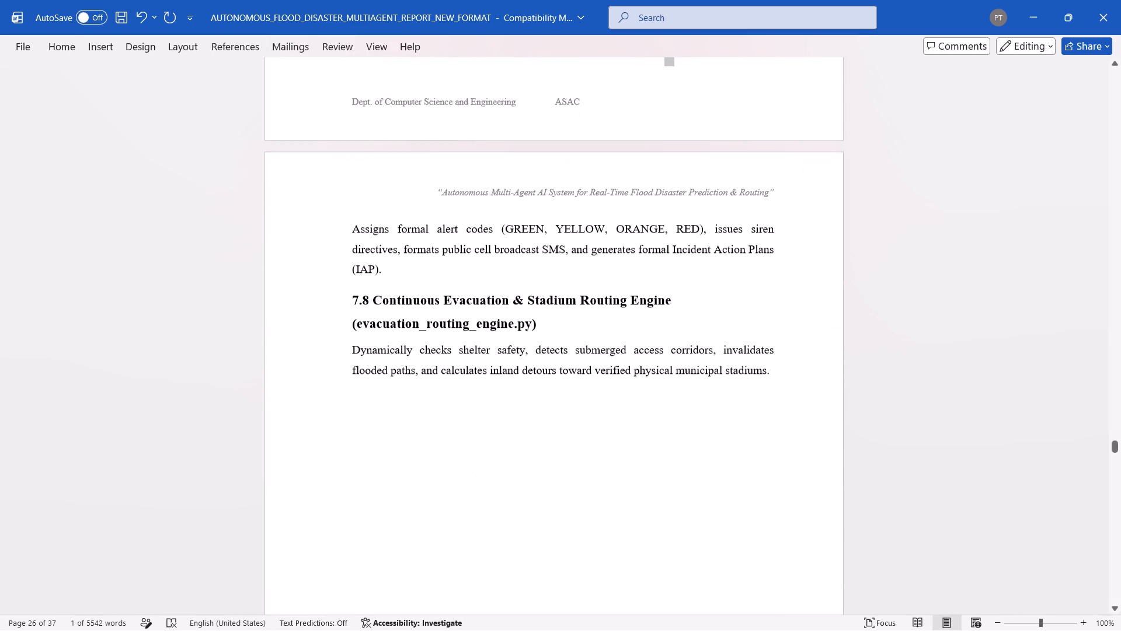
left_click(523, 302)
left_click_drag(534, 301, 505, 300)
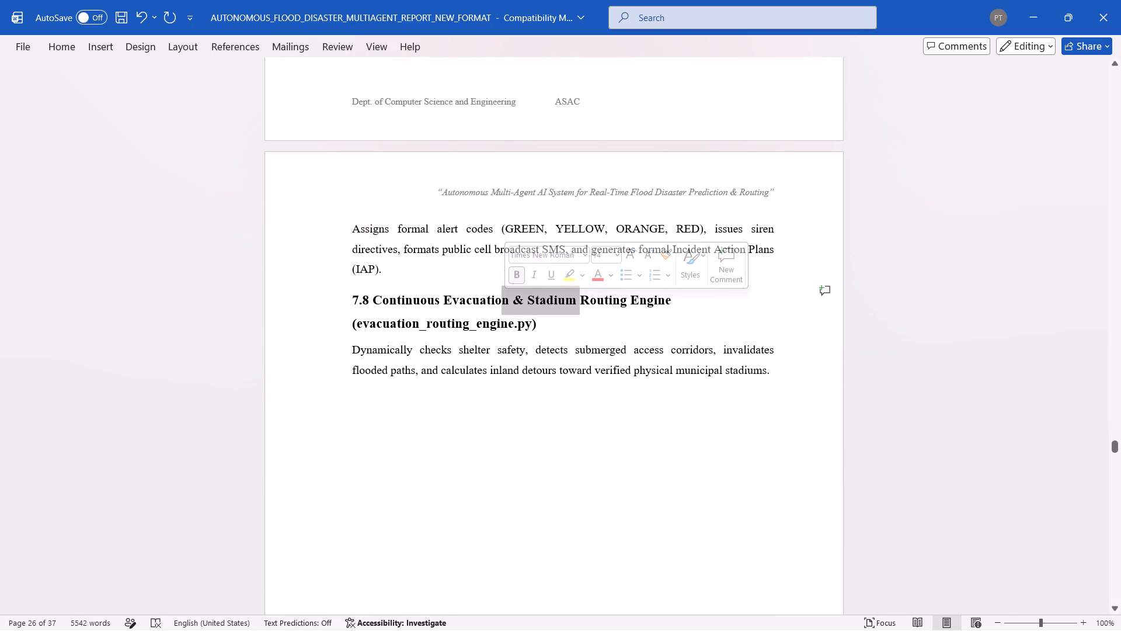
left_click(560, 324)
left_click_drag(556, 324, 494, 295)
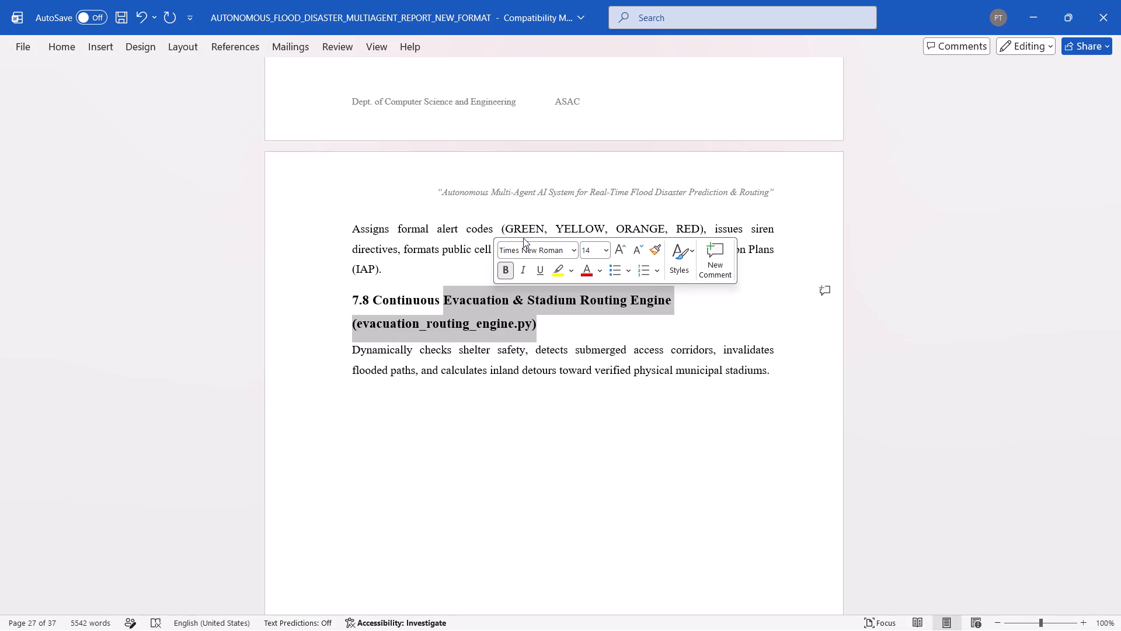
left_click_drag(448, 253, 431, 236)
scroll(459, 285, "down", 3)
left_click_drag(505, 282, 490, 255)
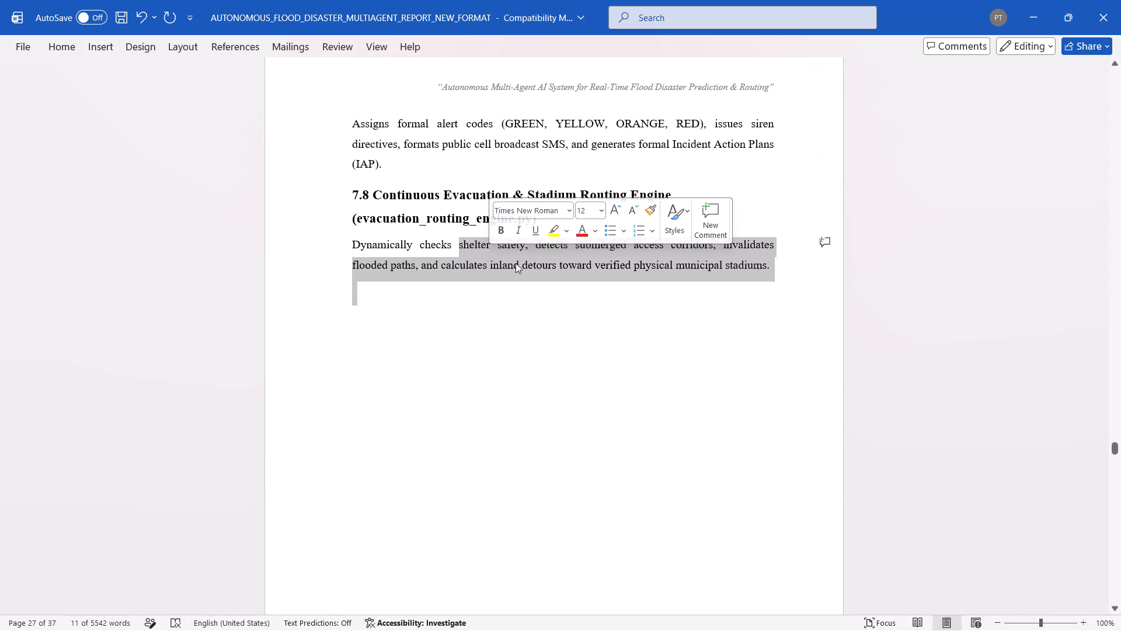
Set the CHAPTER 8 and EXPERIMENTATION title lines to font size 18.
scroll(545, 286, "down", 20)
scroll(545, 286, "down", 2)
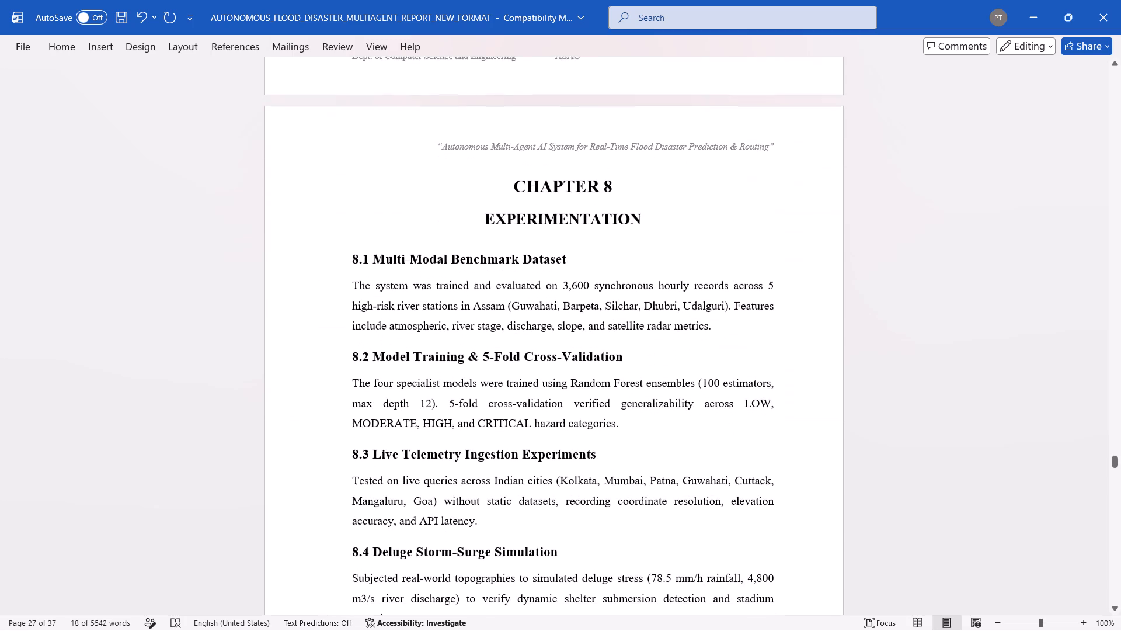
left_click_drag(646, 214, 565, 172)
left_click(655, 128)
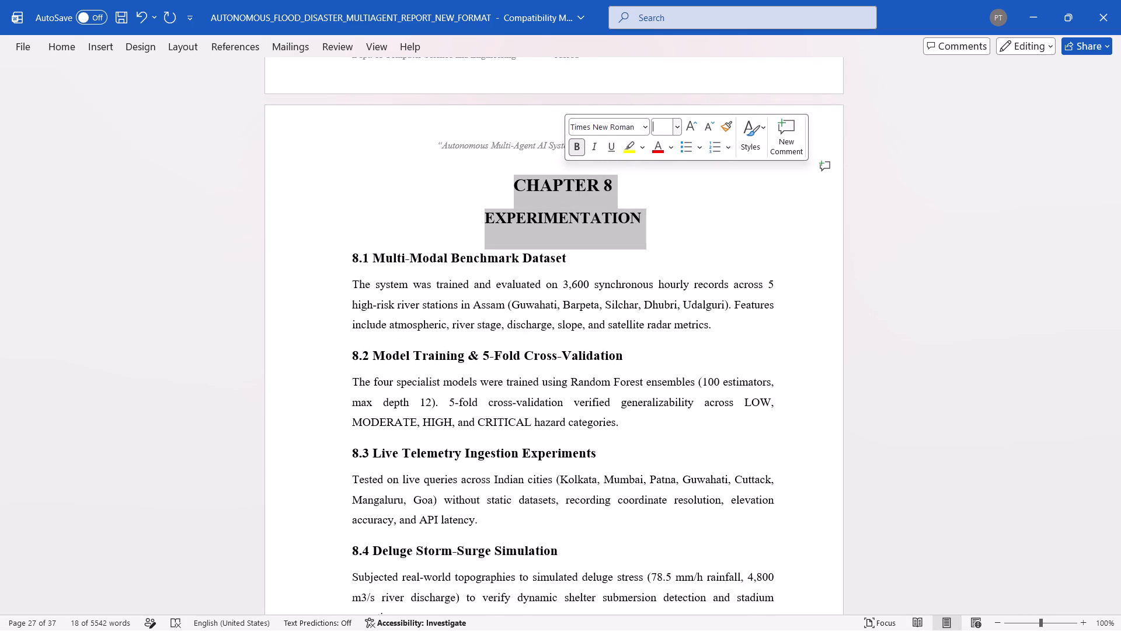
key("1")
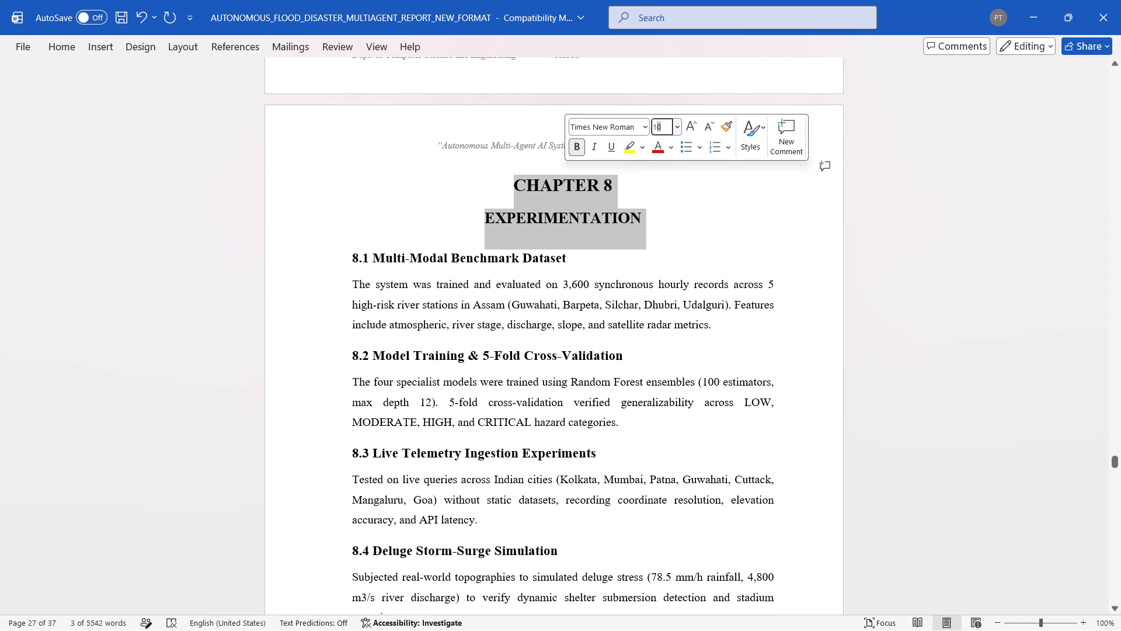
key("8")
left_click(678, 214)
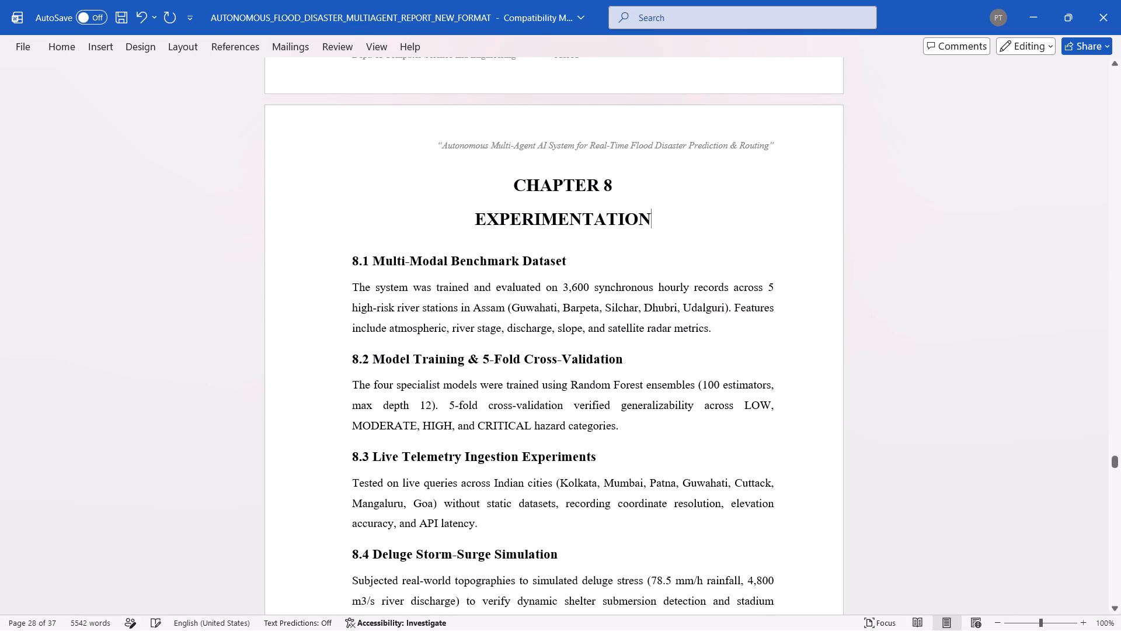
Check the font sizes of the 8.1 Multi-Modal Benchmark Dataset and 8.2 Model Training headings and their body paragraphs.
left_click_drag(576, 264, 534, 262)
left_click_drag(646, 306, 633, 295)
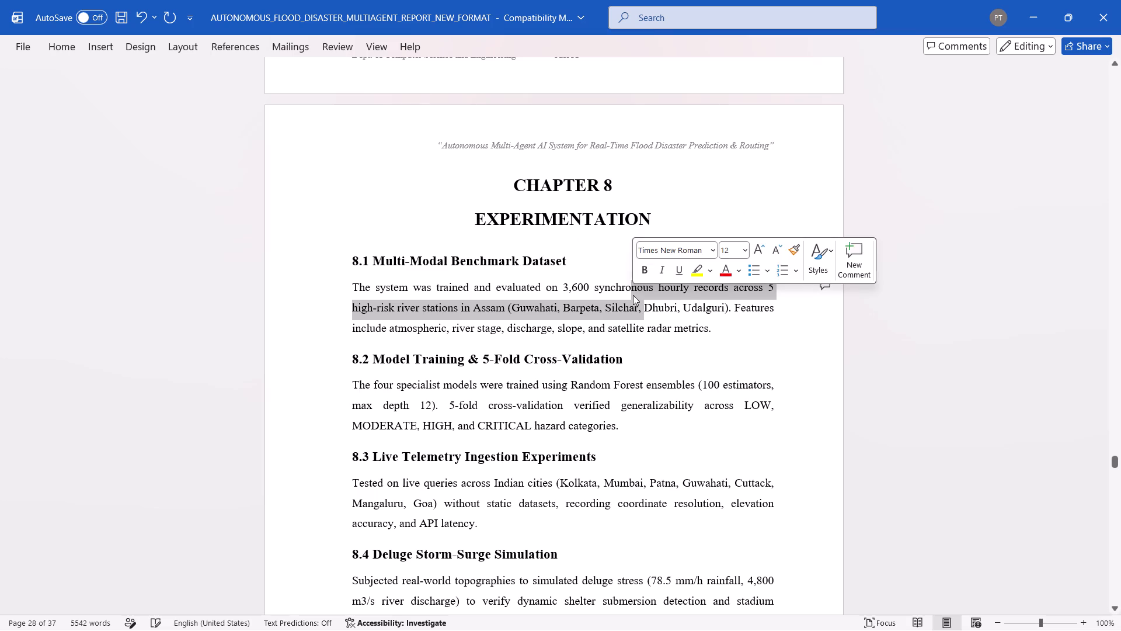
left_click_drag(625, 359, 608, 357)
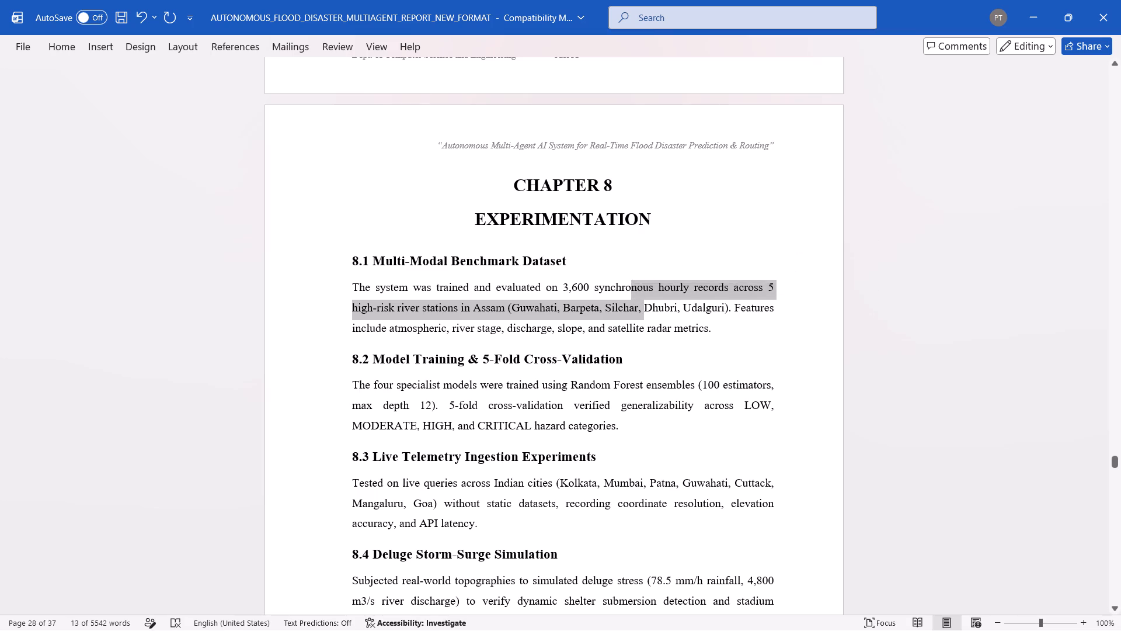
left_click_drag(608, 357, 600, 353)
left_click_drag(648, 401, 625, 390)
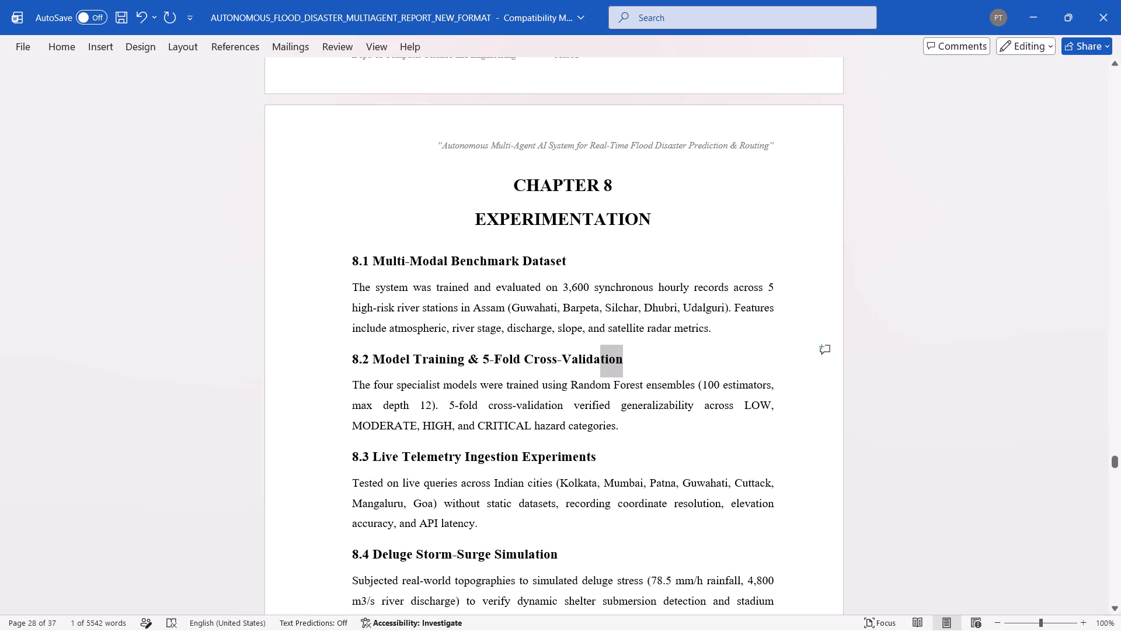
left_click_drag(625, 390, 617, 389)
Check the font sizes of the 8.3 Live Telemetry and 8.4 Deluge Storm-Surge Simulation headings and their body paragraphs.
scroll(668, 412, "down", 4)
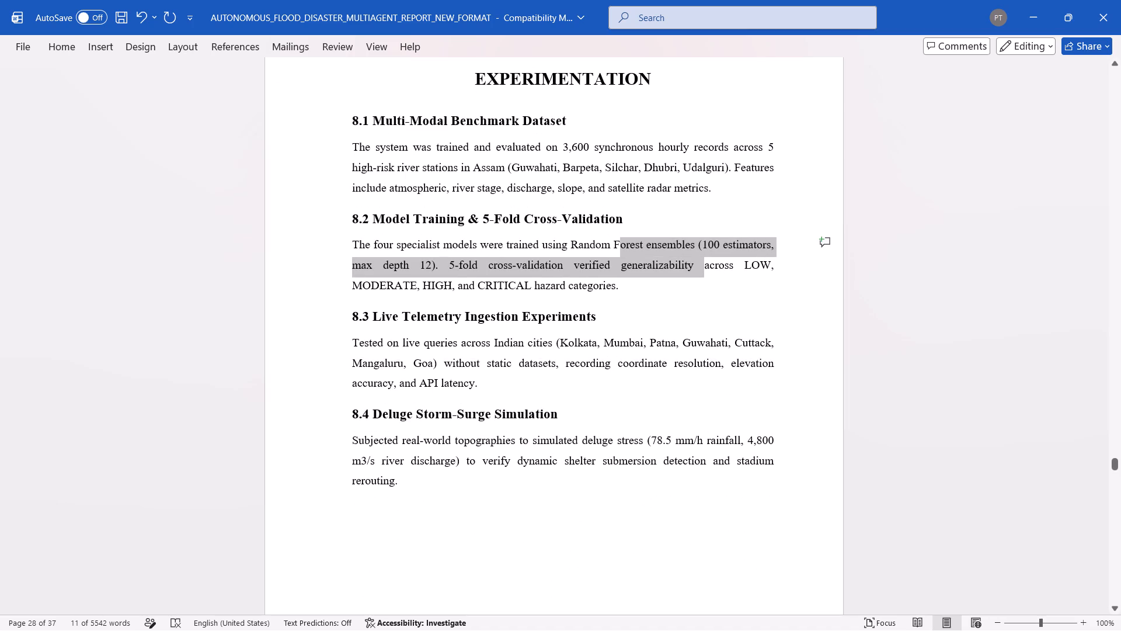
left_click_drag(600, 314, 552, 307)
right_click(584, 324)
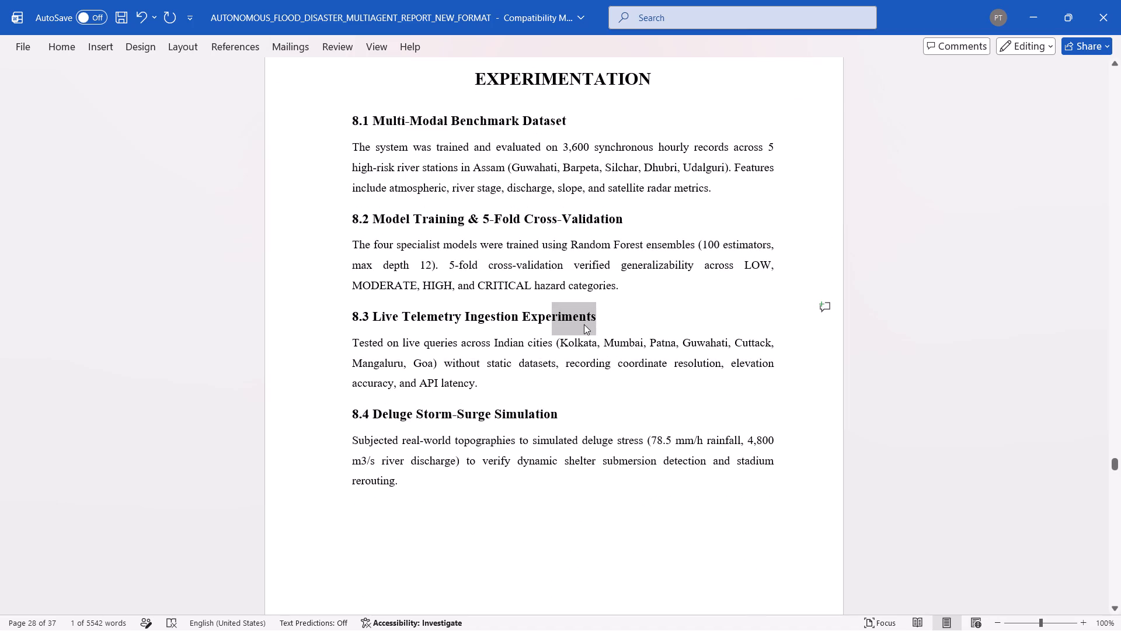
left_click(549, 354)
left_click_drag(565, 369, 525, 340)
left_click_drag(566, 418, 527, 410)
left_click_drag(590, 457, 528, 447)
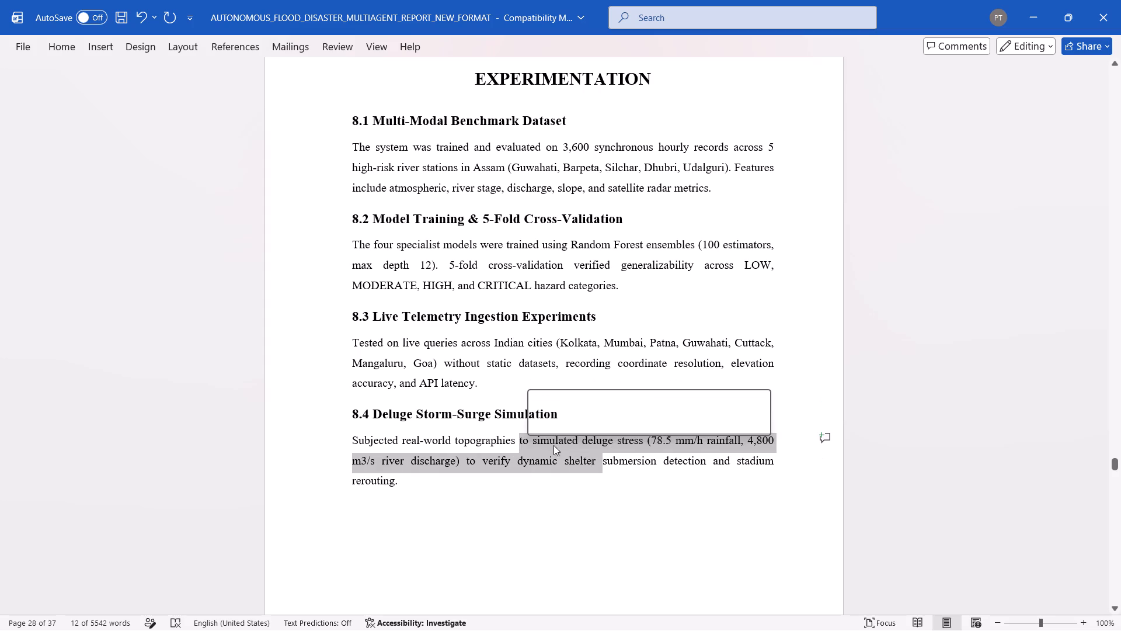
left_click(584, 488)
Set the CHAPTER 9 and RESULTS AND DISCUSSION title lines to font size 18.
scroll(584, 488, "down", 18)
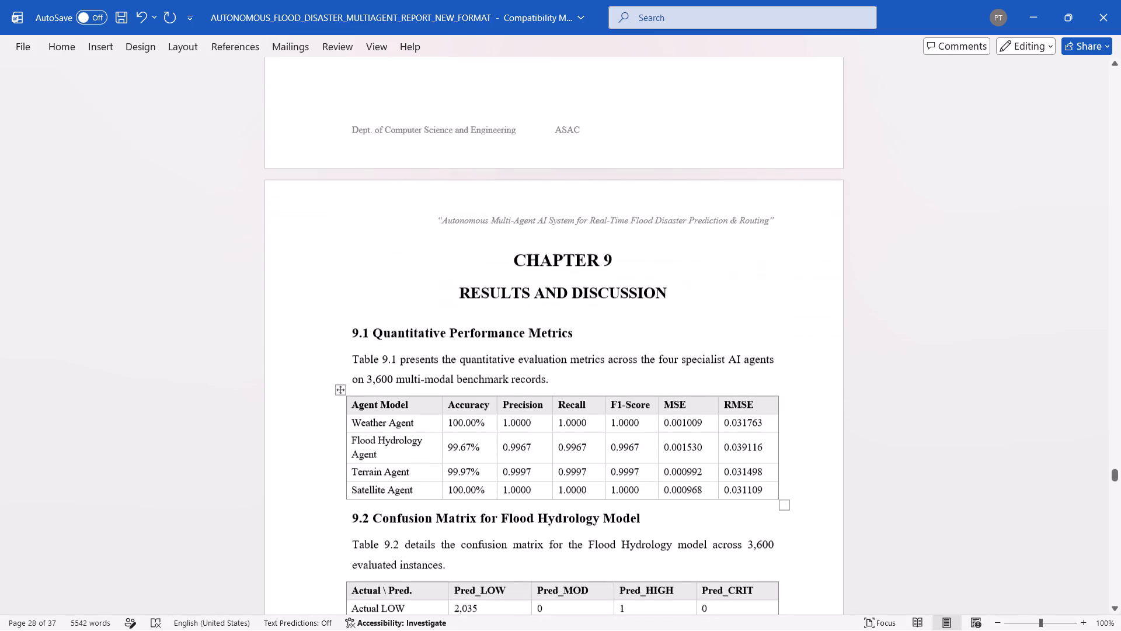
left_click_drag(672, 268, 545, 251)
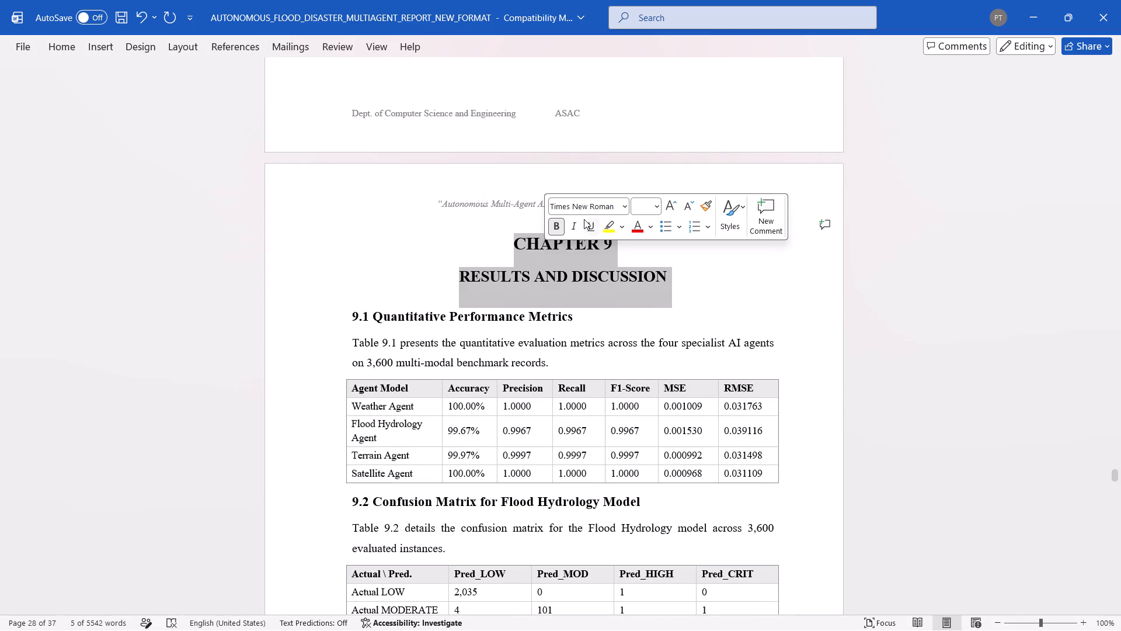
left_click(646, 207)
key("1")
key("8")
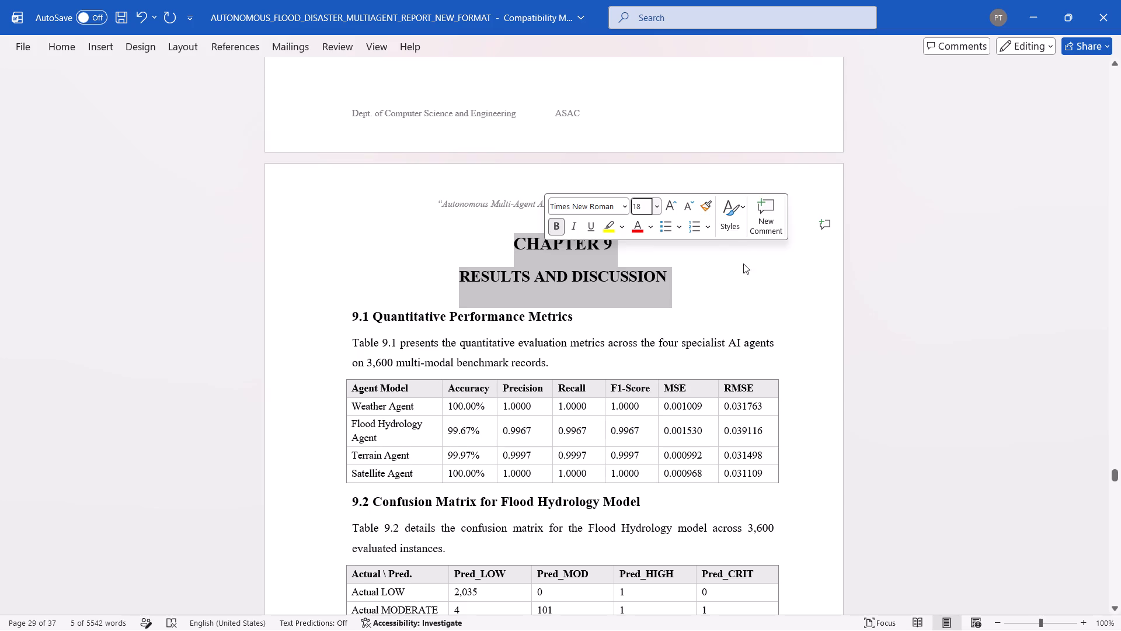
left_click(737, 270)
Check the font sizes of the 9.1 Quantitative Performance Metrics and 9.2 Confusion Matrix headings and their introductory paragraphs.
left_click_drag(591, 318, 531, 320)
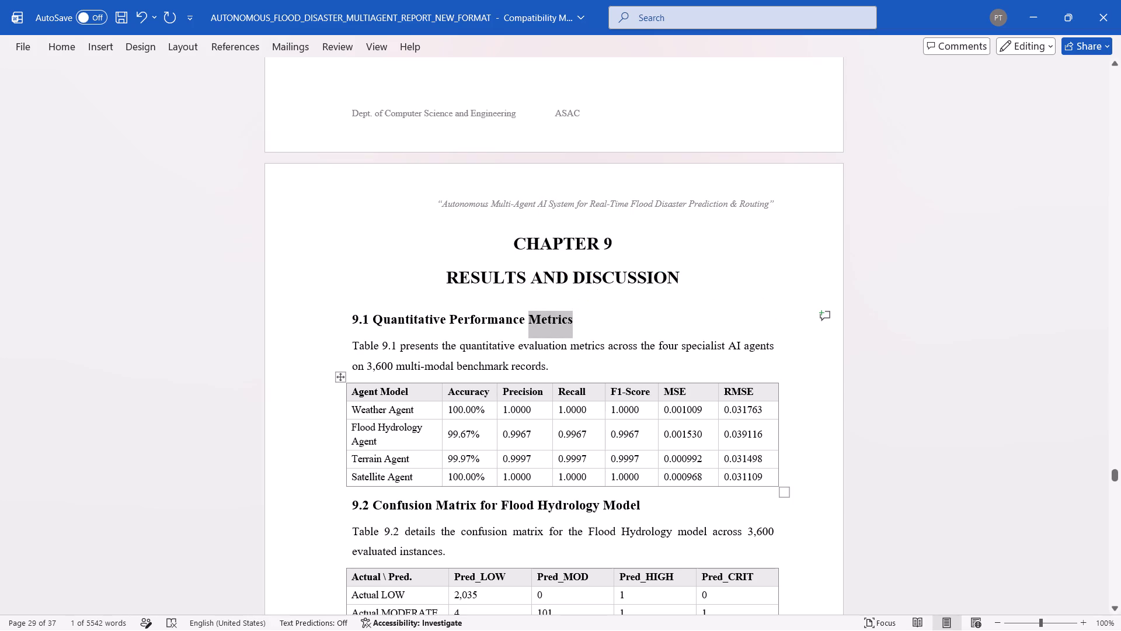
scroll(597, 409, "down", 4)
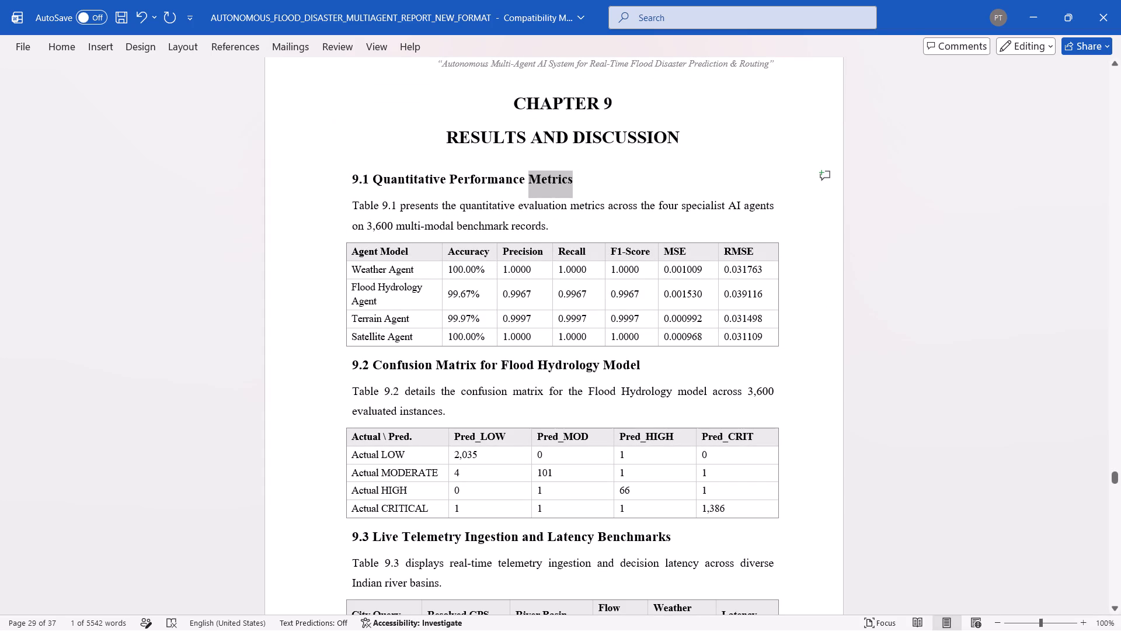
left_click_drag(547, 233, 518, 210)
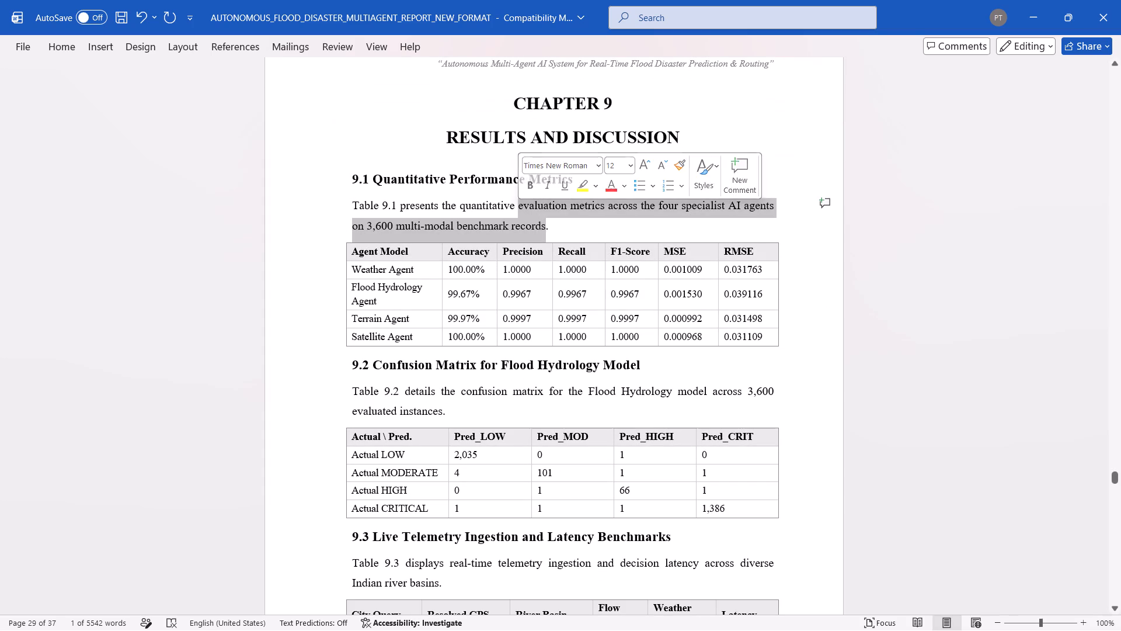
left_click_drag(637, 372, 601, 373)
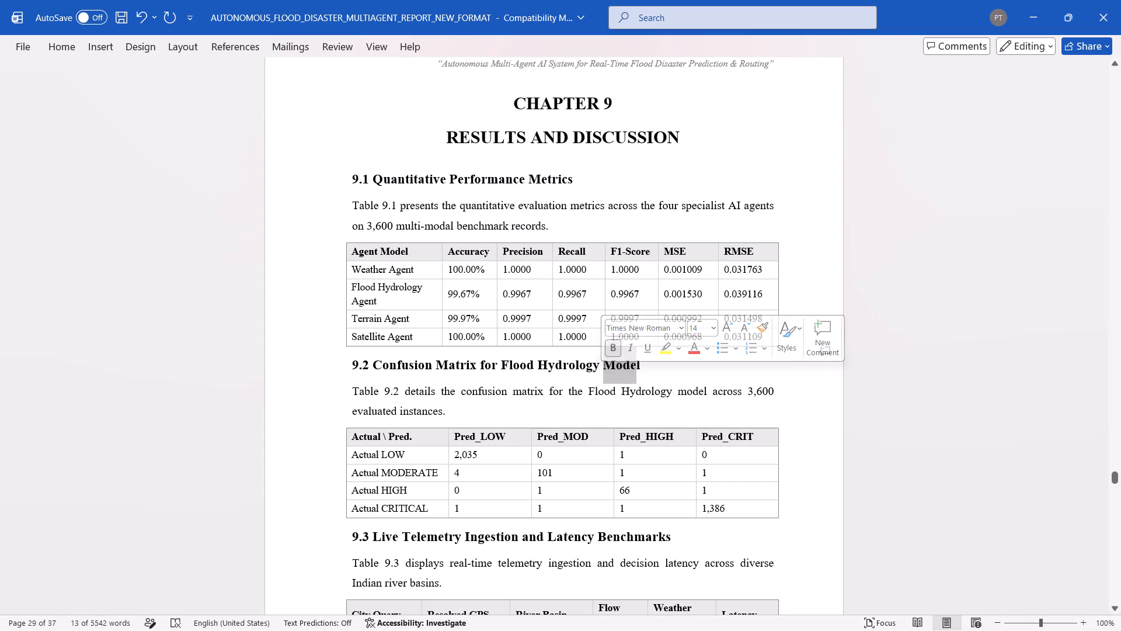
left_click_drag(628, 409, 605, 396)
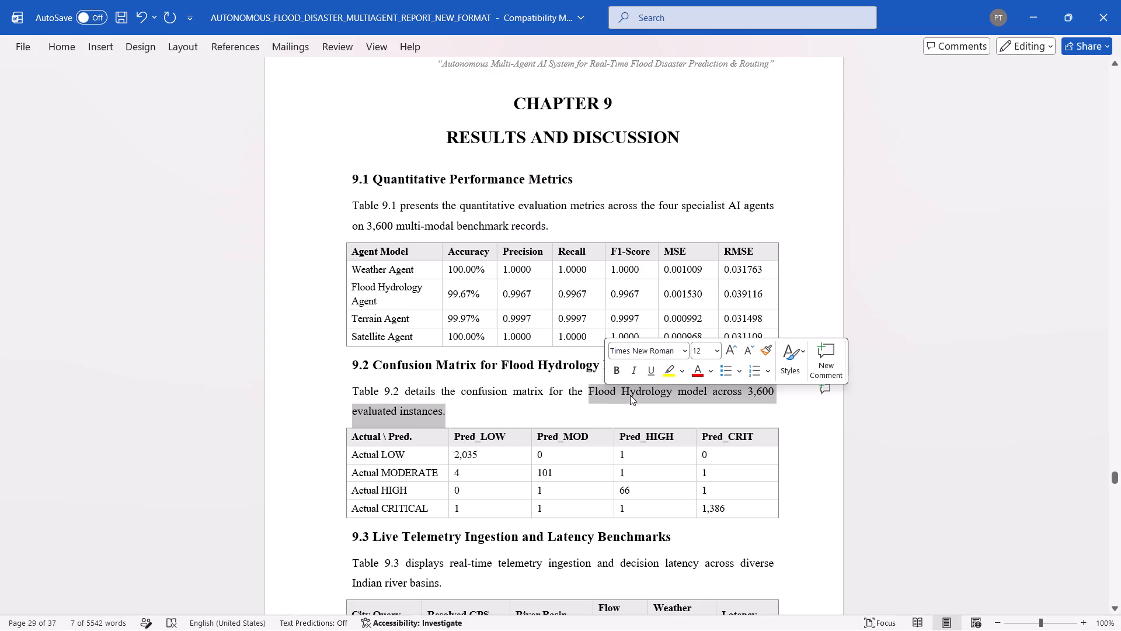
Check the font sizes of the 9.3 Live Telemetry Ingestion and Latency Benchmarks heading and its introductory paragraph.
scroll(561, 447, "down", 4)
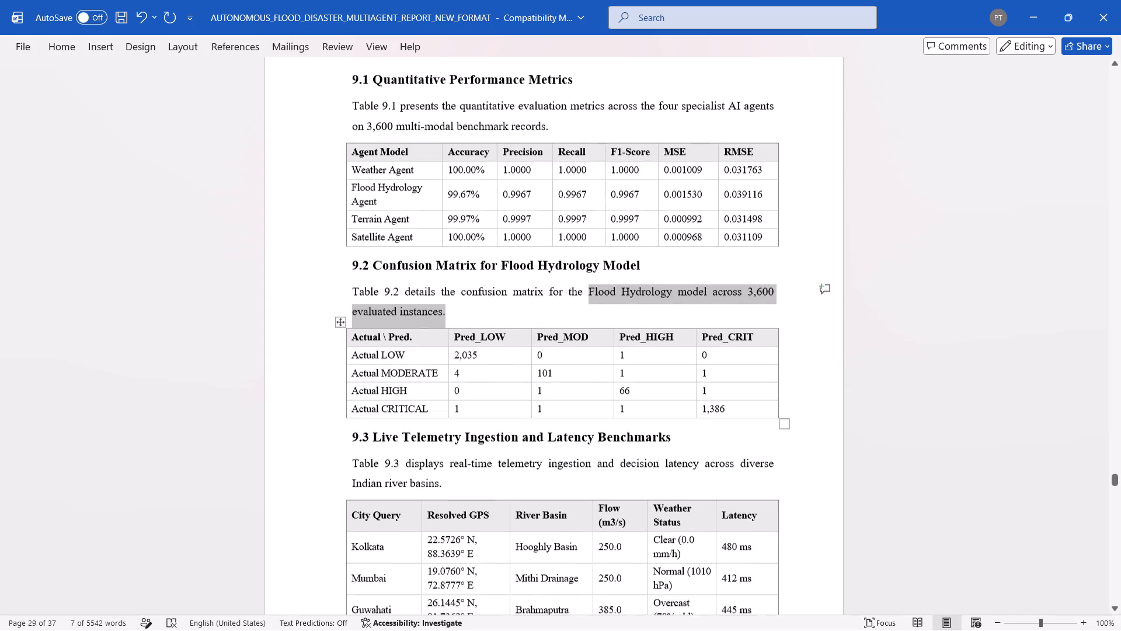
left_click_drag(613, 405, 580, 398)
left_click_drag(599, 425, 578, 417)
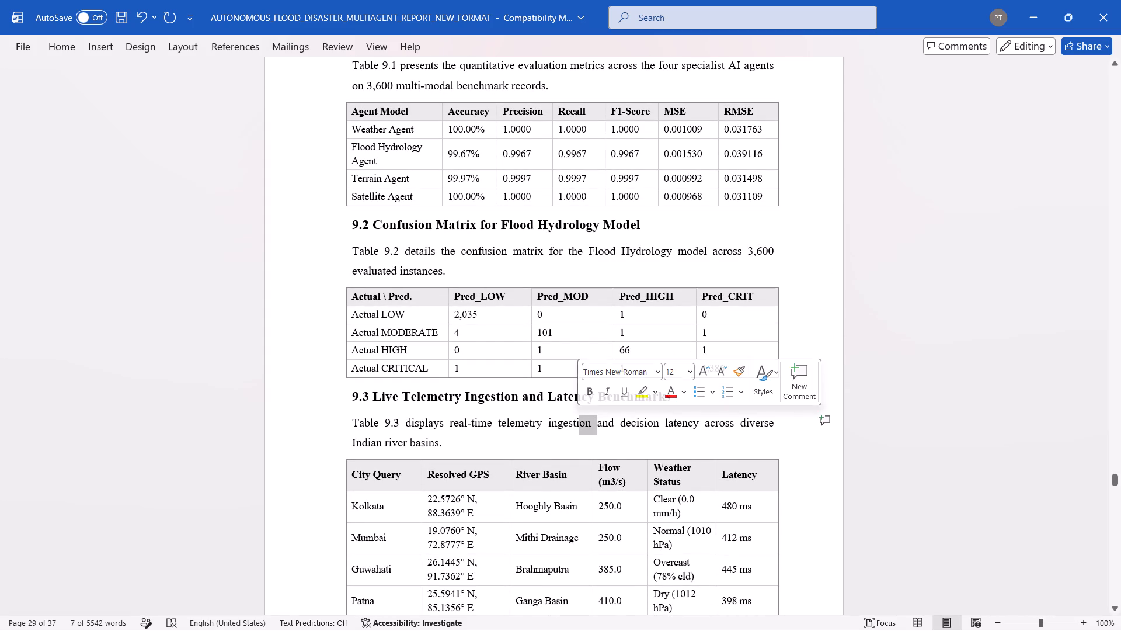
left_click(687, 431)
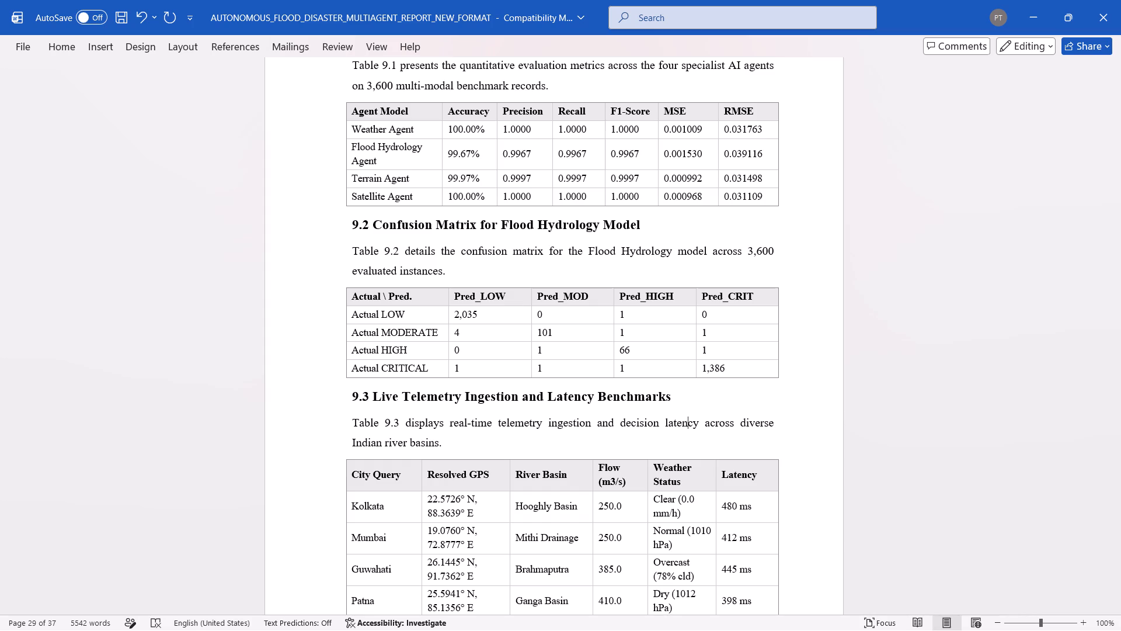
left_click_drag(674, 397, 671, 401)
left_click_drag(671, 401, 649, 394)
left_click_drag(709, 434, 689, 431)
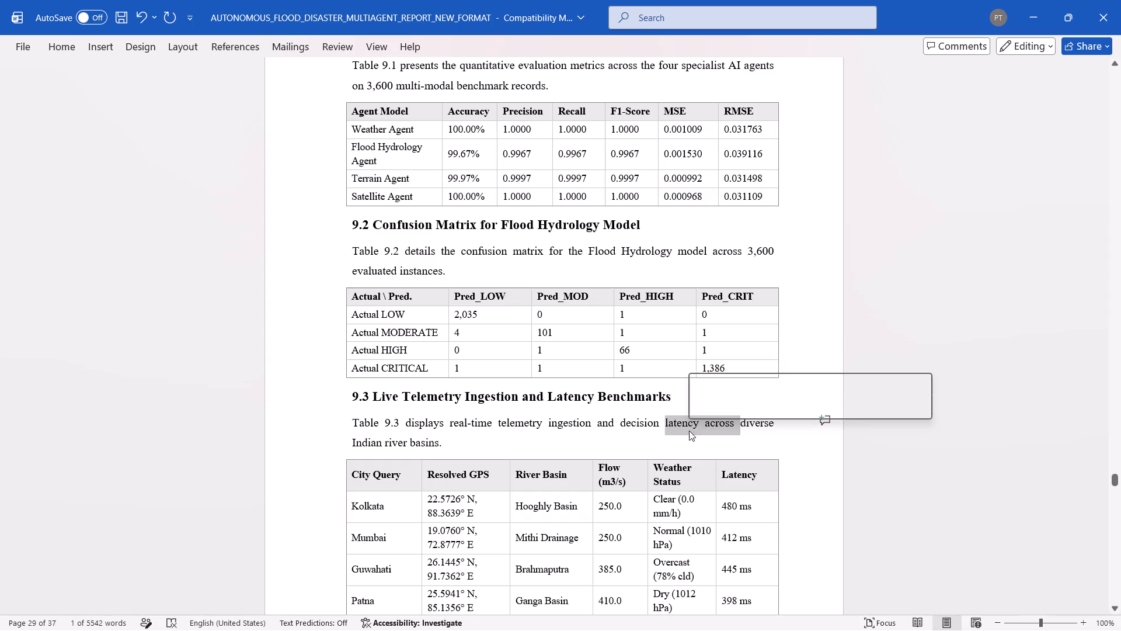
Check the font sizes of the 9.4 Dynamic Stadium Rerouting Case Studies heading and its body paragraph.
scroll(763, 476, "down", 4)
scroll(715, 459, "down", 11)
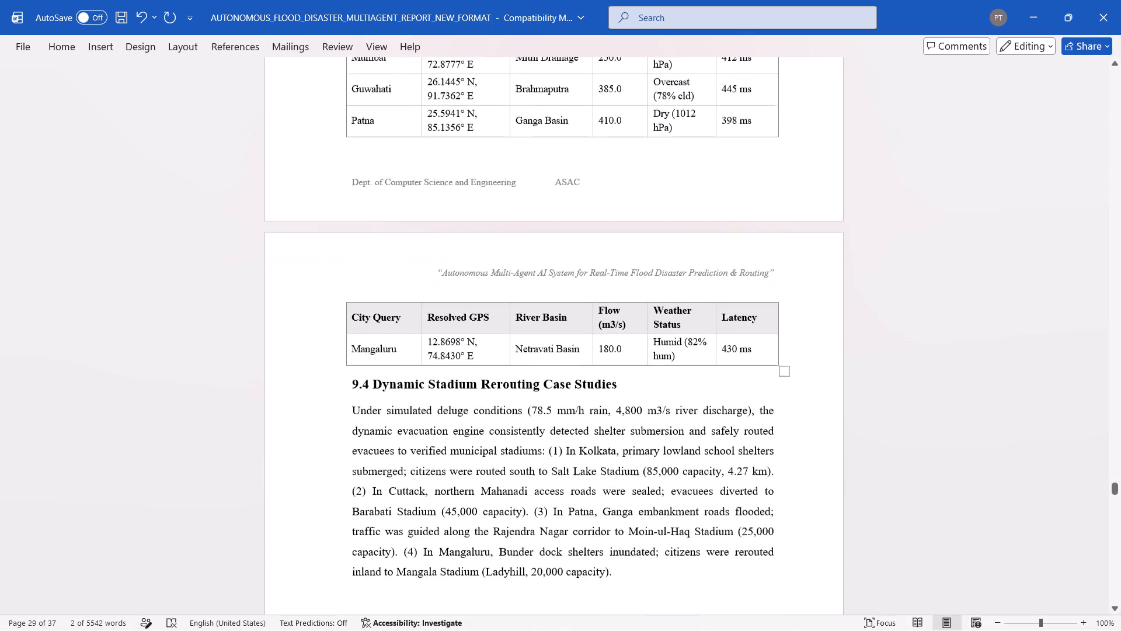
left_click_drag(629, 507, 597, 391)
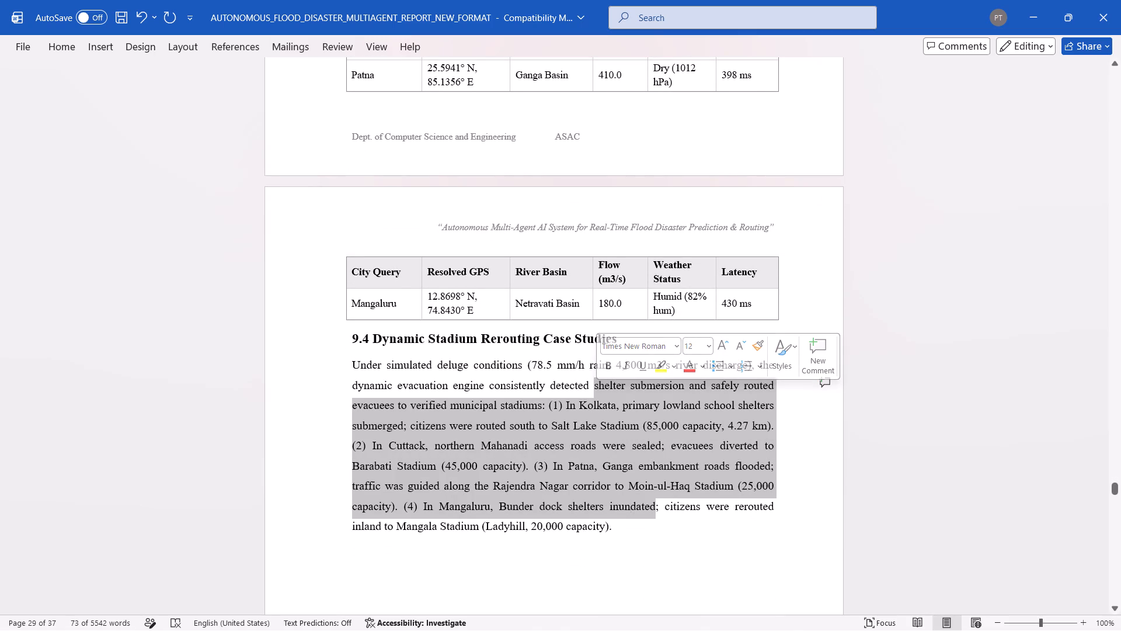
left_click_drag(583, 339, 573, 335)
Set the CHAPTER 10 and CONCLUSION AND FUTURE DIRECTIONS title lines to font size 18.
scroll(675, 456, "down", 14)
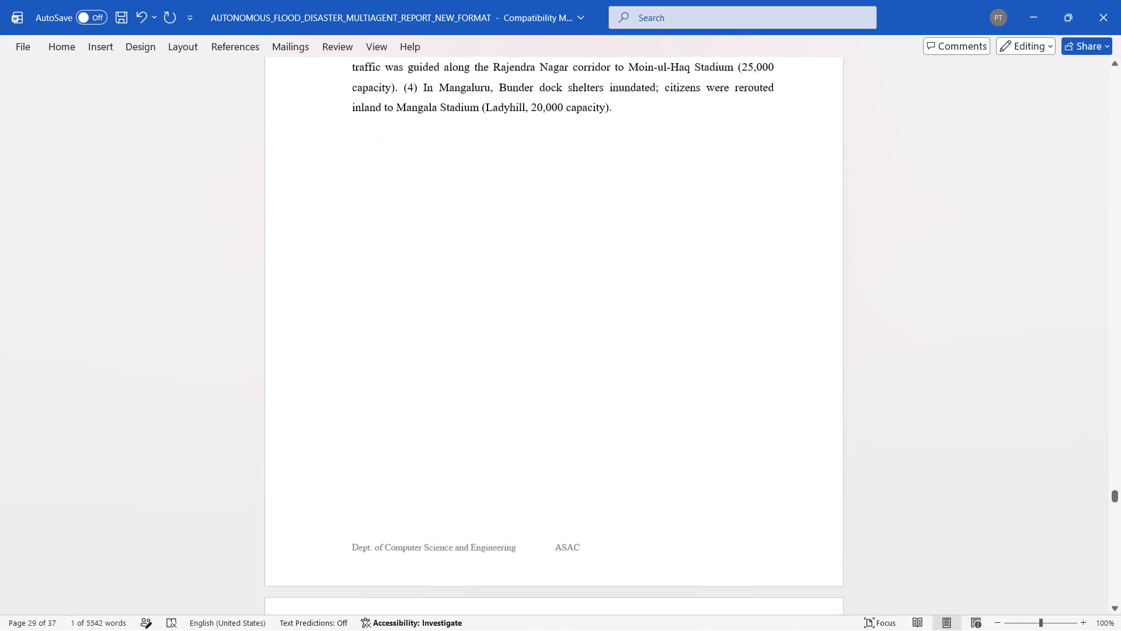
scroll(653, 424, "down", 10)
left_click_drag(732, 289, 521, 245)
left_click(617, 203)
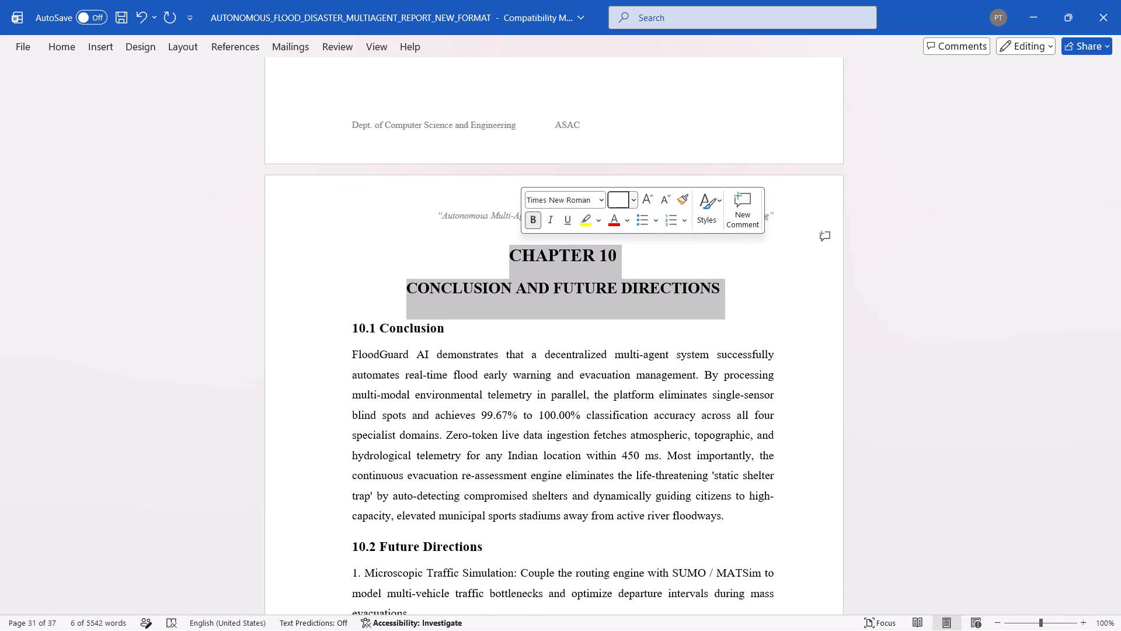
type("18")
left_click(678, 283)
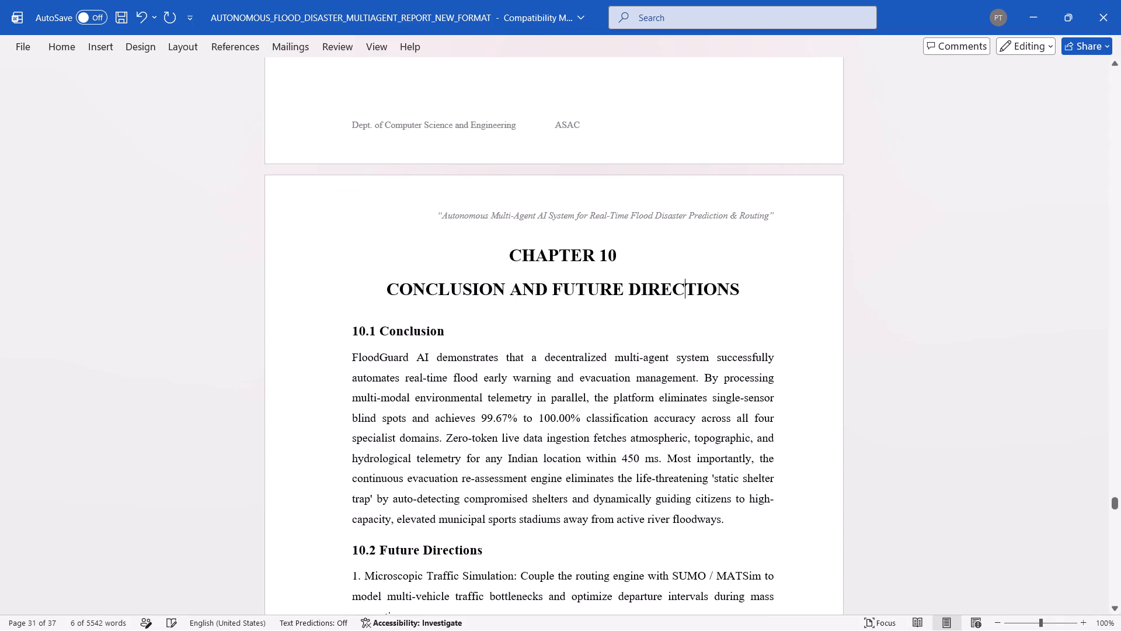
Check the font sizes of the 10.1 Conclusion and 10.2 Future Directions headings, the conclusion paragraph and the numbered future directions.
left_click_drag(451, 325, 401, 323)
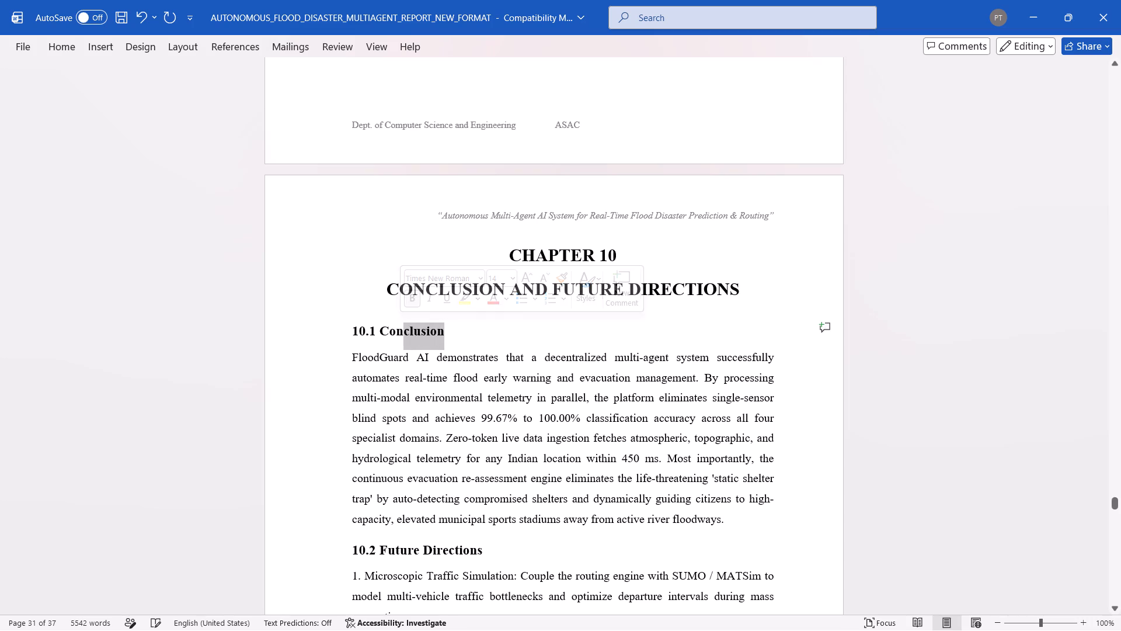
left_click_drag(640, 438, 563, 351)
scroll(599, 389, "down", 3)
scroll(614, 296, "down", 6)
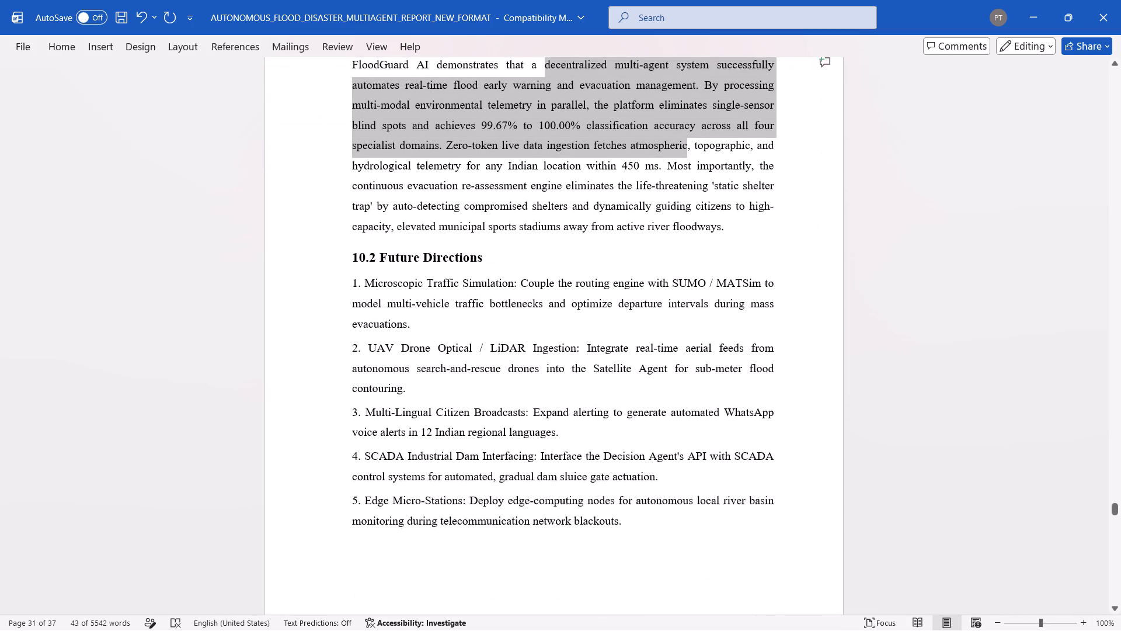
left_click_drag(480, 228, 468, 230)
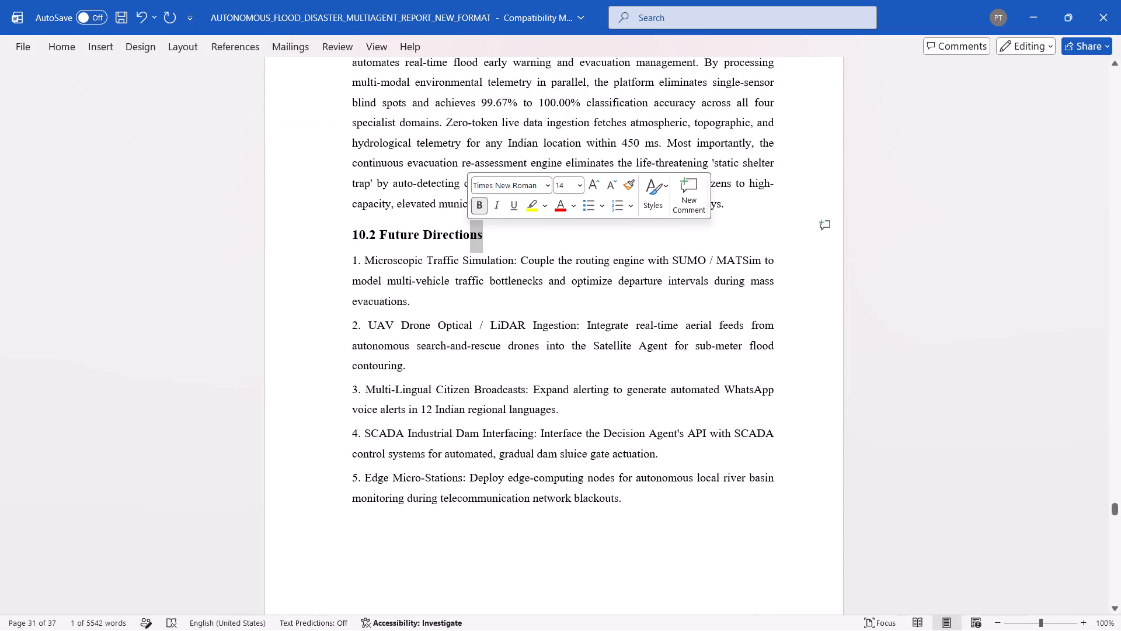
left_click_drag(583, 456, 521, 373)
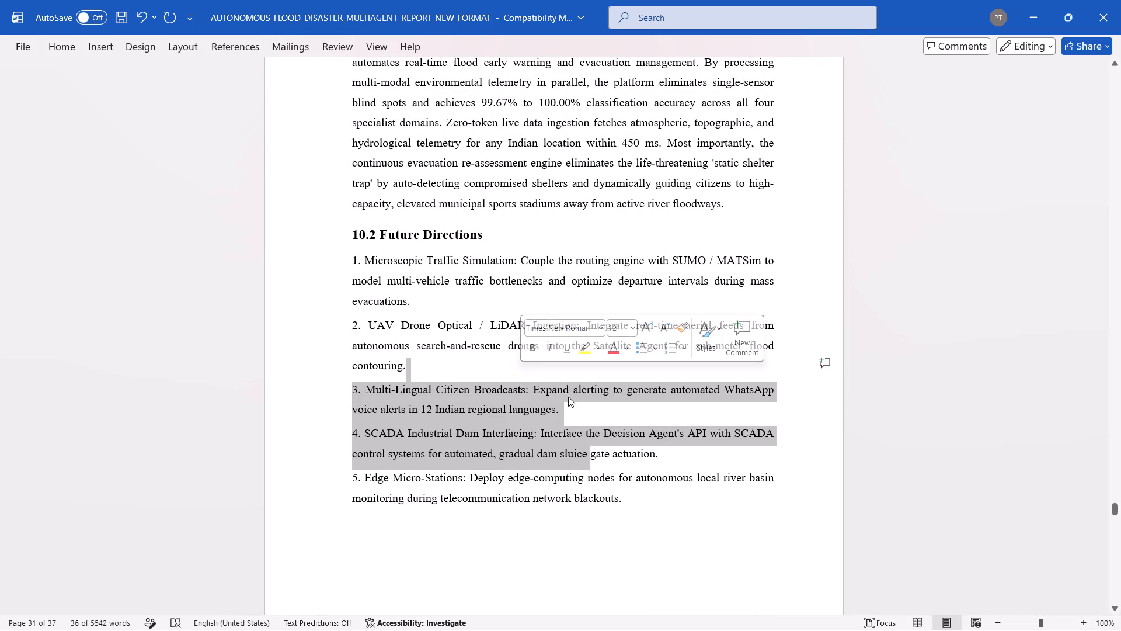
right_click(645, 384)
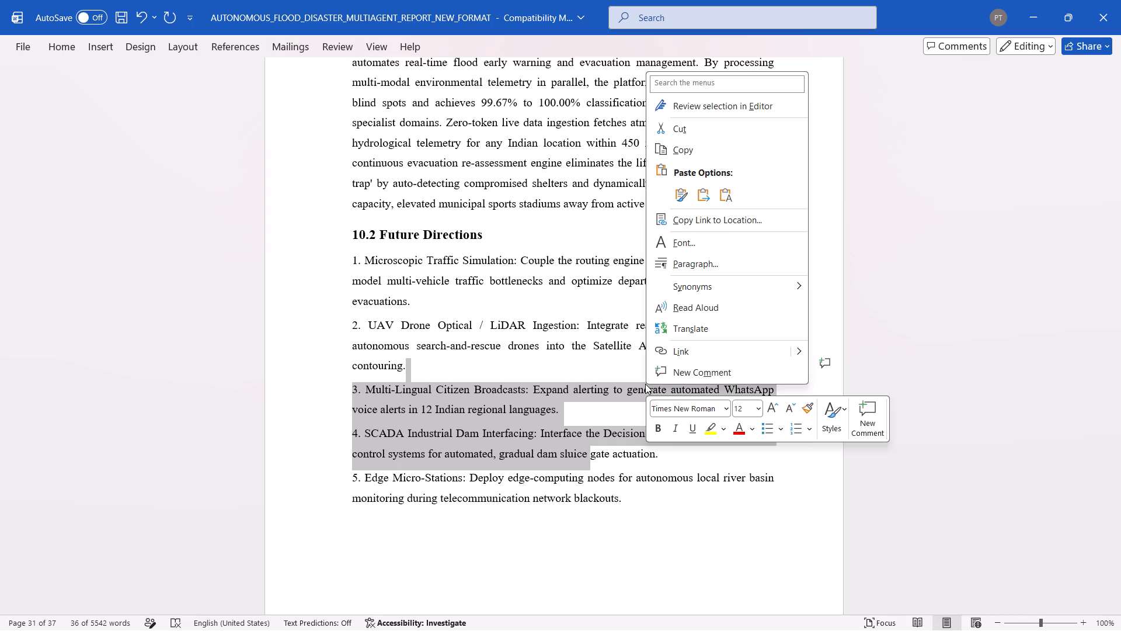
left_click(660, 469)
left_click(578, 382)
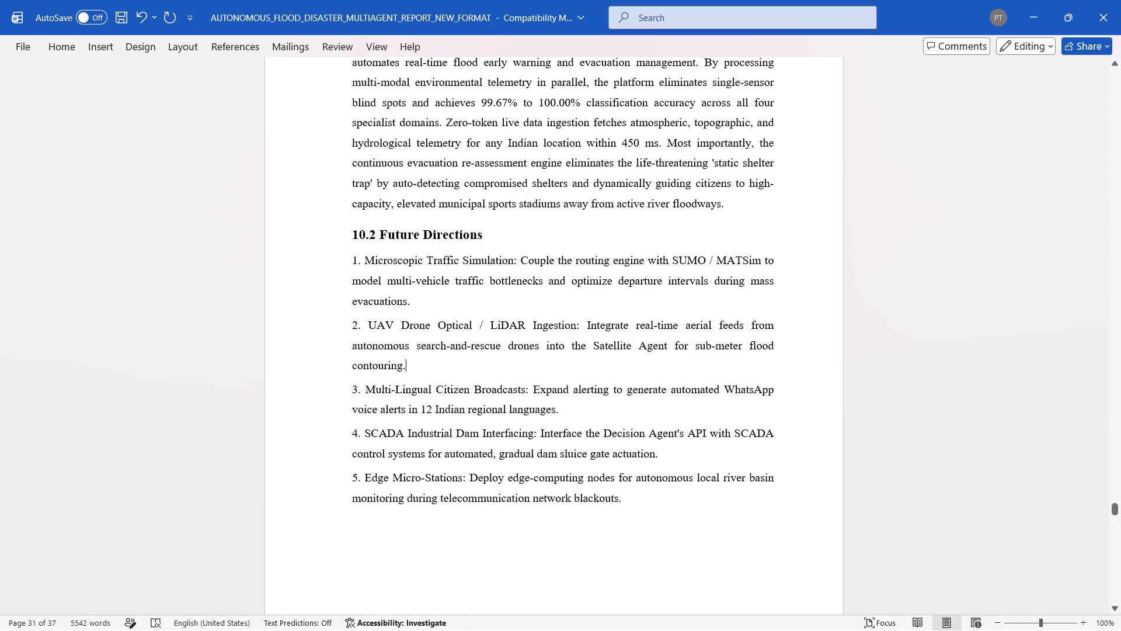
Set the CHAPTER 11 and centred REFERENCES title lines to font size 18.
scroll(586, 406, "down", 12)
left_click_drag(618, 386, 557, 345)
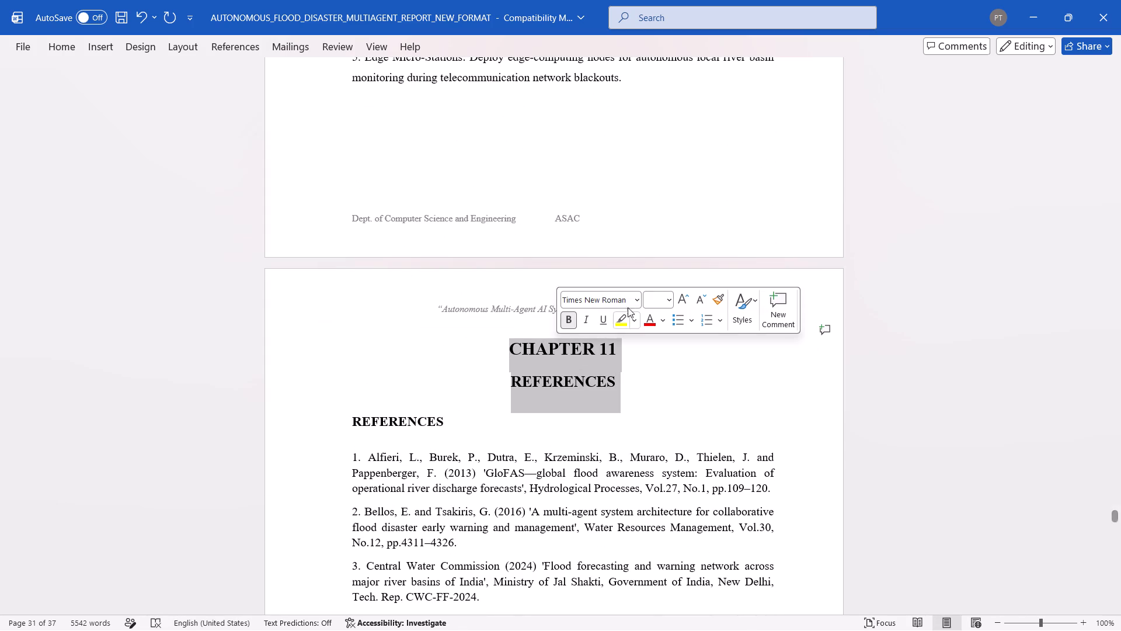
left_click(655, 297)
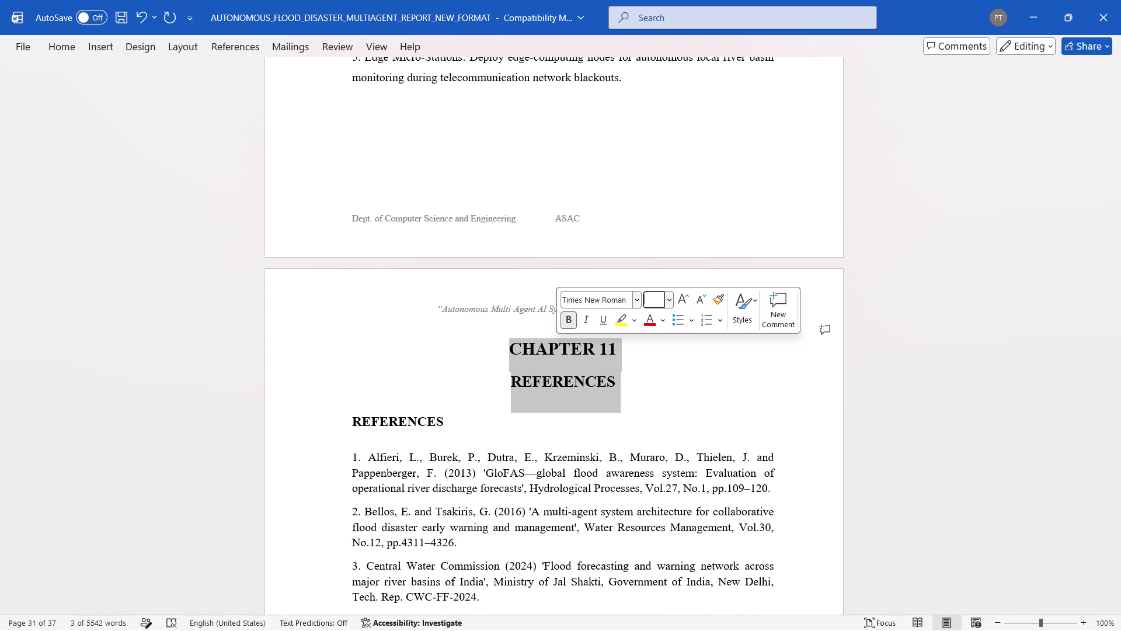
key("1")
key("8")
left_click(693, 369)
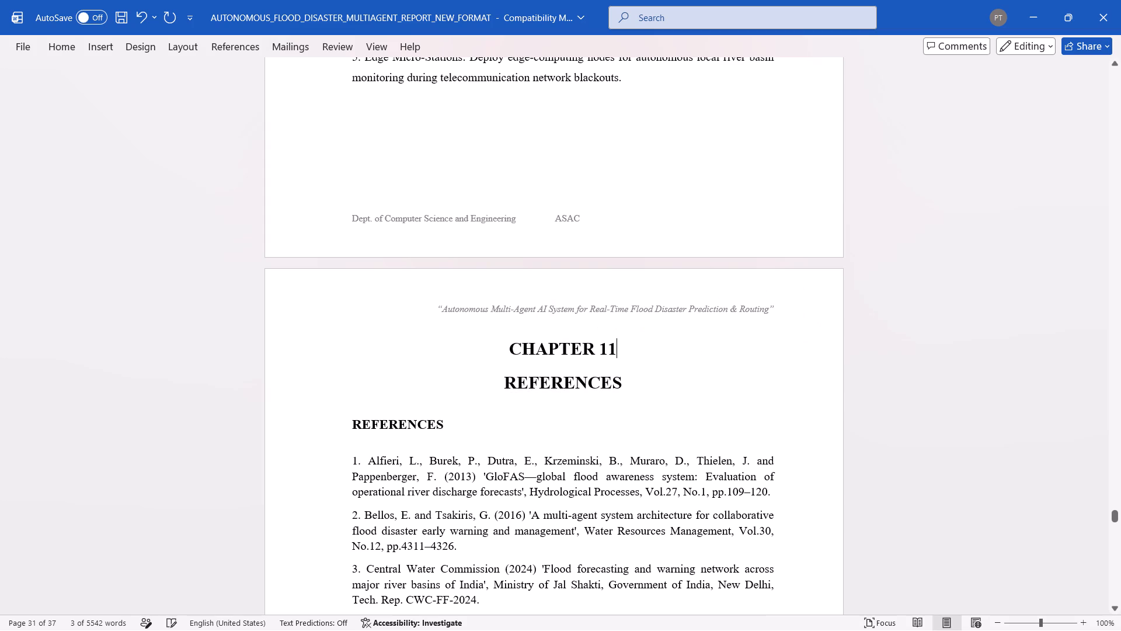
Check the font sizes of the left-aligned REFERENCES heading and the first reference entries.
left_click_drag(443, 427, 394, 425)
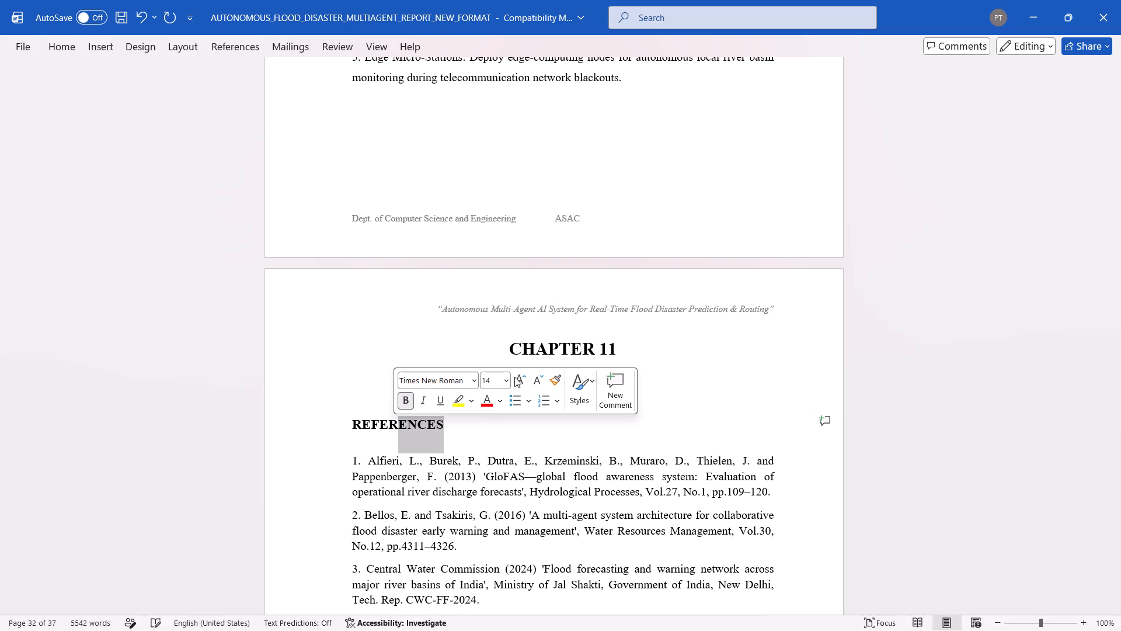
left_click(527, 455)
left_click_drag(577, 518, 521, 490)
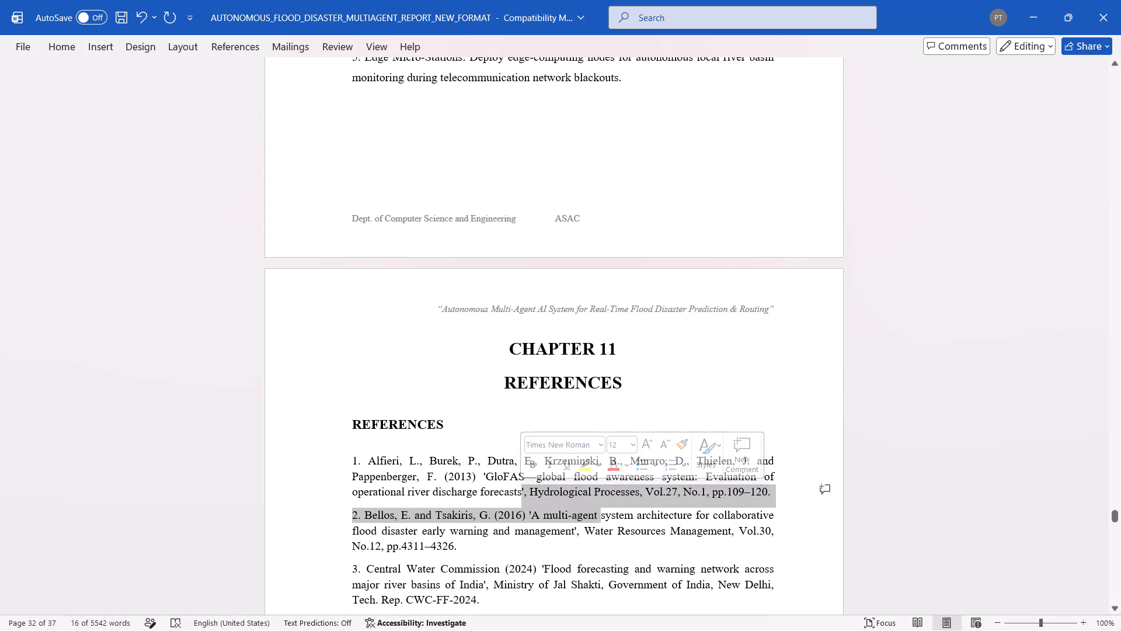
Check the formatting of the APPENDIX 1: PLAGIARISM REPORT heading, its italic placeholder line and the plagiarism scan summary text.
scroll(626, 515, "down", 20)
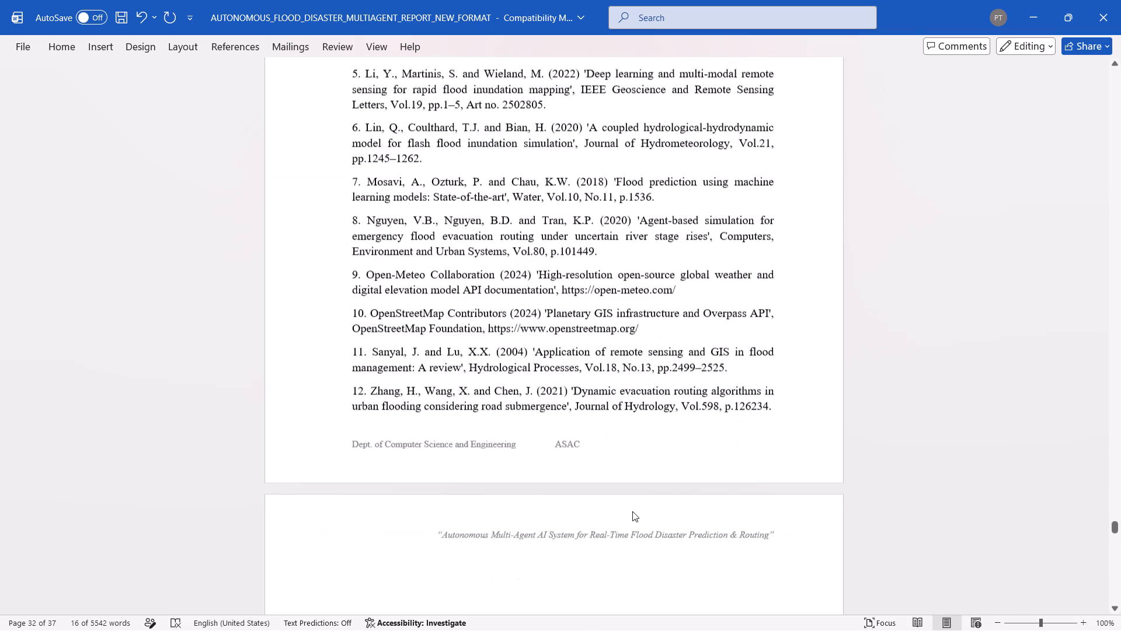
scroll(632, 511, "down", 2)
scroll(632, 511, "down", 20)
scroll(632, 511, "down", 5)
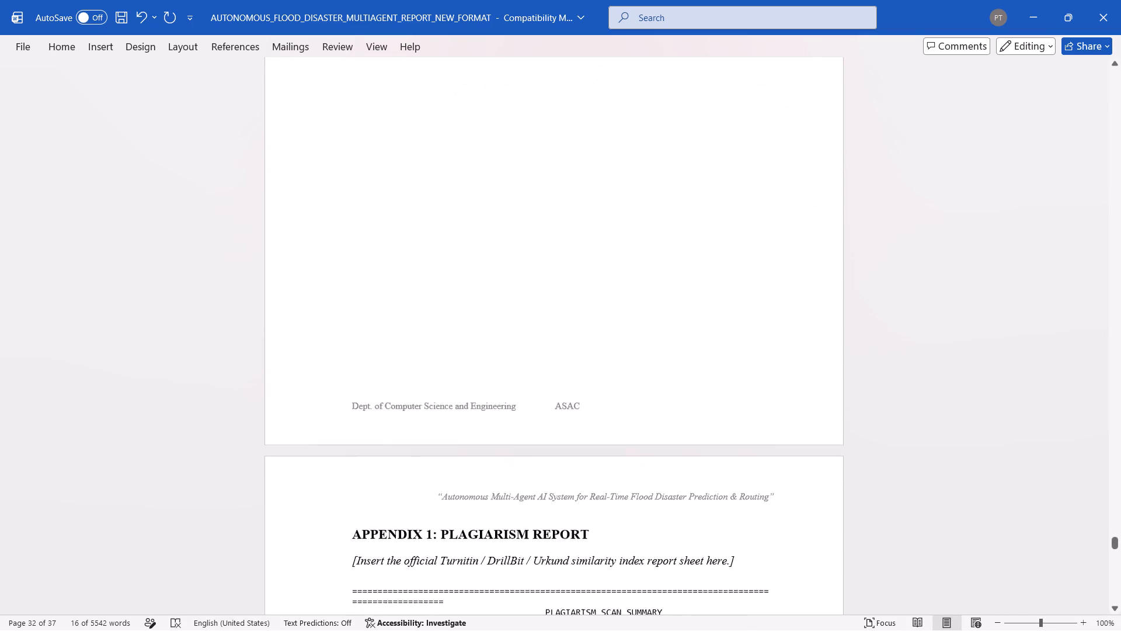
scroll(633, 510, "down", 1)
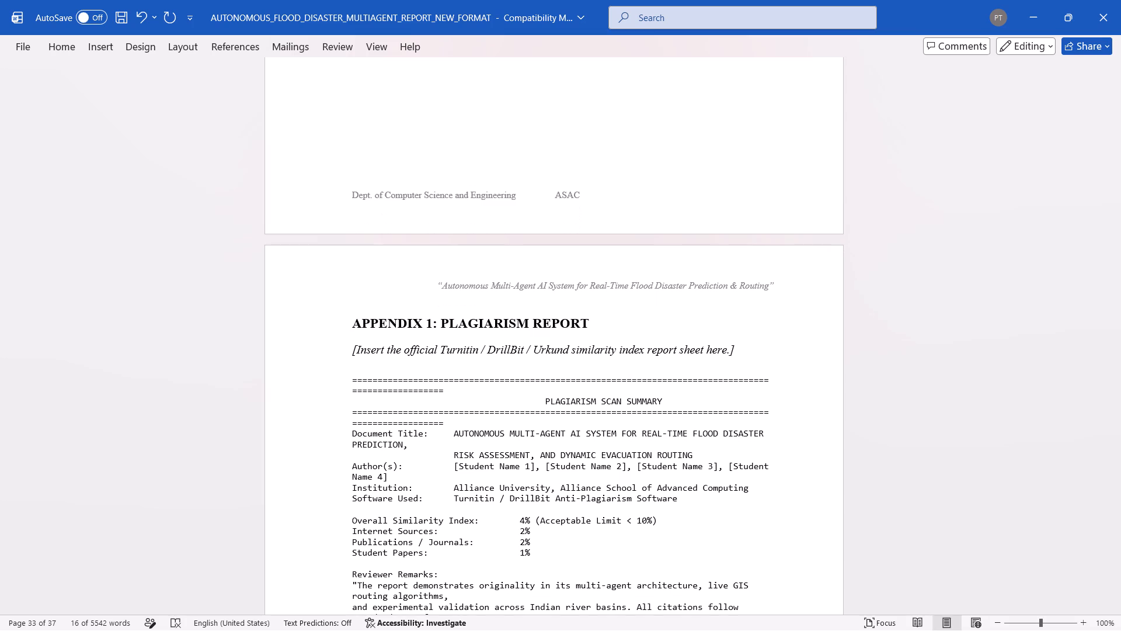
left_click_drag(613, 325, 546, 327)
left_click(605, 365)
left_click_drag(627, 557, 549, 435)
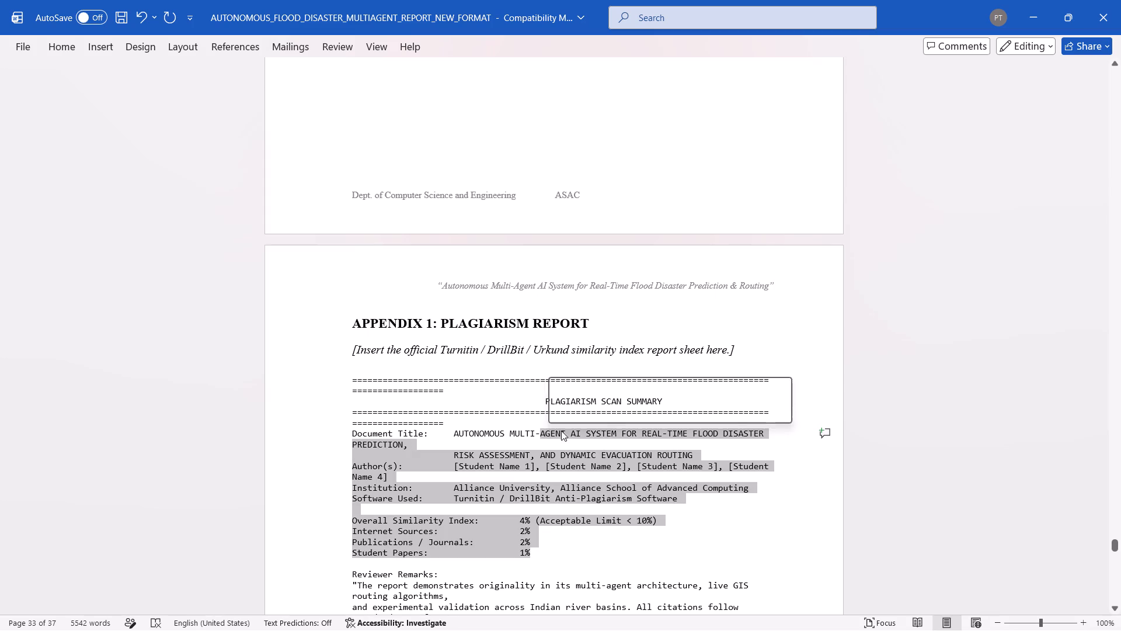
left_click(342, 348)
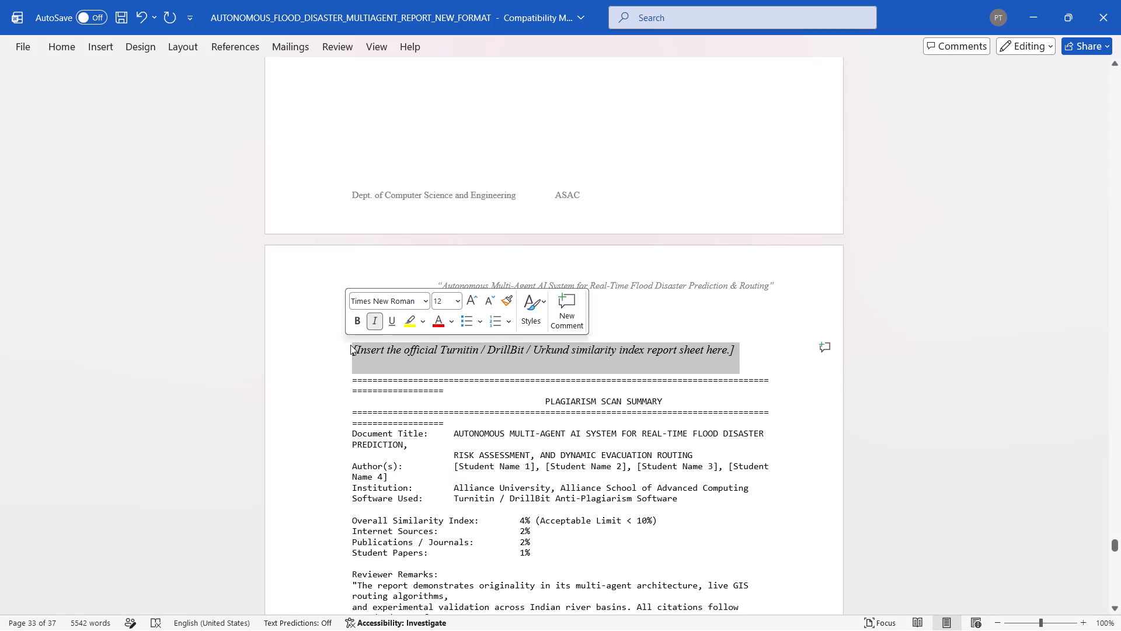
Set the placeholder line and whole plagiarism scan summary under APPENDIX 1: PLAGIARISM REPORT to font size 12.
left_click(350, 345)
left_click_drag(351, 345, 531, 630)
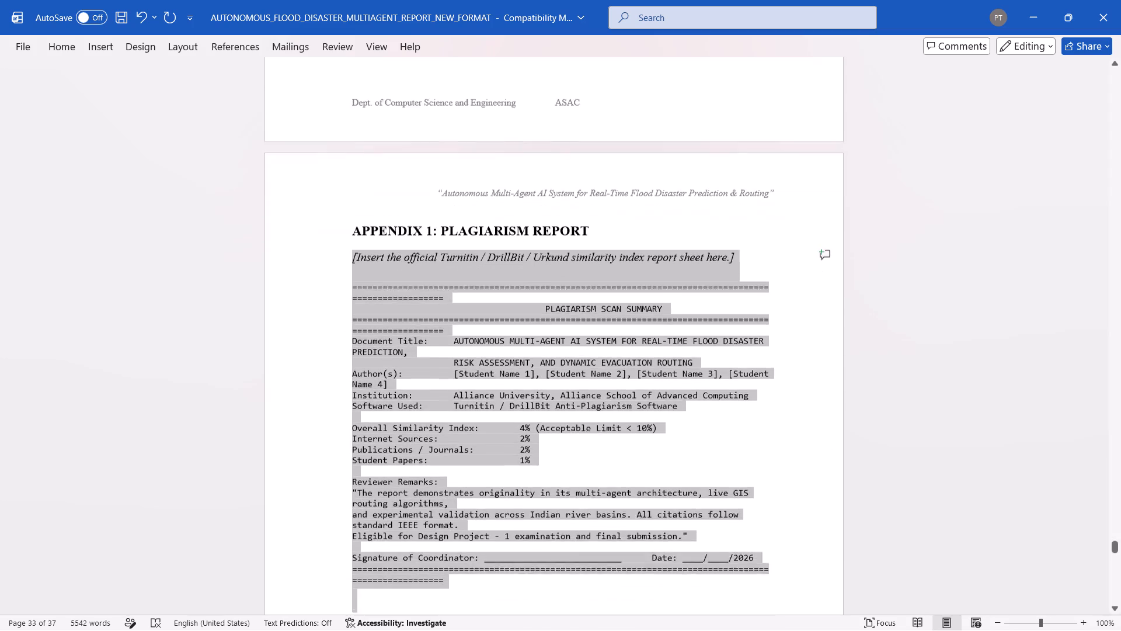
left_click_drag(531, 630, 532, 304)
left_click(622, 260)
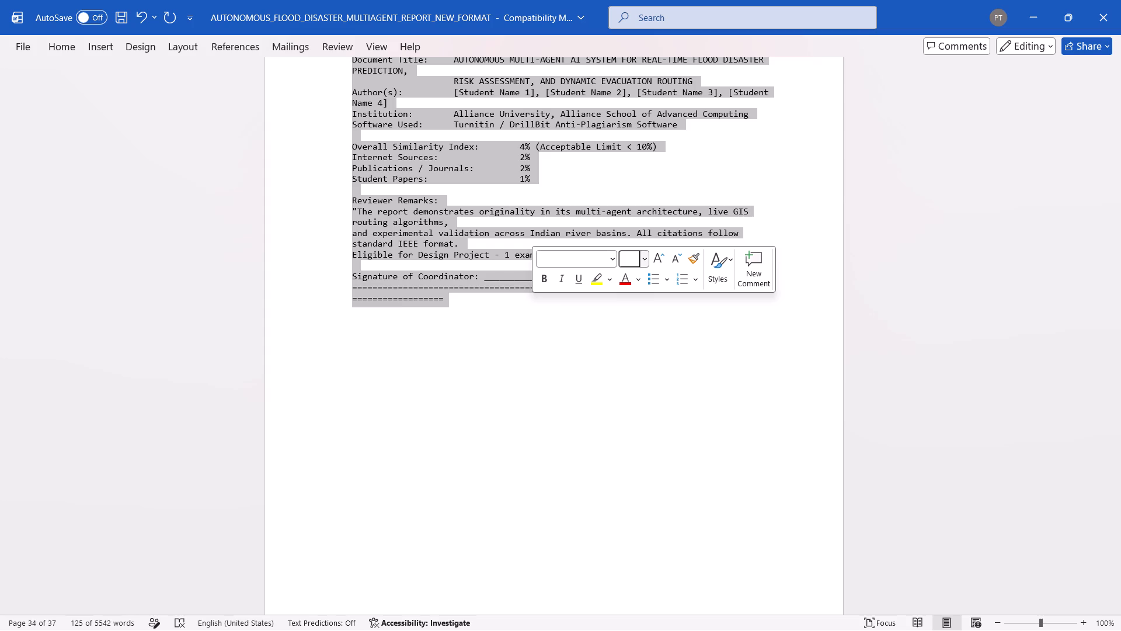
key("1")
key("2")
left_click(624, 327)
Check the APPENDIX 2: PUBLICATION SUBMISSION PAGE heading's size and set its placeholder and submission acknowledgement text to font size 12.
scroll(611, 382, "down", 4)
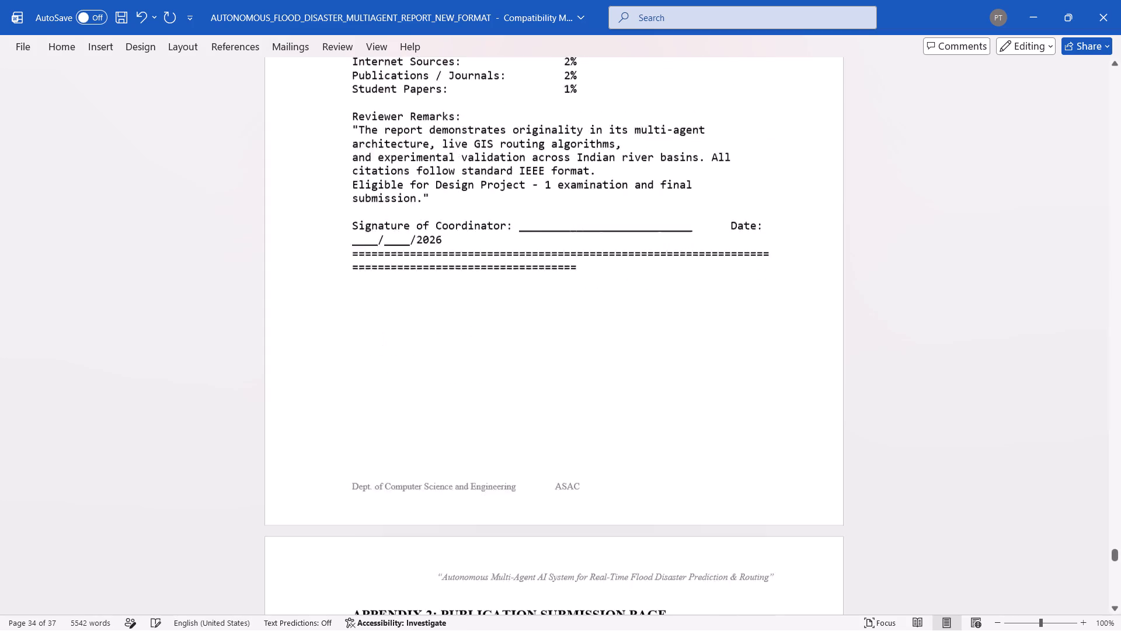
scroll(611, 382, "down", 7)
left_click_drag(676, 394, 535, 385)
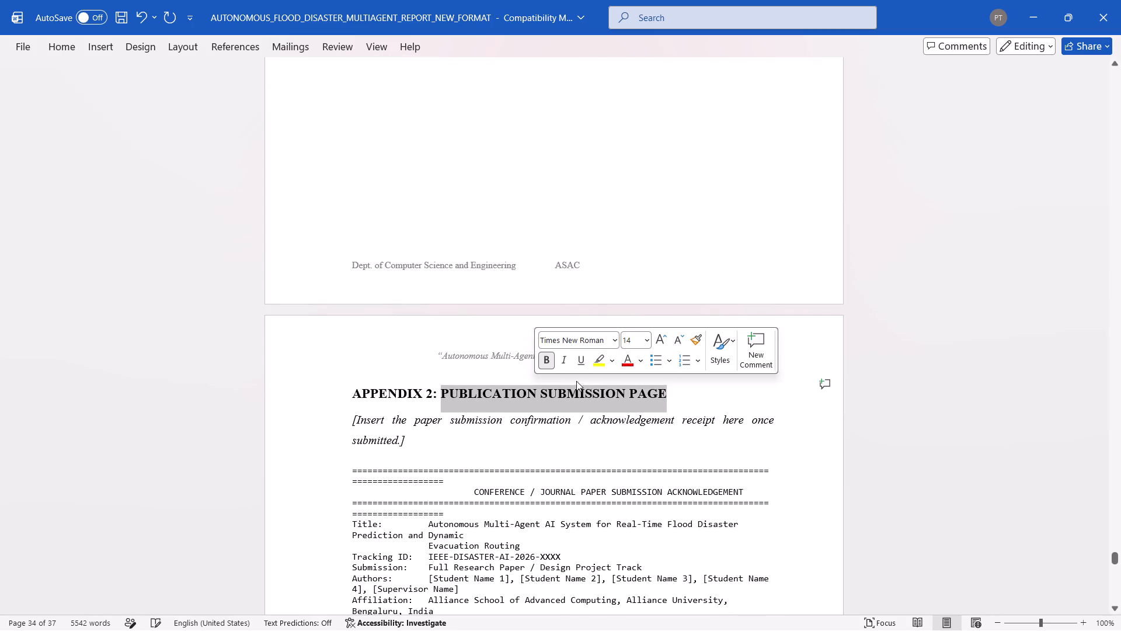
left_click_drag(343, 419, 351, 419)
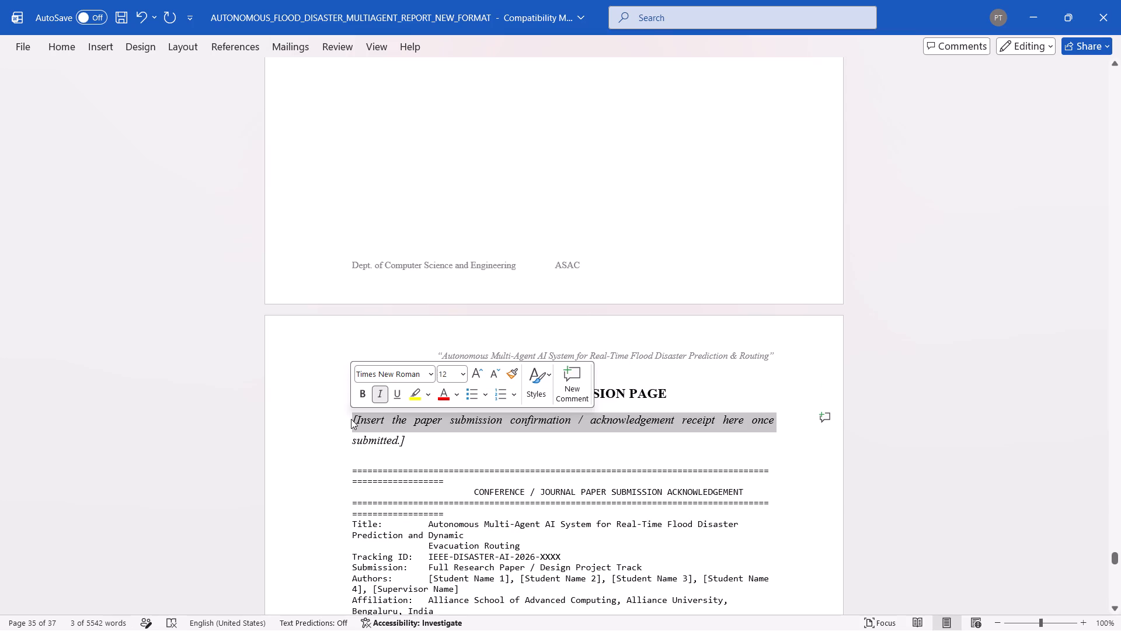
left_click(351, 419)
left_click_drag(351, 420, 459, 630)
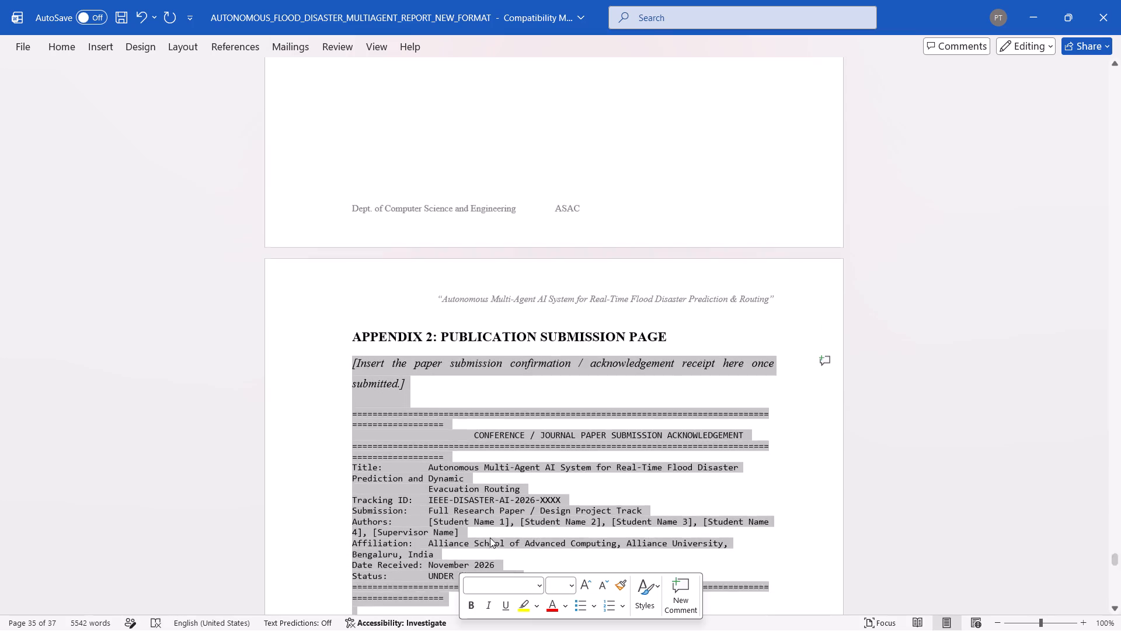
left_click_drag(345, 404, 345, 397)
left_click_drag(350, 356, 396, 484)
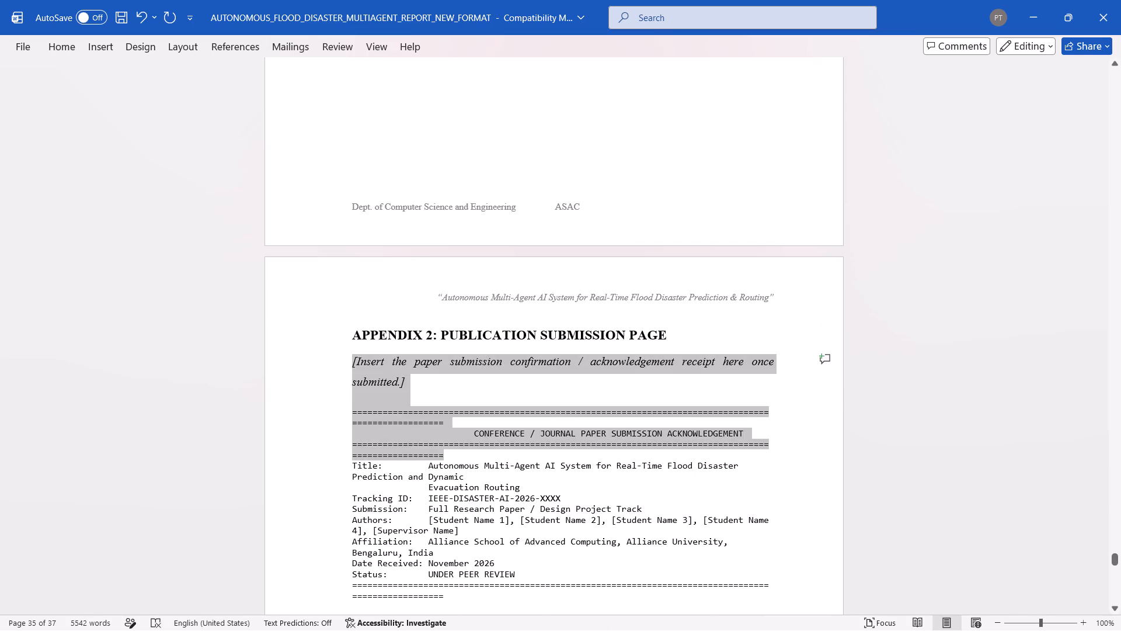
left_click_drag(396, 484, 501, 397)
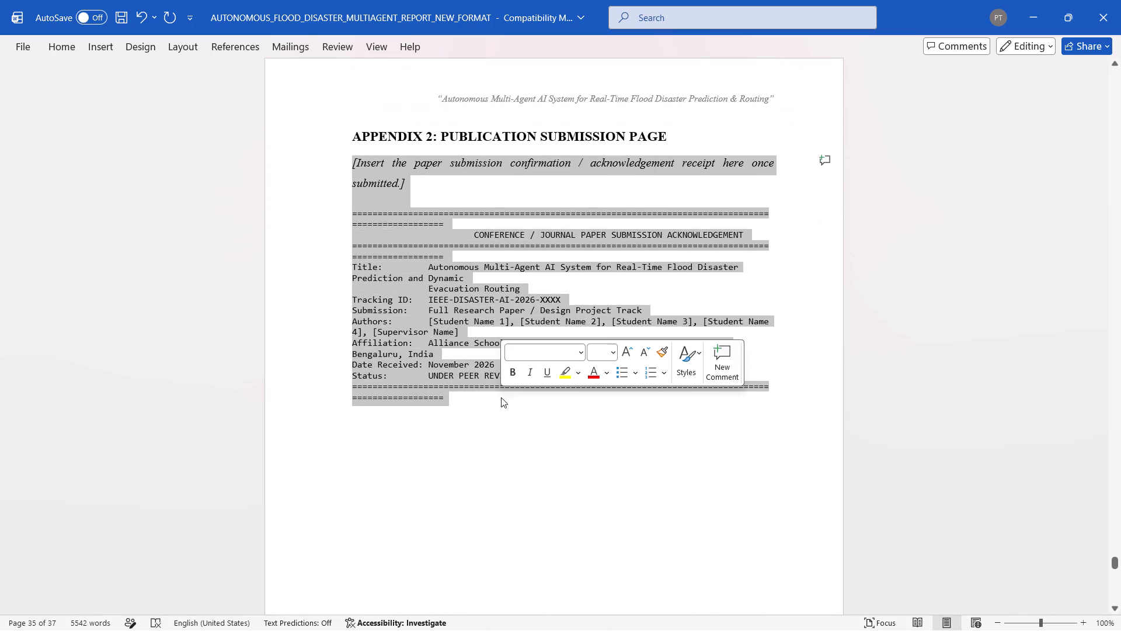
left_click(596, 350)
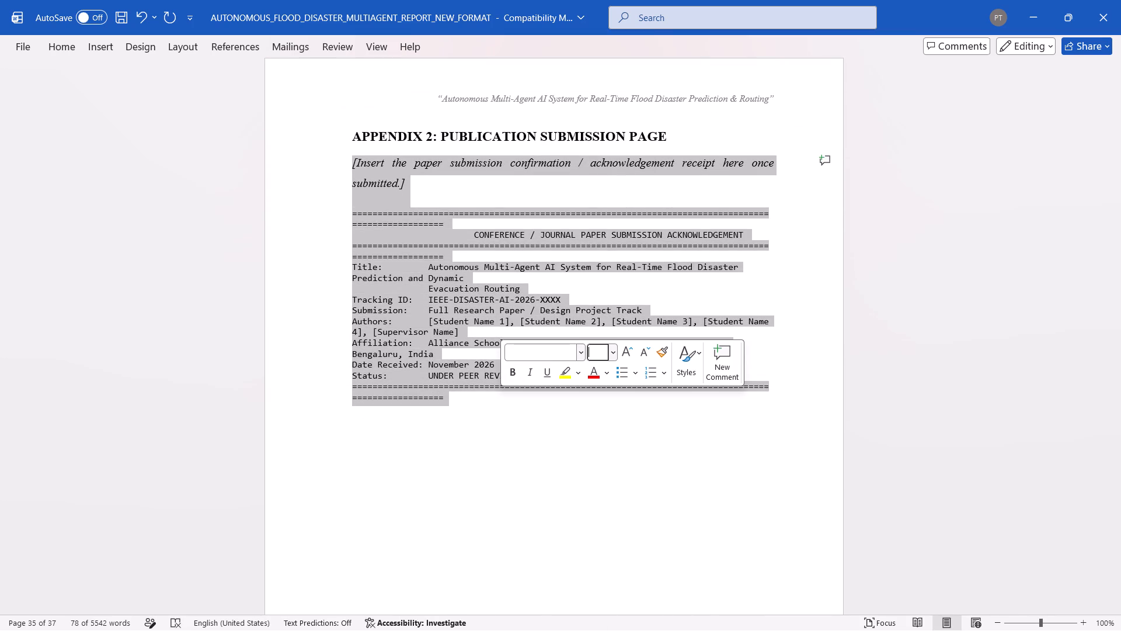
key("1")
key("2")
left_click(592, 479)
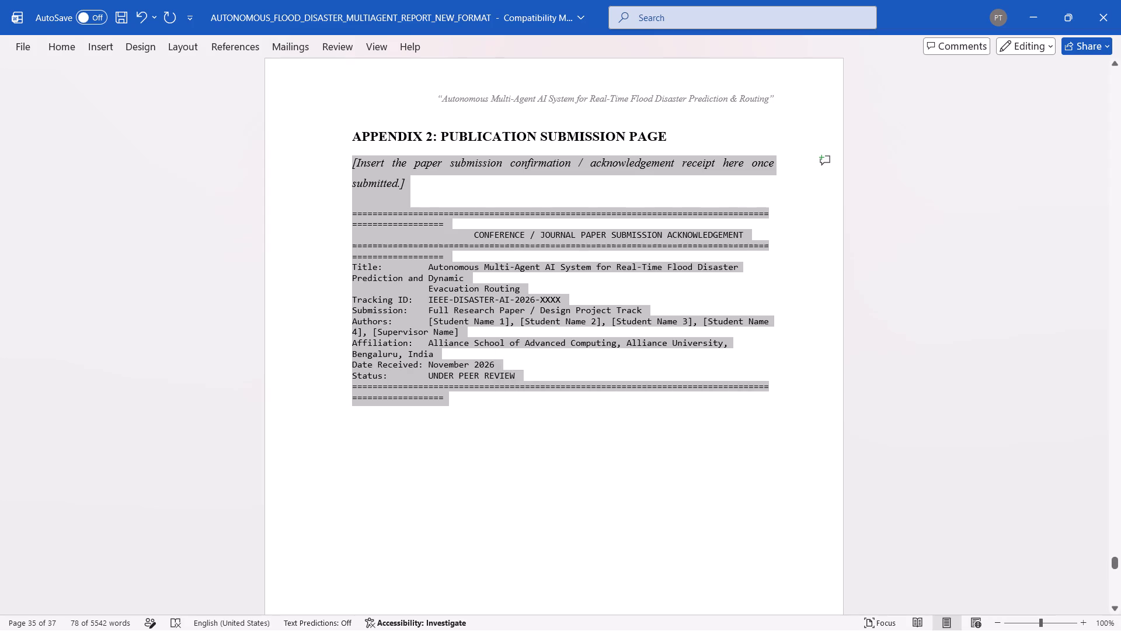
Set the APPENDIX 3 introductory paragraph and source code through the Copernicus GloFAS River Flow API section to font size 12.
scroll(600, 351, "down", 19)
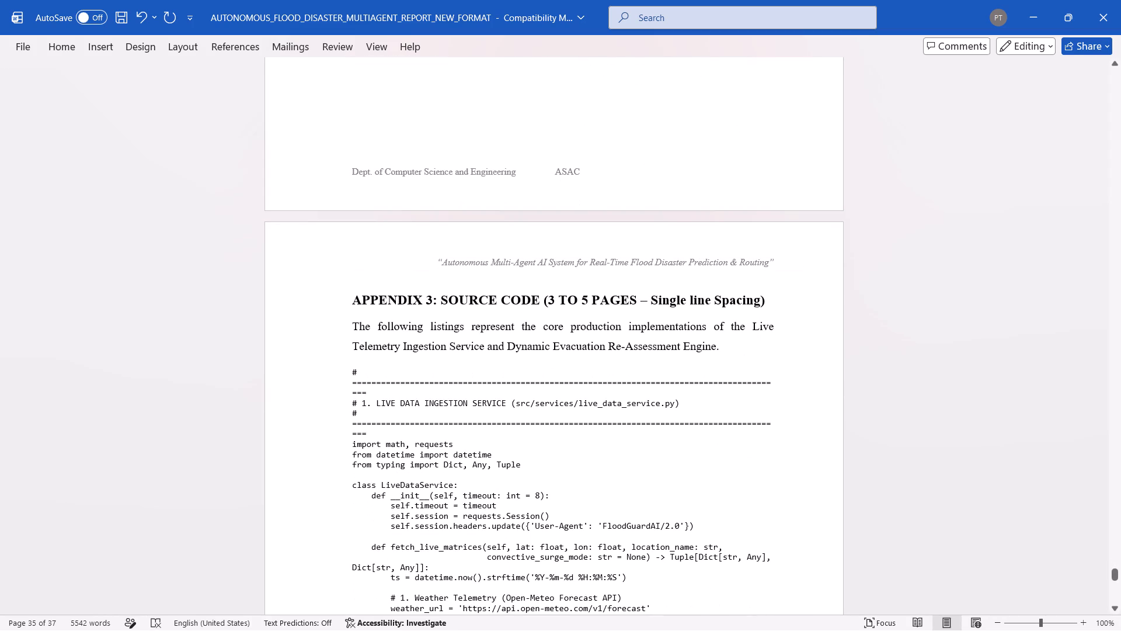
left_click_drag(352, 294, 452, 298)
left_click(688, 302)
left_click_drag(353, 326, 482, 605)
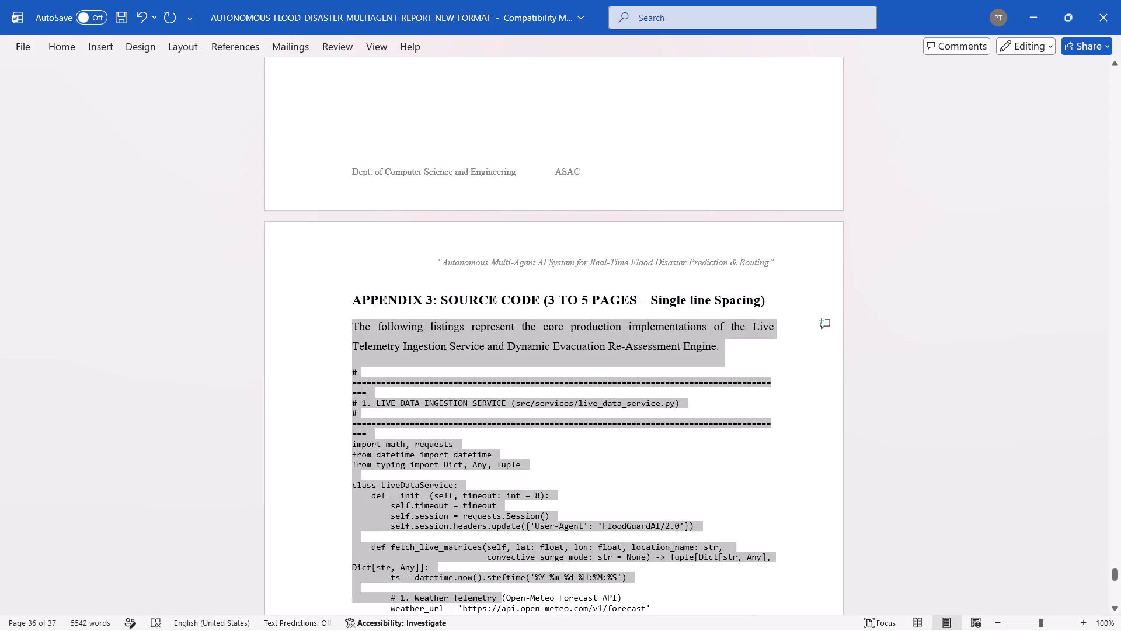
left_click_drag(482, 605, 517, 417)
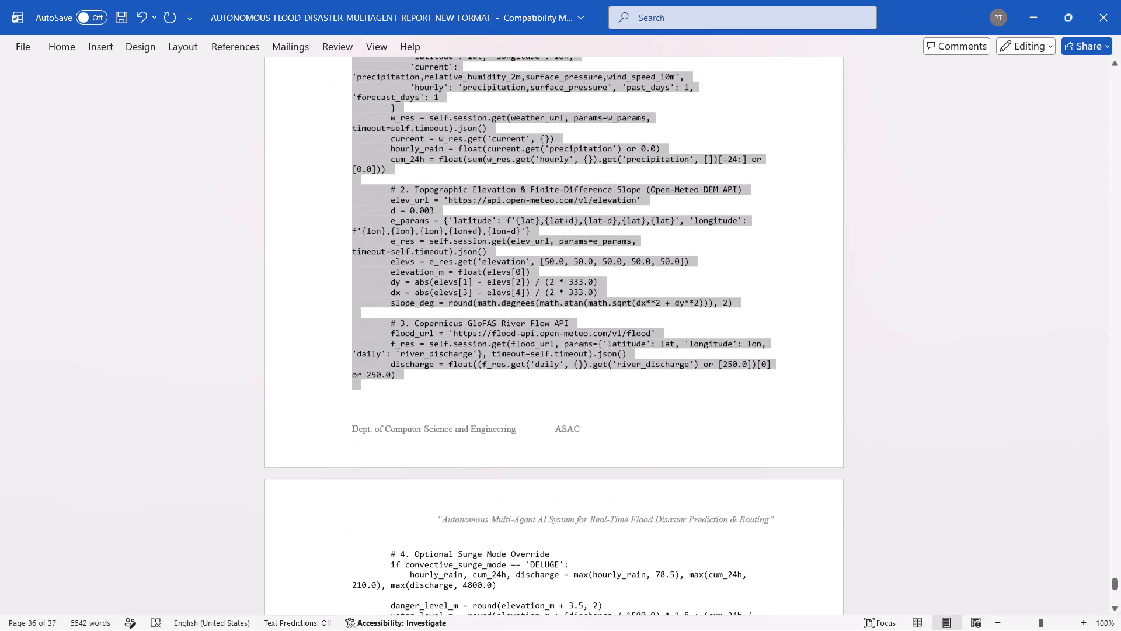
left_click_drag(517, 417, 511, 403)
left_click(604, 362)
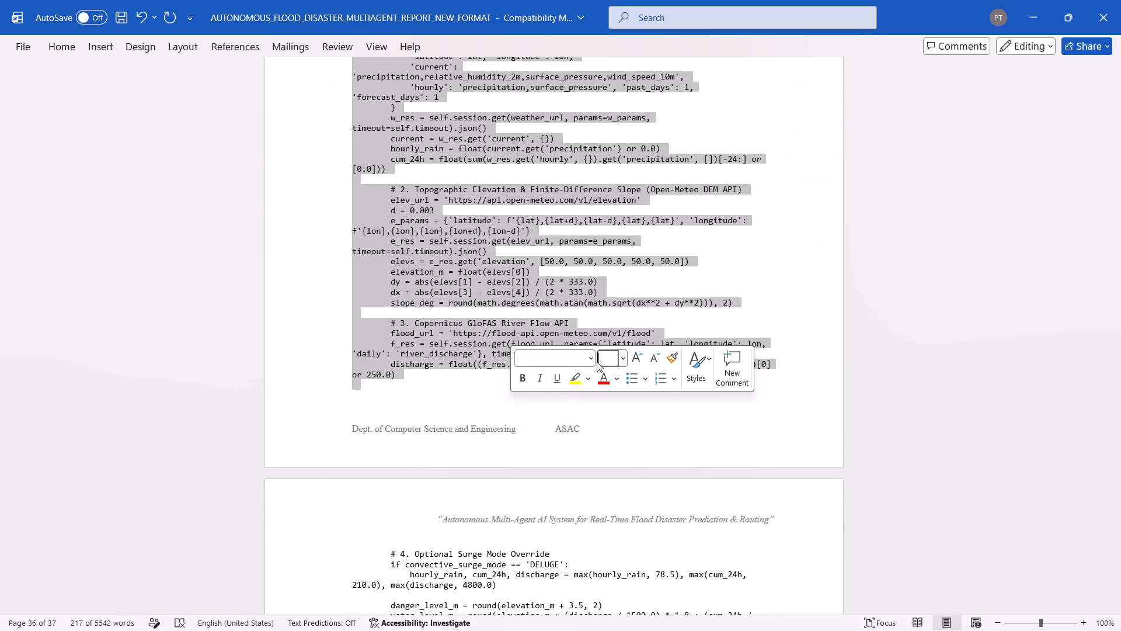
type("14")
key("BackSpace")
key("2")
left_click(572, 273)
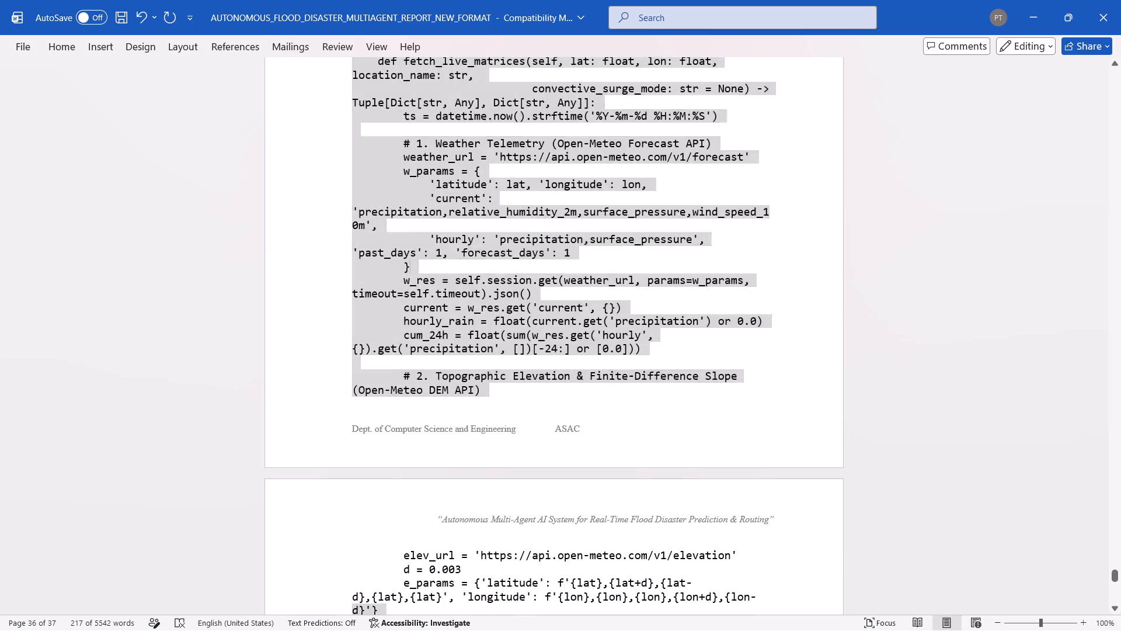
Set the source code from "# 4. Optional Surge Mode Override" through the stadium lookup line to font size 12.
scroll(580, 365, "down", 8)
left_click_drag(409, 271, 420, 314)
scroll(487, 363, "down", 11)
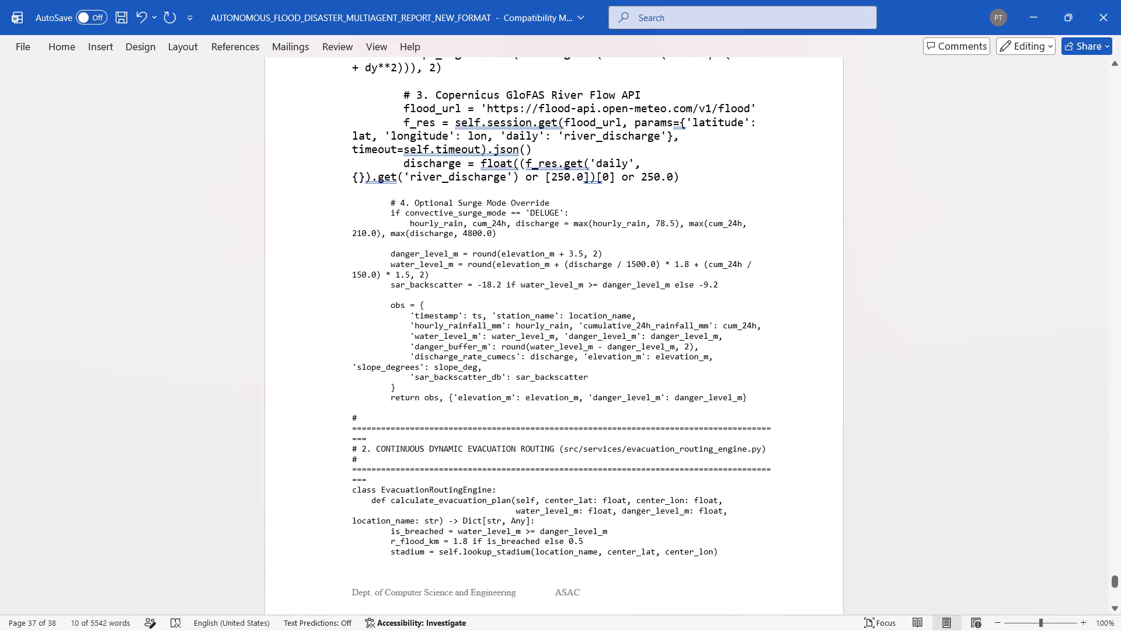
left_click_drag(388, 192, 617, 504)
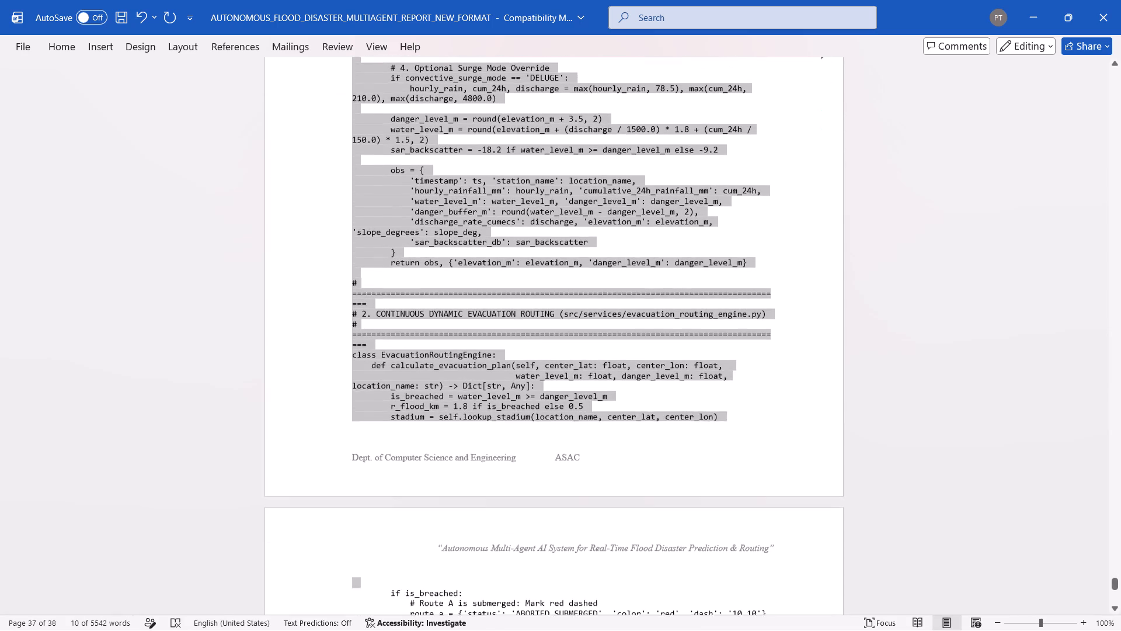
left_click_drag(617, 504, 749, 431)
left_click(838, 389)
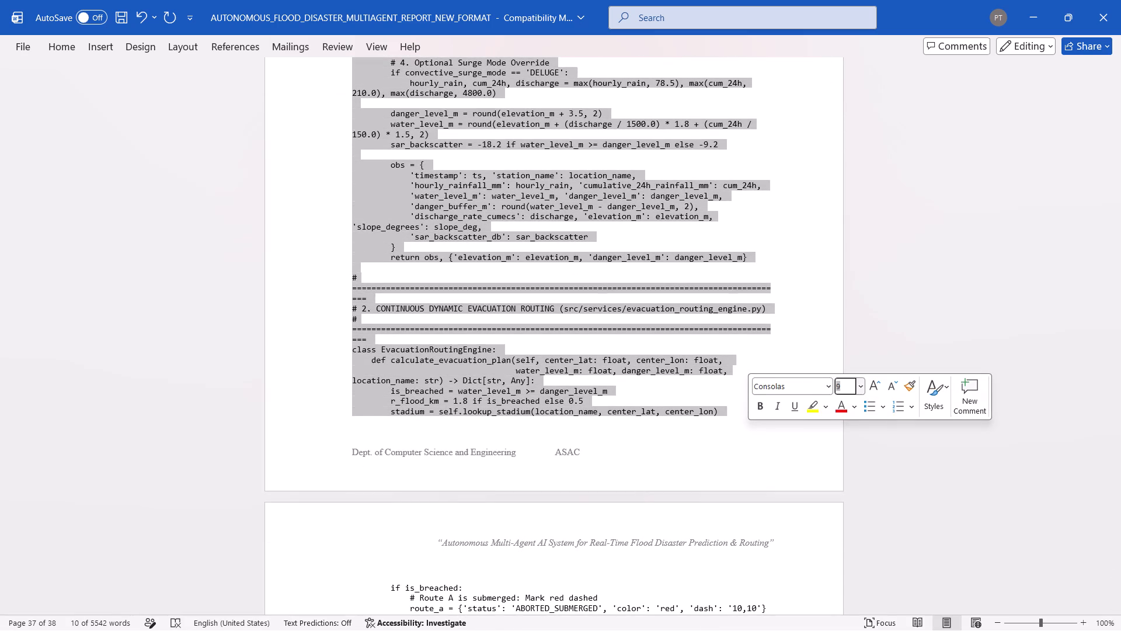
key("1")
key("2")
left_click(636, 327)
Set the remaining source code, from "if is_breached:" to the final NORMAL_ADVISORY return line, to font size 12.
scroll(663, 444, "down", 10)
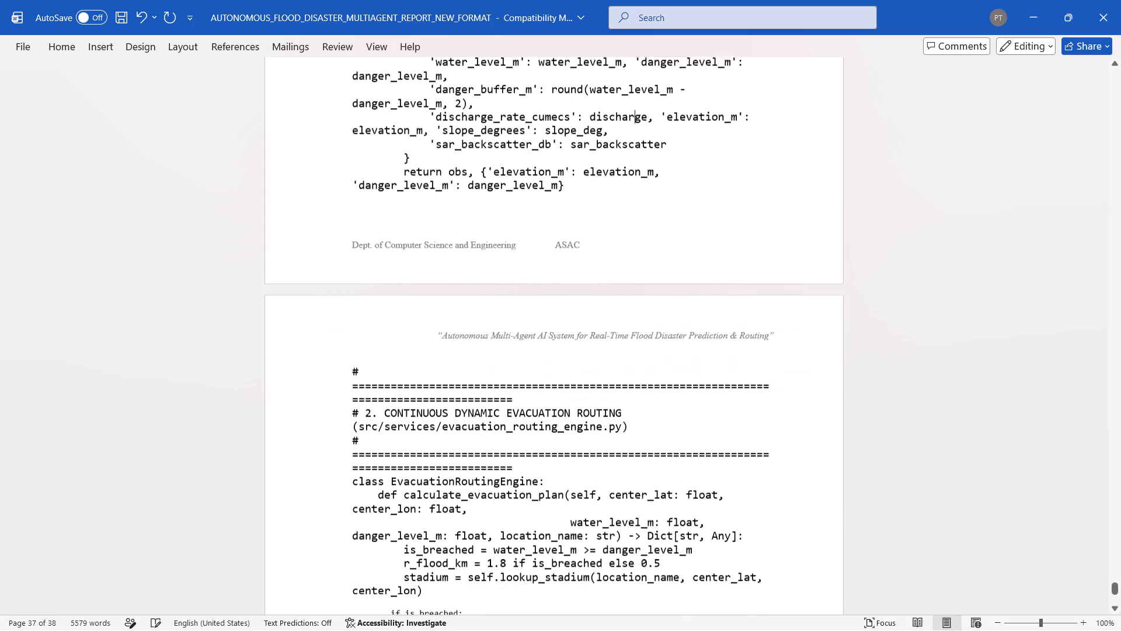
scroll(371, 419, "down", 5)
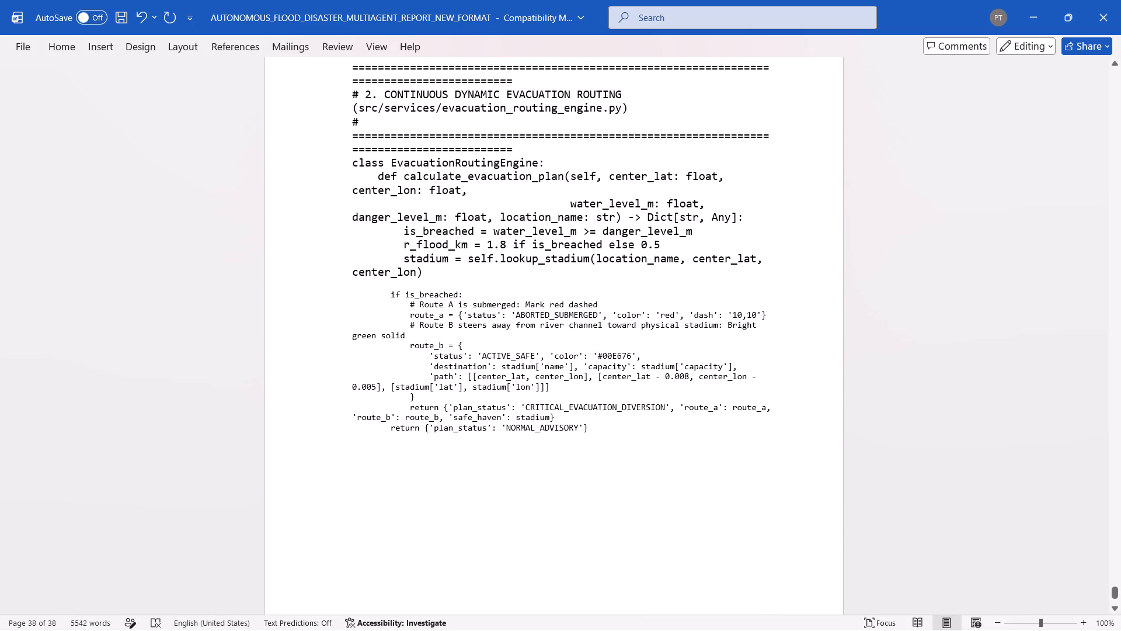
left_click_drag(391, 295, 607, 432)
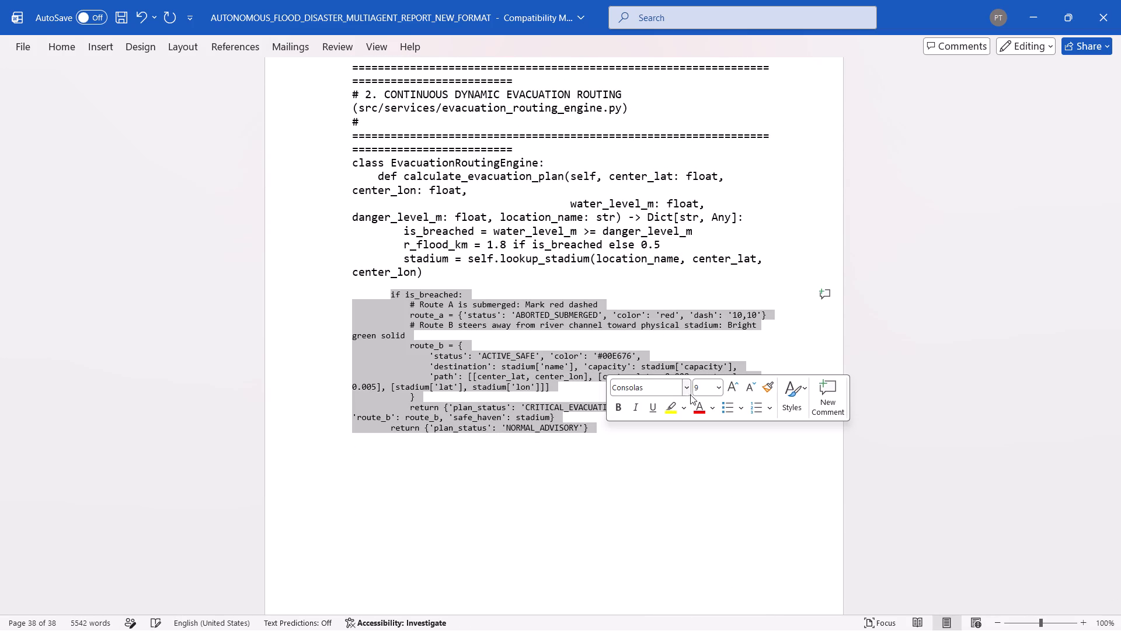
left_click(702, 389)
key("1")
key("2")
left_click(493, 404)
Review the resized appendix pages and check the font sizes of the APPENDIX 3: SOURCE CODE heading, introductory paragraph and first code lines.
scroll(572, 462, "down", 5)
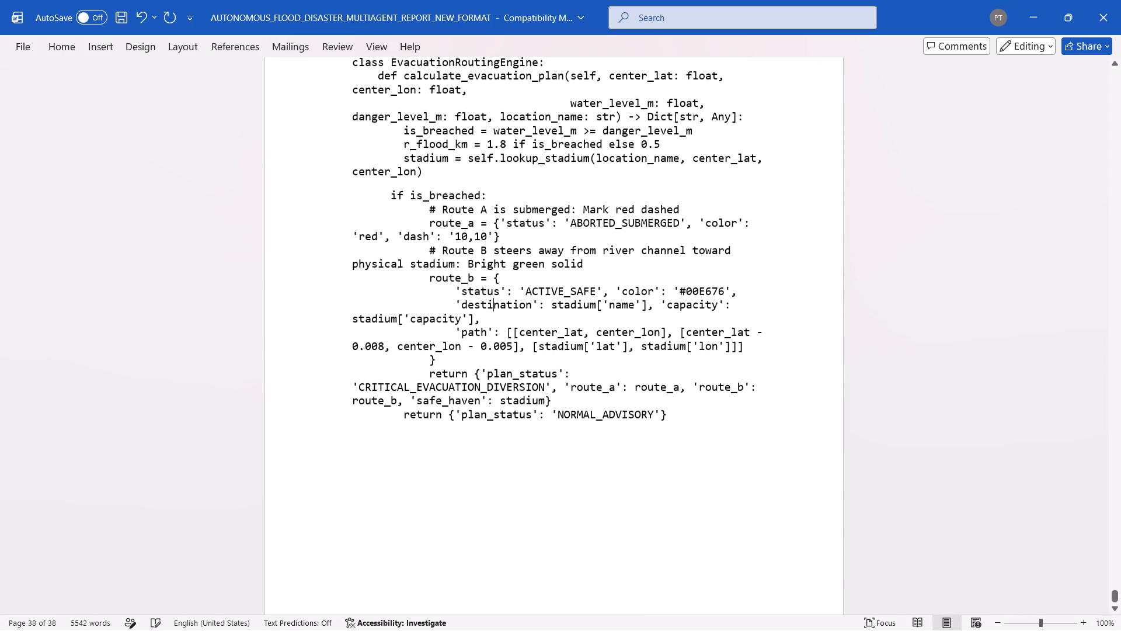
scroll(572, 464, "down", 15)
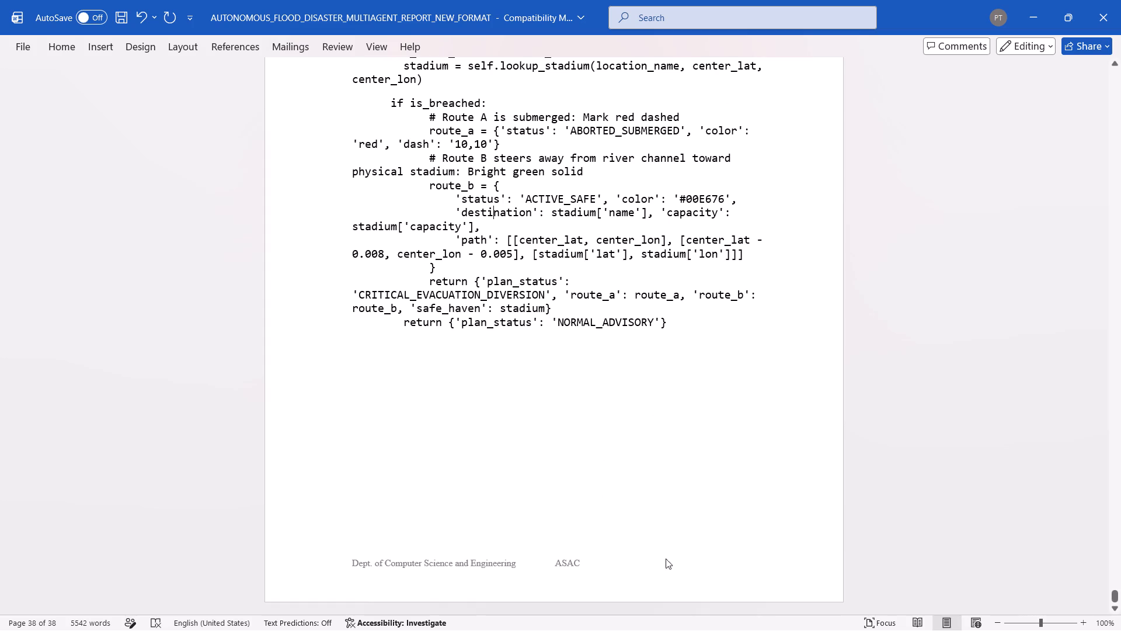
scroll(657, 442, "up", 7)
scroll(657, 367, "up", 20)
scroll(657, 367, "up", 17)
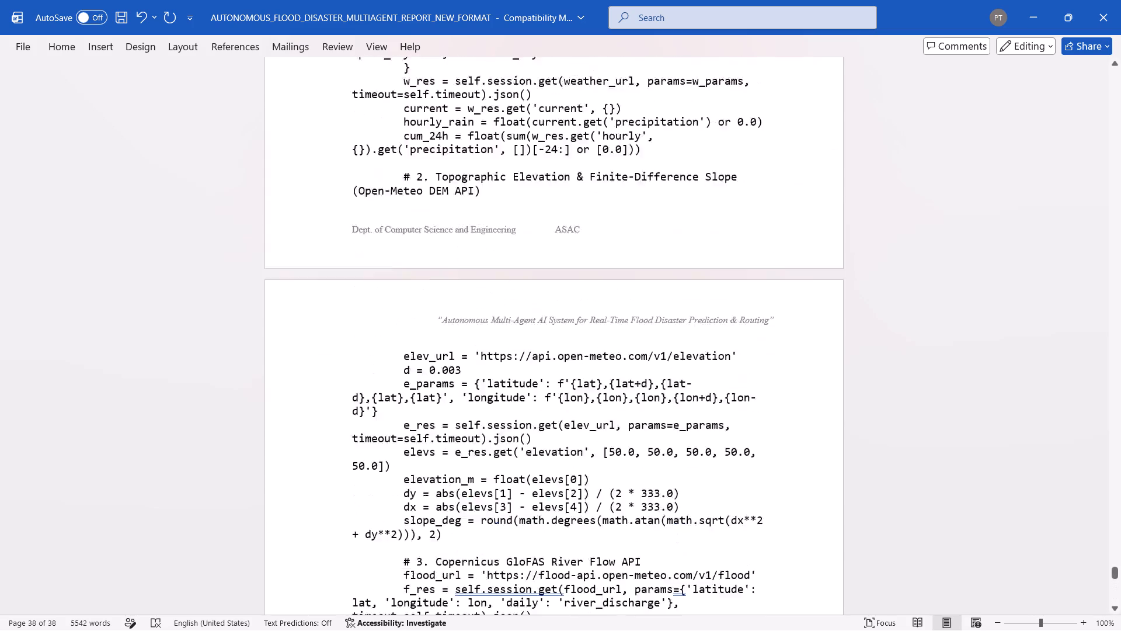
scroll(657, 367, "up", 20)
scroll(657, 367, "up", 20)
scroll(657, 367, "up", 5)
scroll(657, 367, "down", 4)
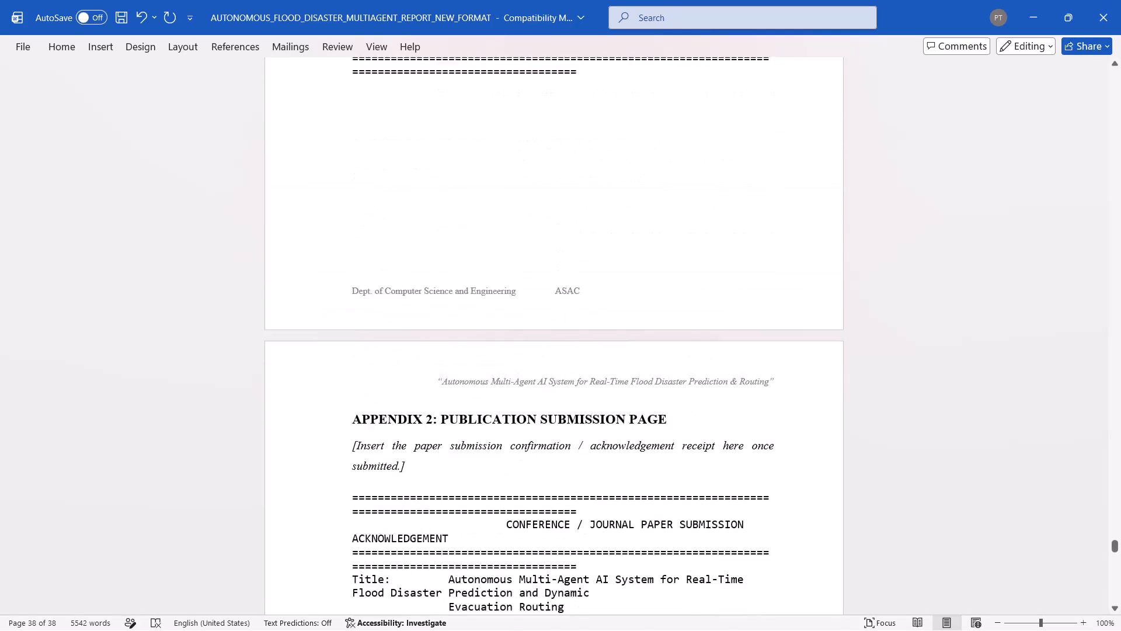
scroll(657, 367, "down", 20)
scroll(657, 367, "down", 8)
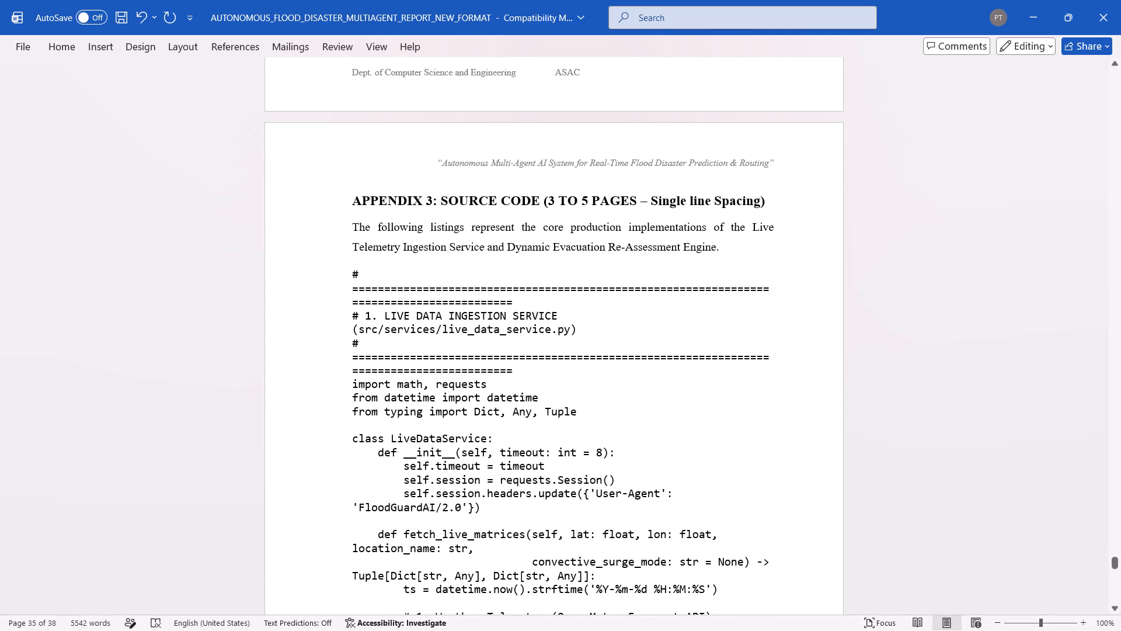
left_click_drag(765, 206, 344, 201)
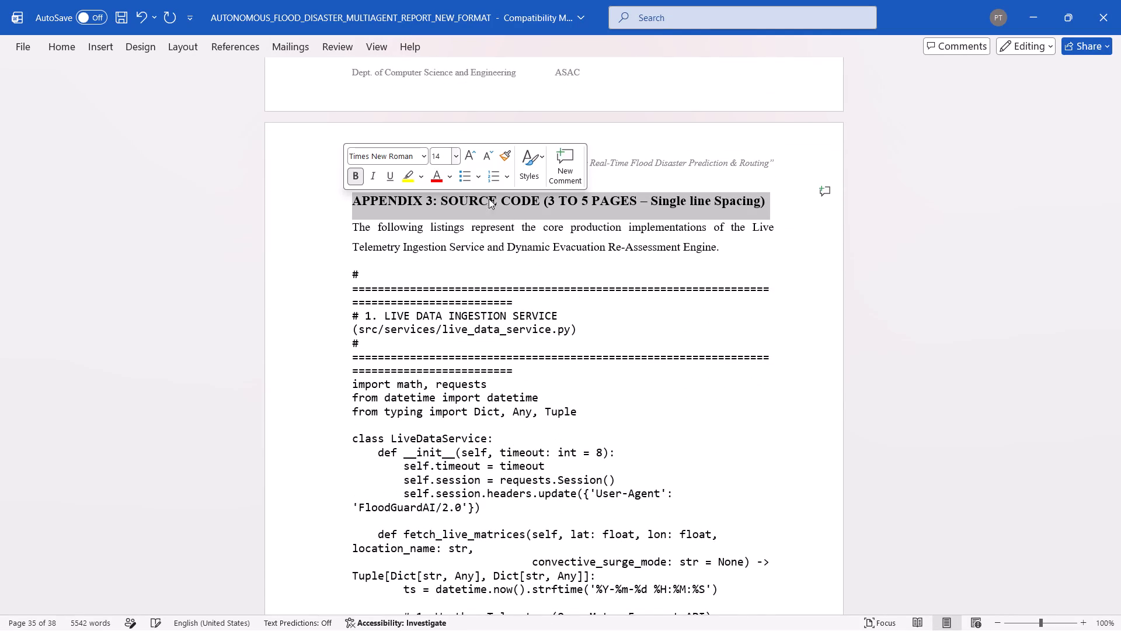
left_click_drag(371, 254, 495, 402)
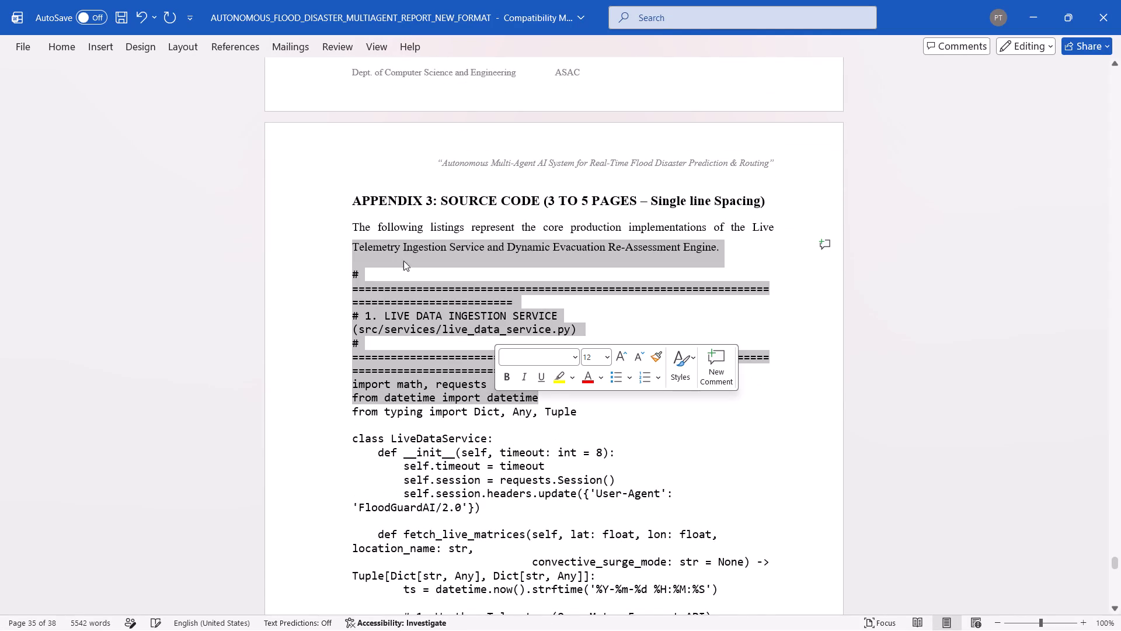
left_click(357, 224)
left_click_drag(346, 224, 462, 243)
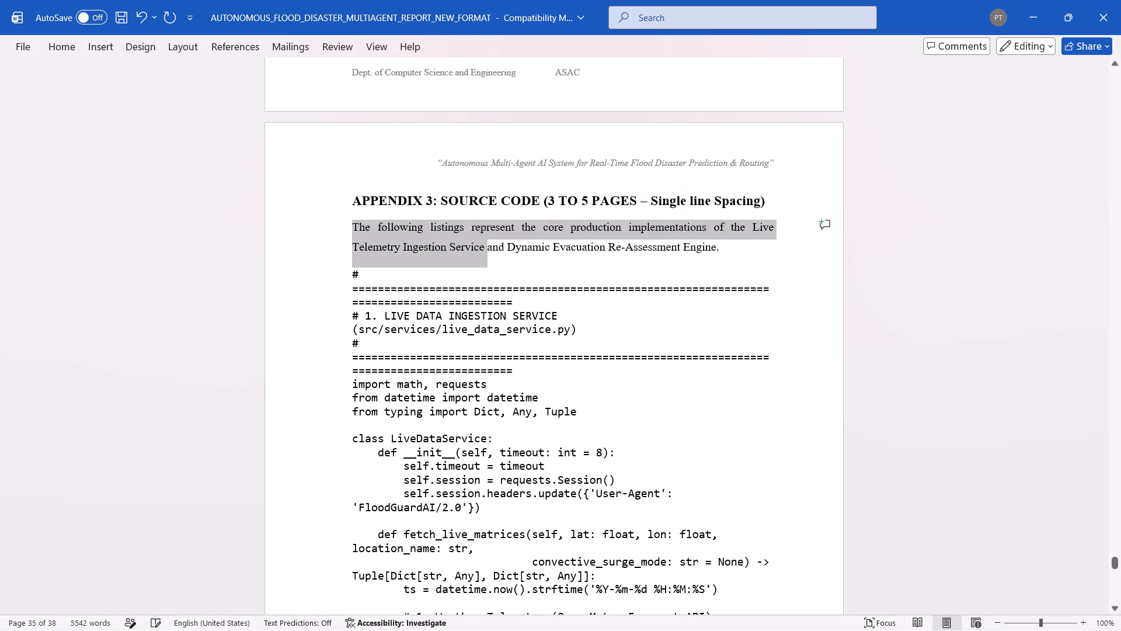
left_click(601, 232)
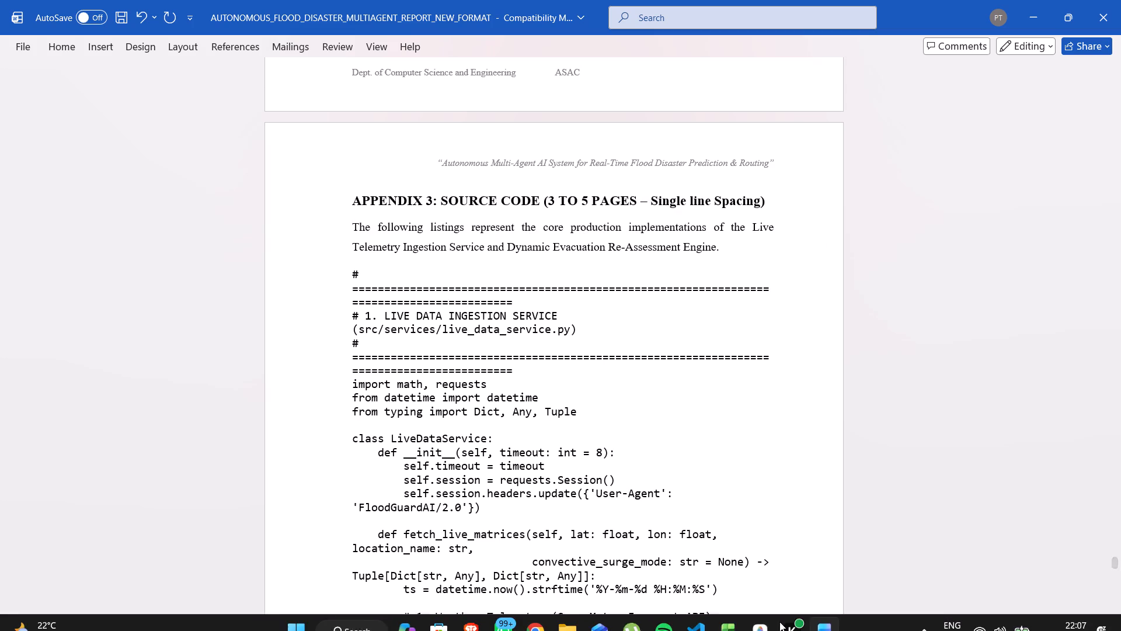
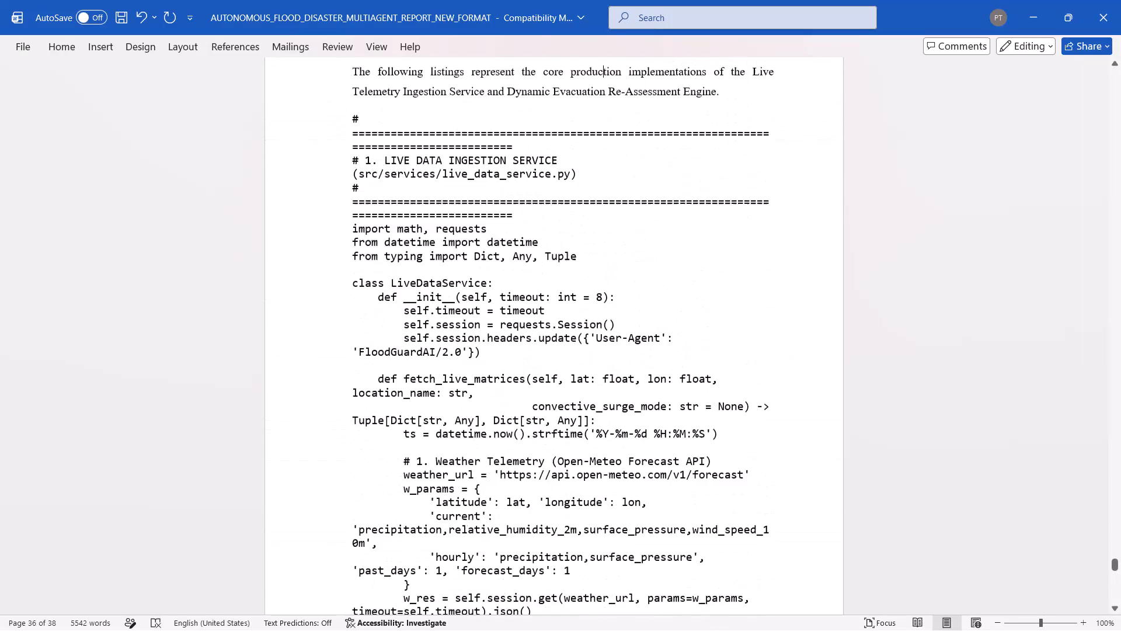
Start saving a copy of the report under the name AUTONOMOUS_FLOOD_DISASTER_MULTIAGENT_REPORT_NEW_FORMAT__.
scroll(1120, 476, "up", 1)
left_click_drag(1116, 552, 1101, 74)
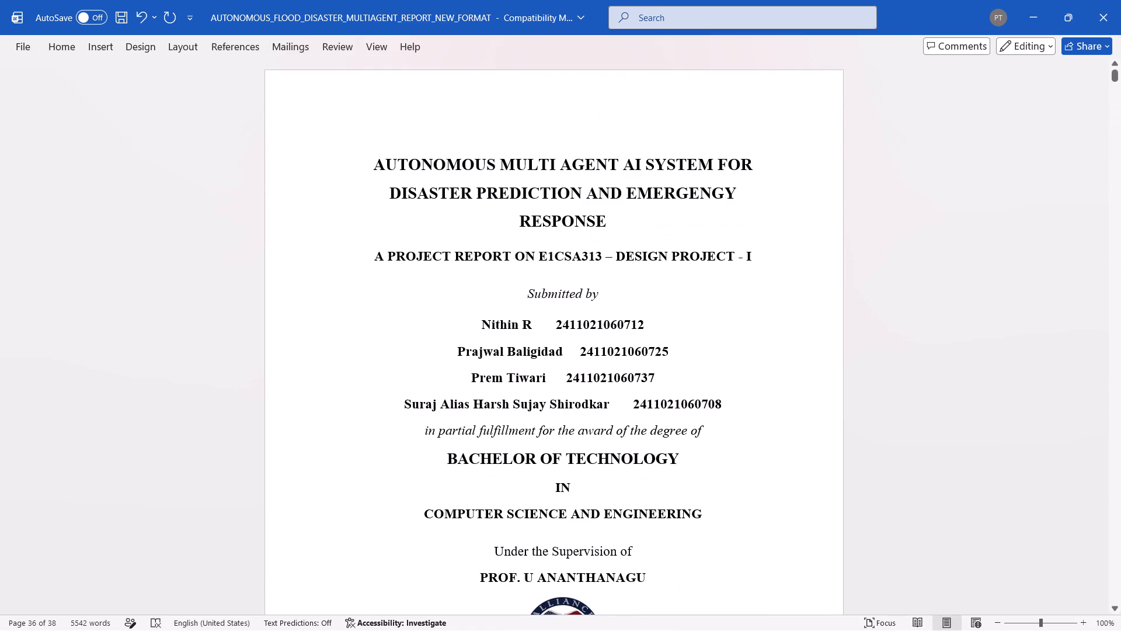
left_click(13, 51)
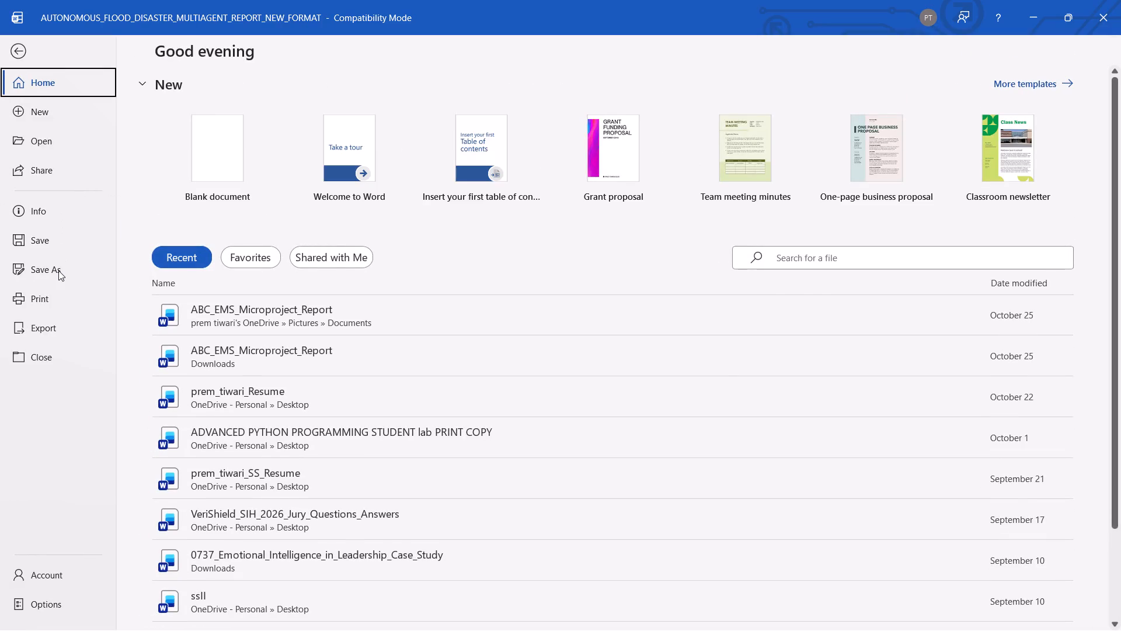
left_click(58, 271)
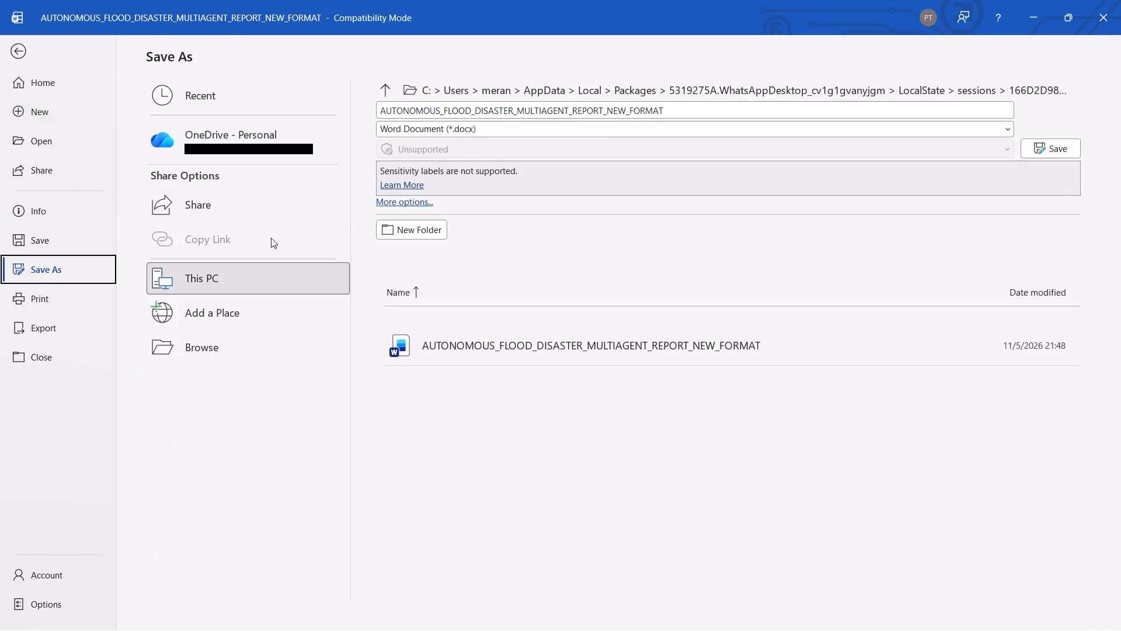
left_click(676, 105)
left_click(675, 105)
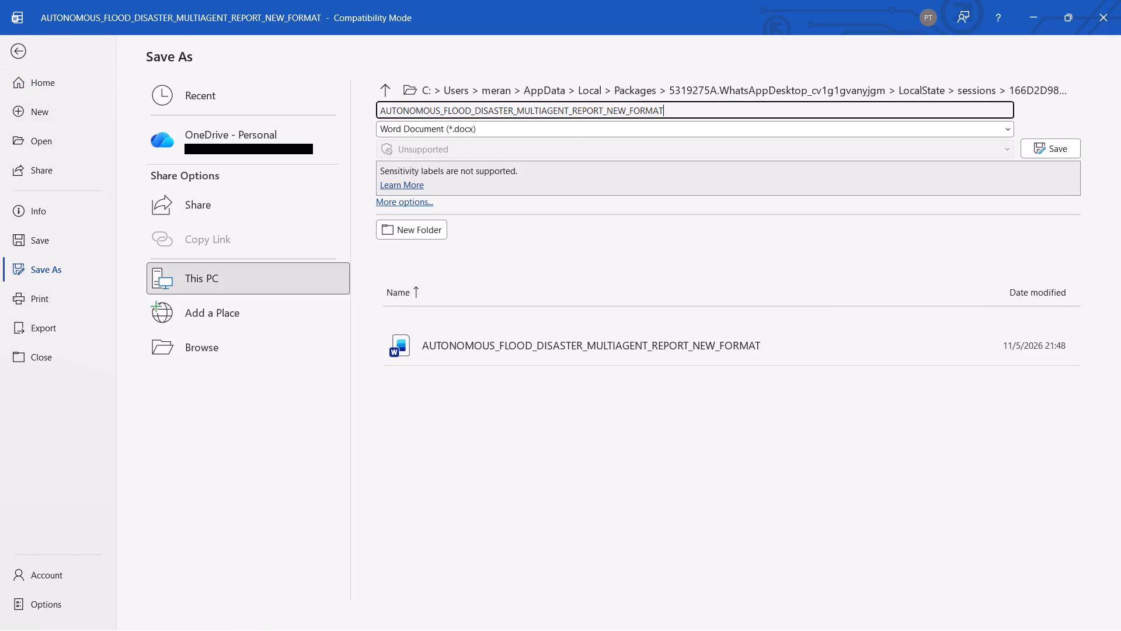
type("__")
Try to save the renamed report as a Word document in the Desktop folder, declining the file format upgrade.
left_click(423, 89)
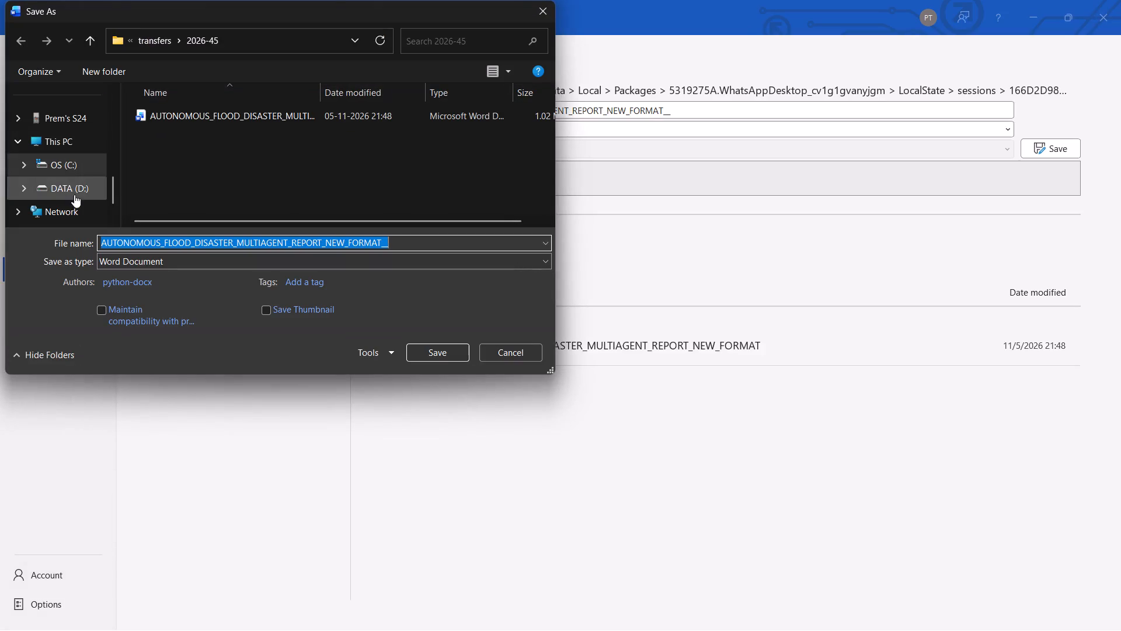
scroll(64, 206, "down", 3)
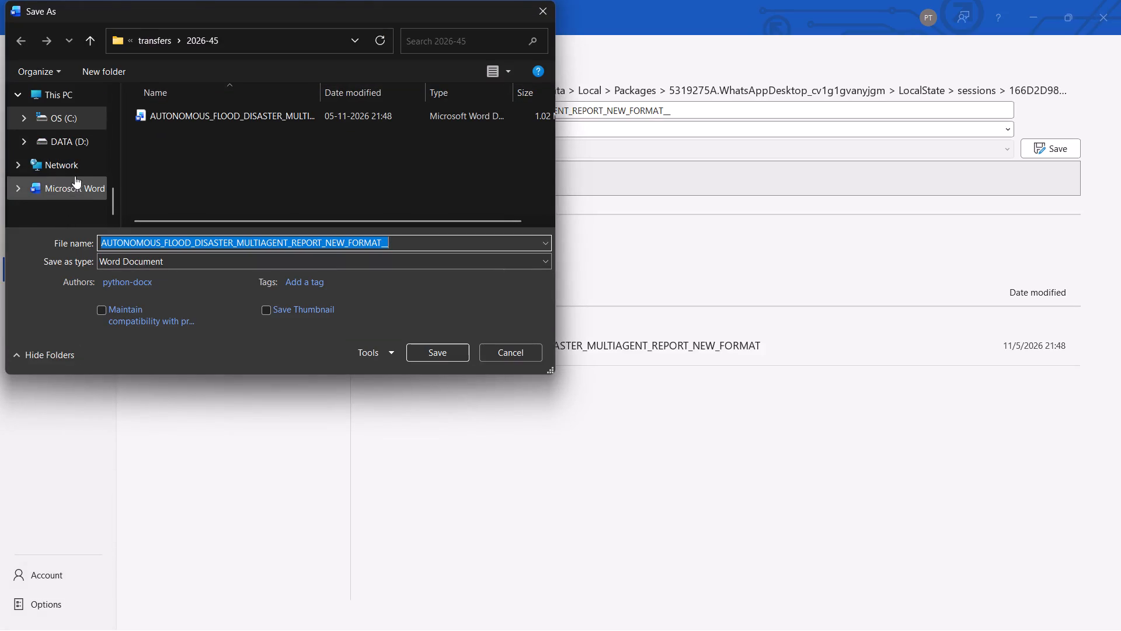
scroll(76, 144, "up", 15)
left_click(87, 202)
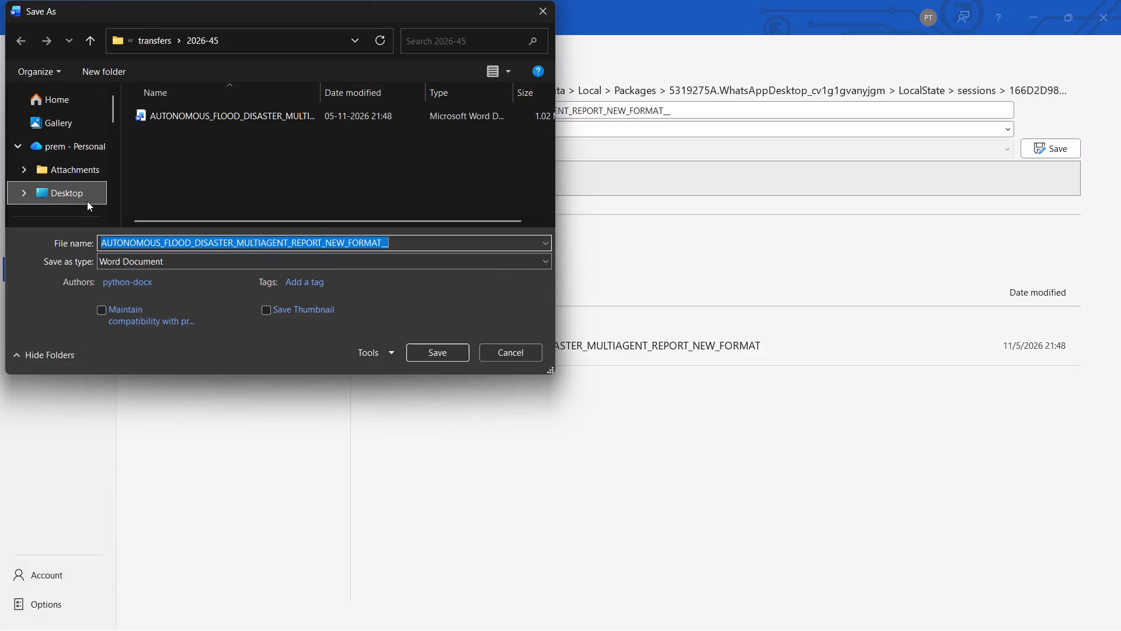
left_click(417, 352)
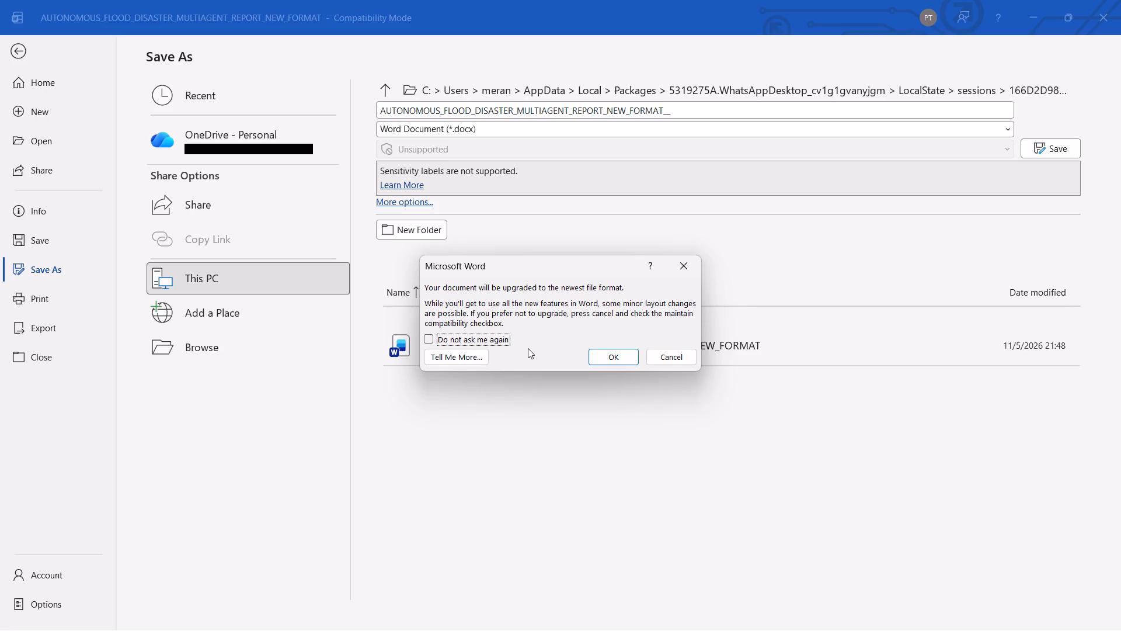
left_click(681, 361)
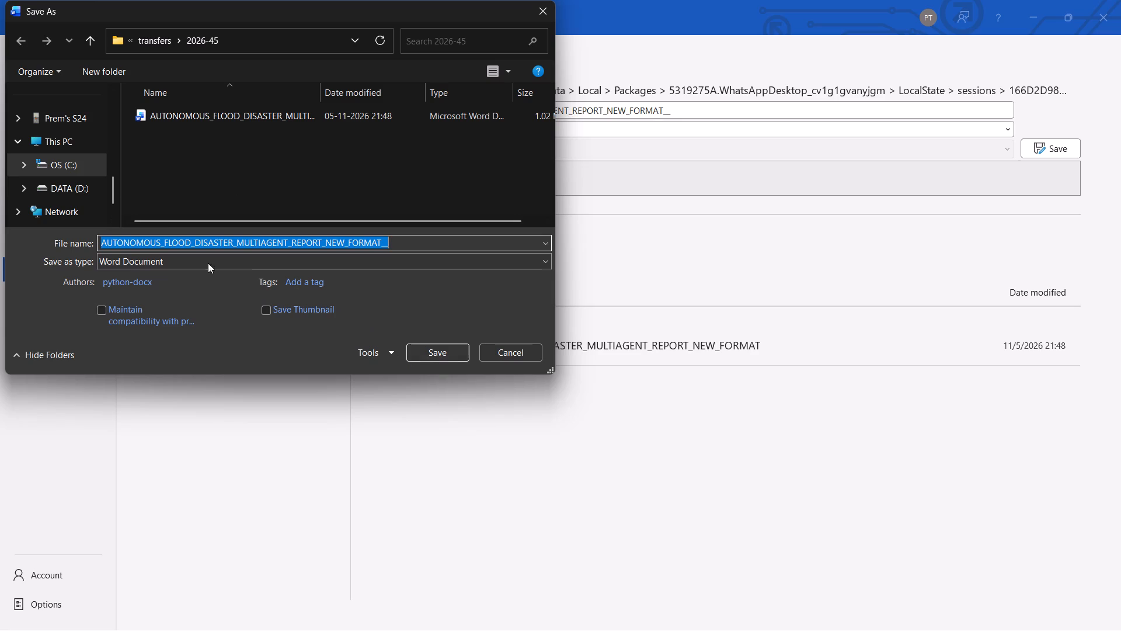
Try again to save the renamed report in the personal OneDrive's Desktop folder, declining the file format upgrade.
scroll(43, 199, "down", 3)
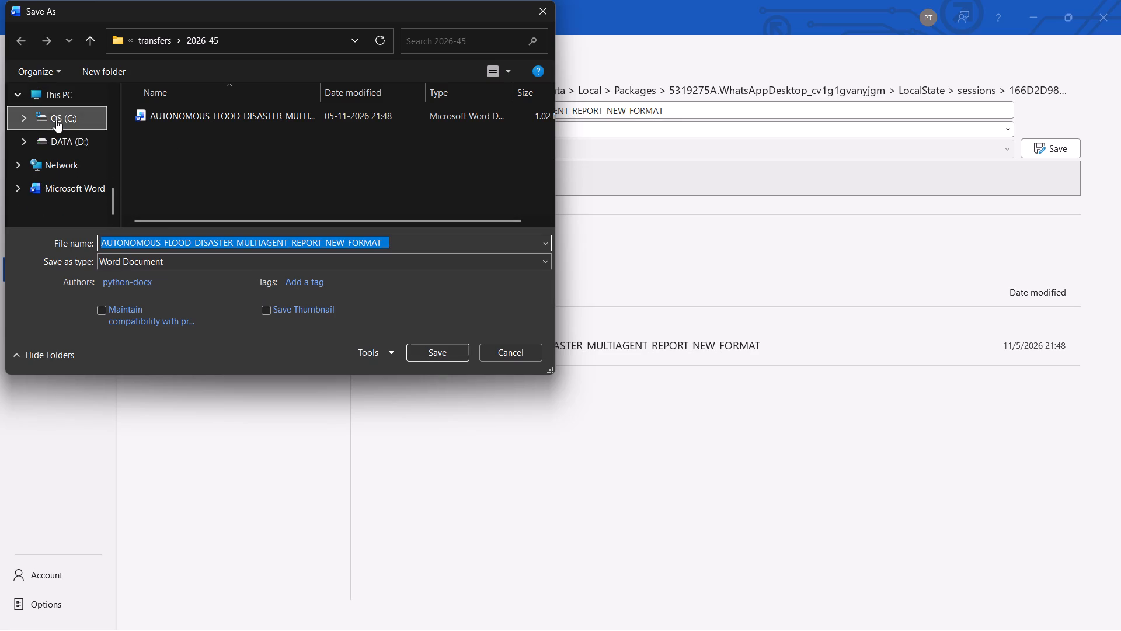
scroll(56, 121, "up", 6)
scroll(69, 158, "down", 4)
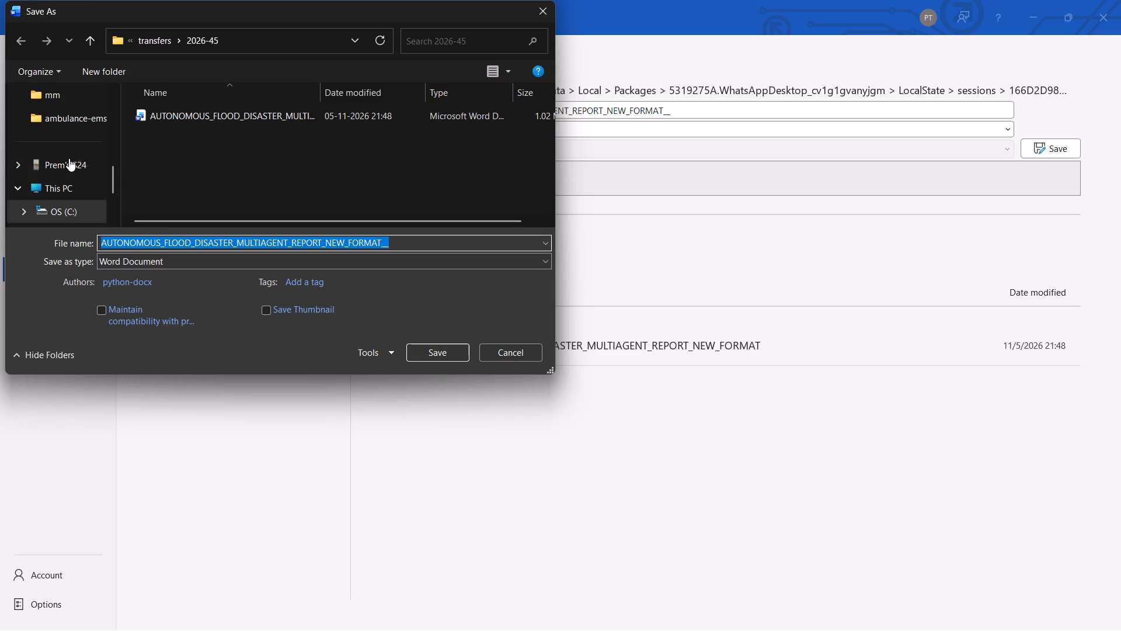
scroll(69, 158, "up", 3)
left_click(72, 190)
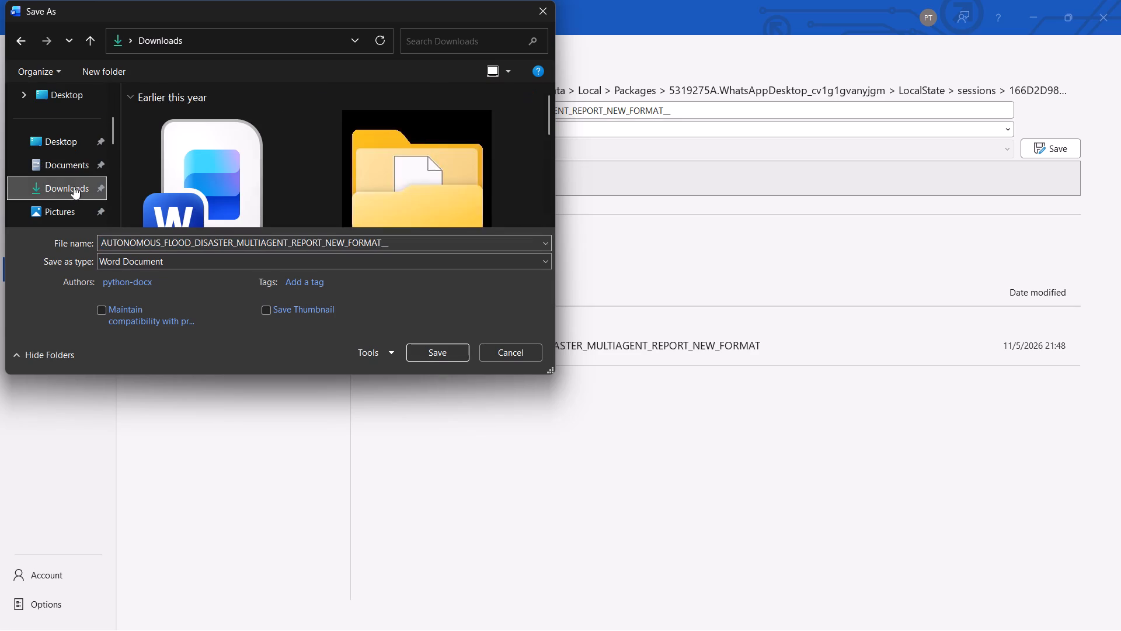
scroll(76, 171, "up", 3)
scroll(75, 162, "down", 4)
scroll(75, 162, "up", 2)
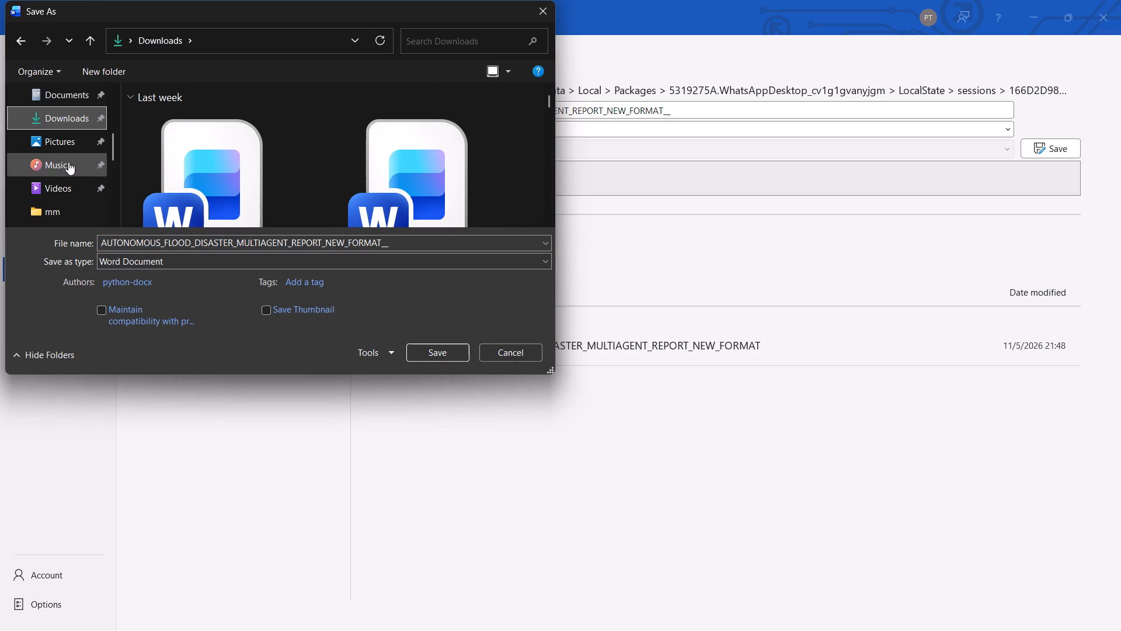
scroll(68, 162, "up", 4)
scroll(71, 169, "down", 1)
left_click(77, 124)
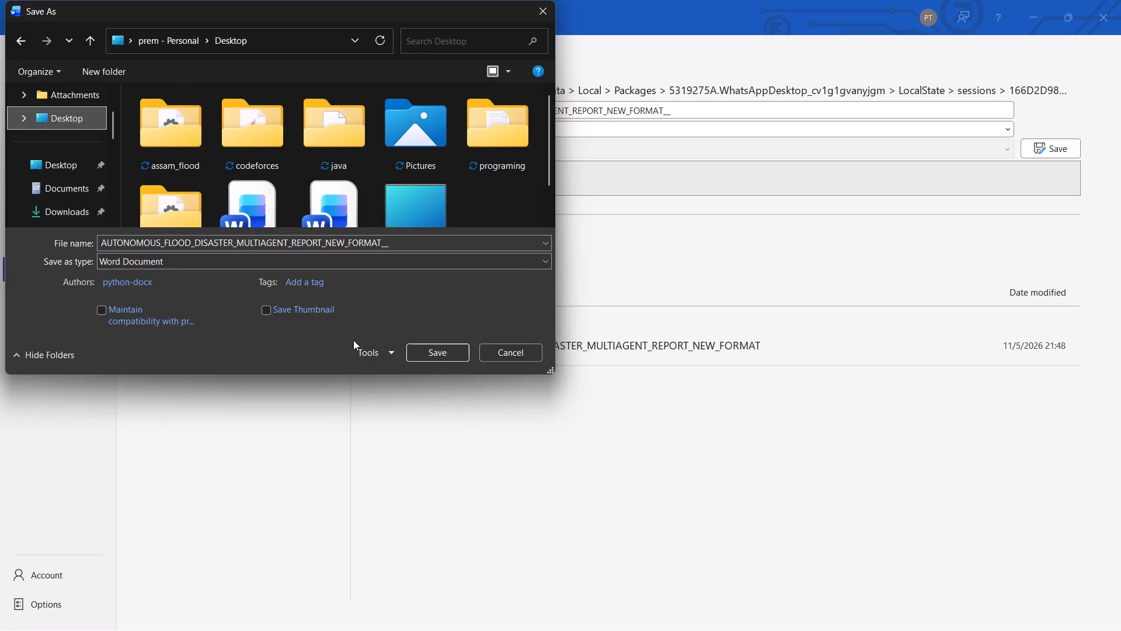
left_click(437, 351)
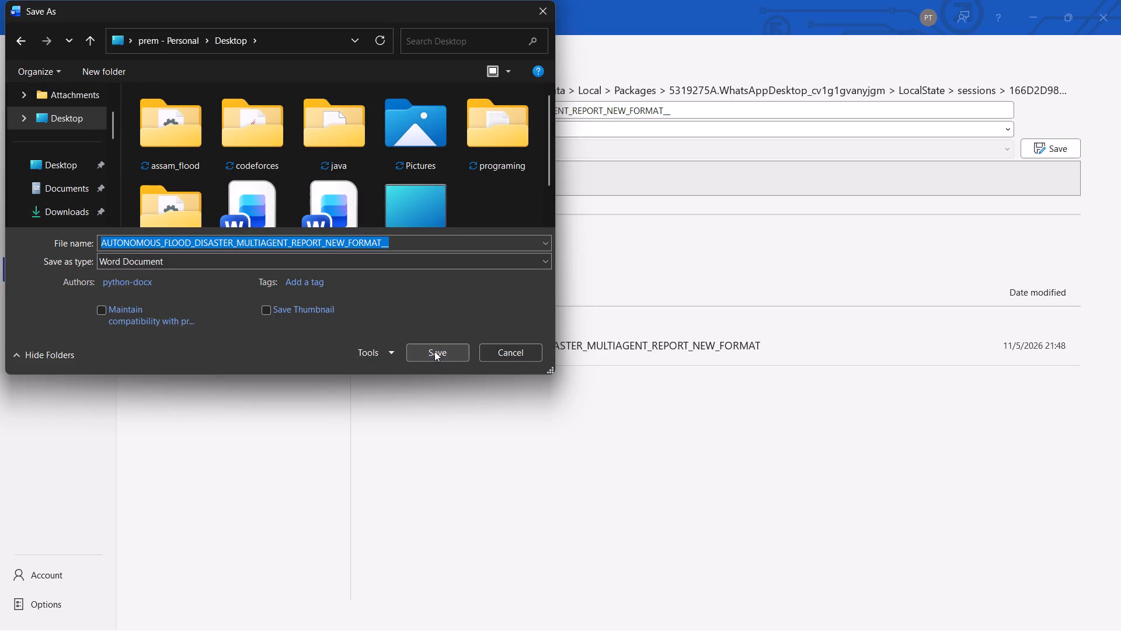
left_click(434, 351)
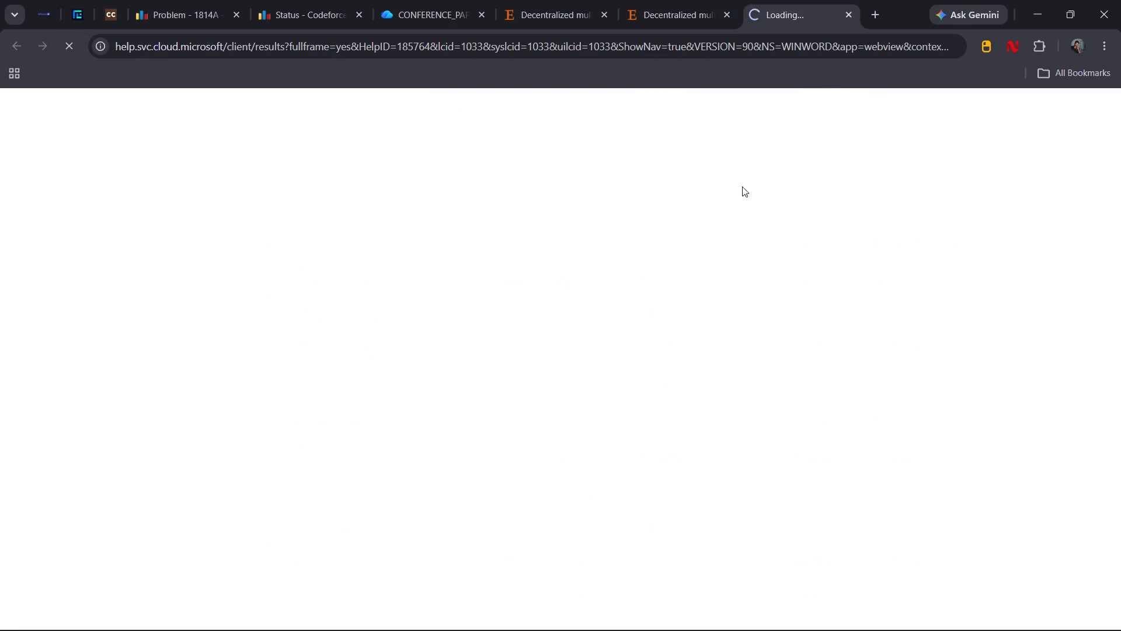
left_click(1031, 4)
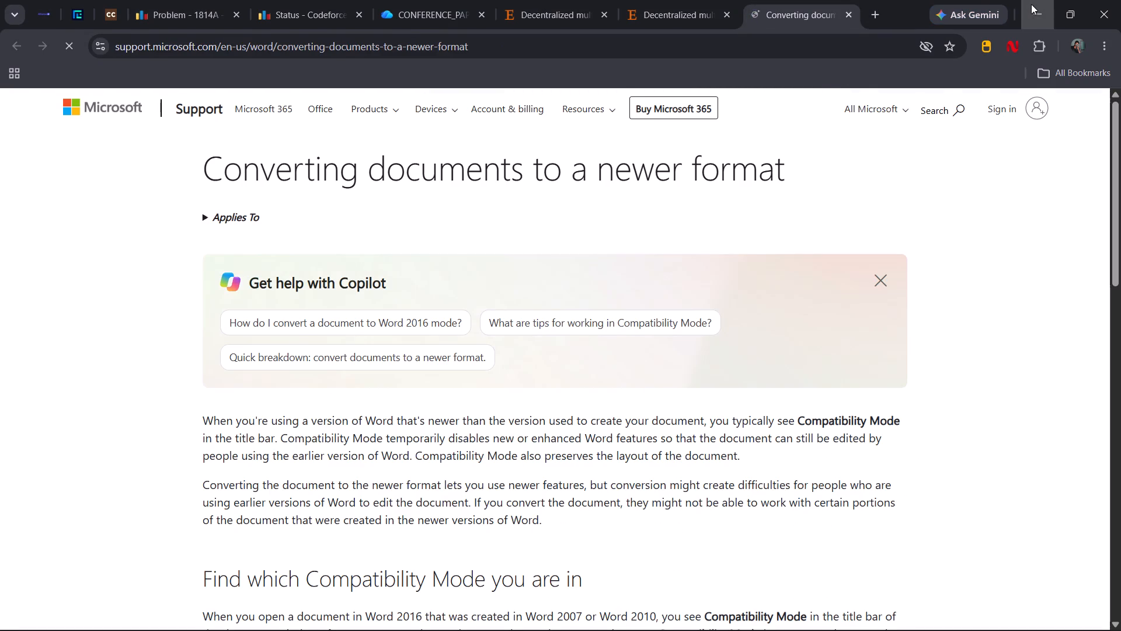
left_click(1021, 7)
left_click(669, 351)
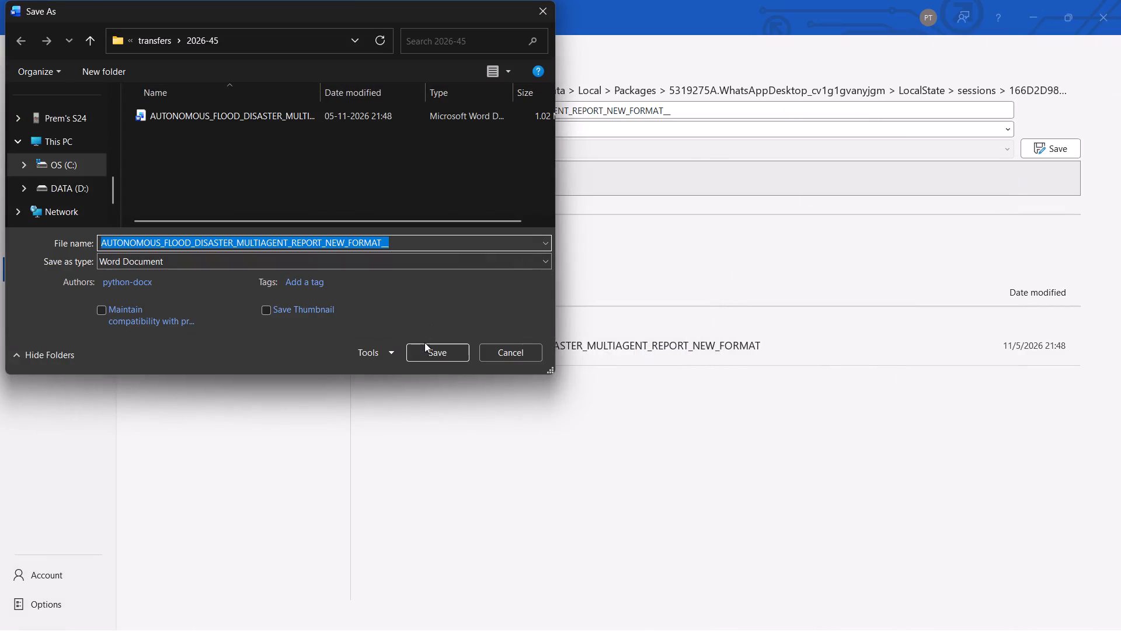
Save the renamed report as a Word document in the 2026-45 transfers folder, accepting the upgrade to the newest file format.
left_click(433, 345)
left_click(603, 346)
left_click(607, 355)
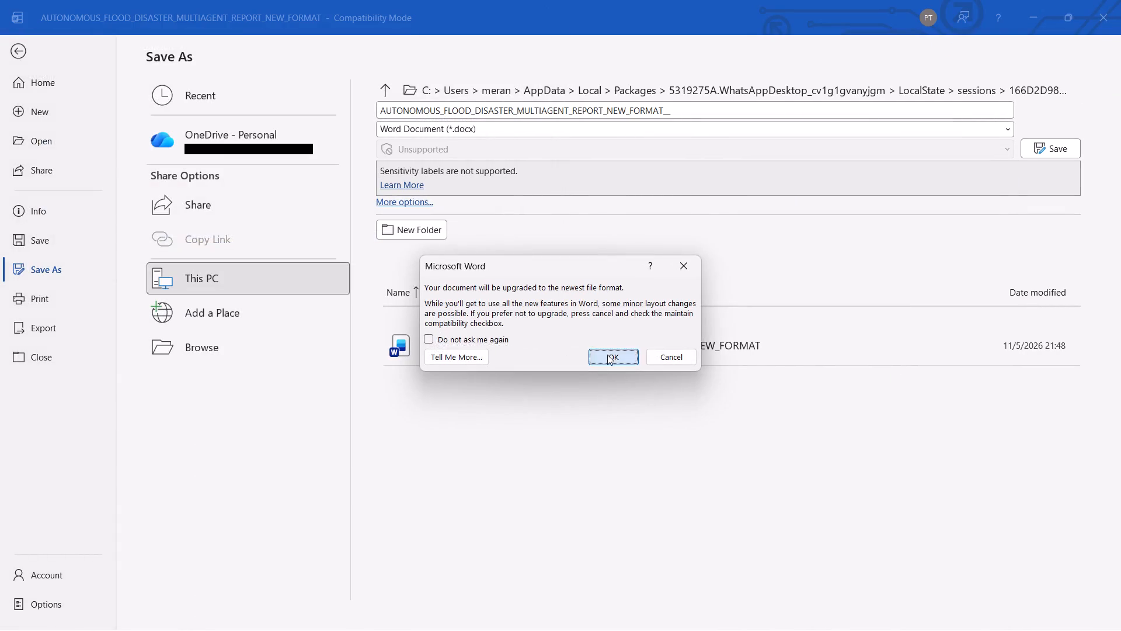
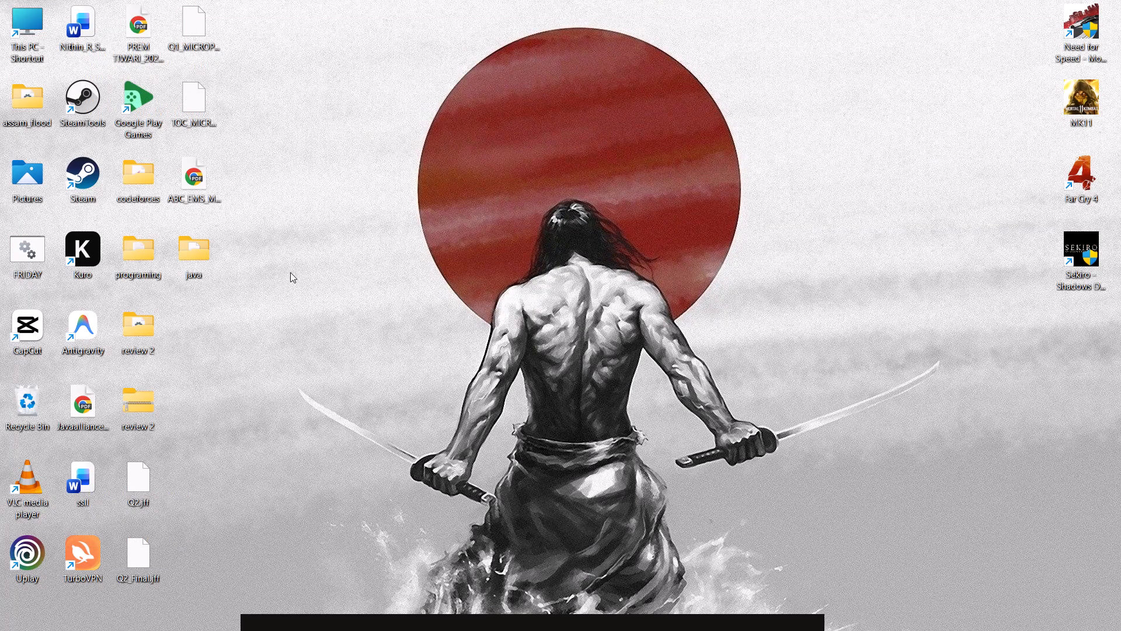
Look through the personal OneDrive's Desktop folder for the saved copy of the flood disaster report.
double_click(25, 45)
left_click(68, 212)
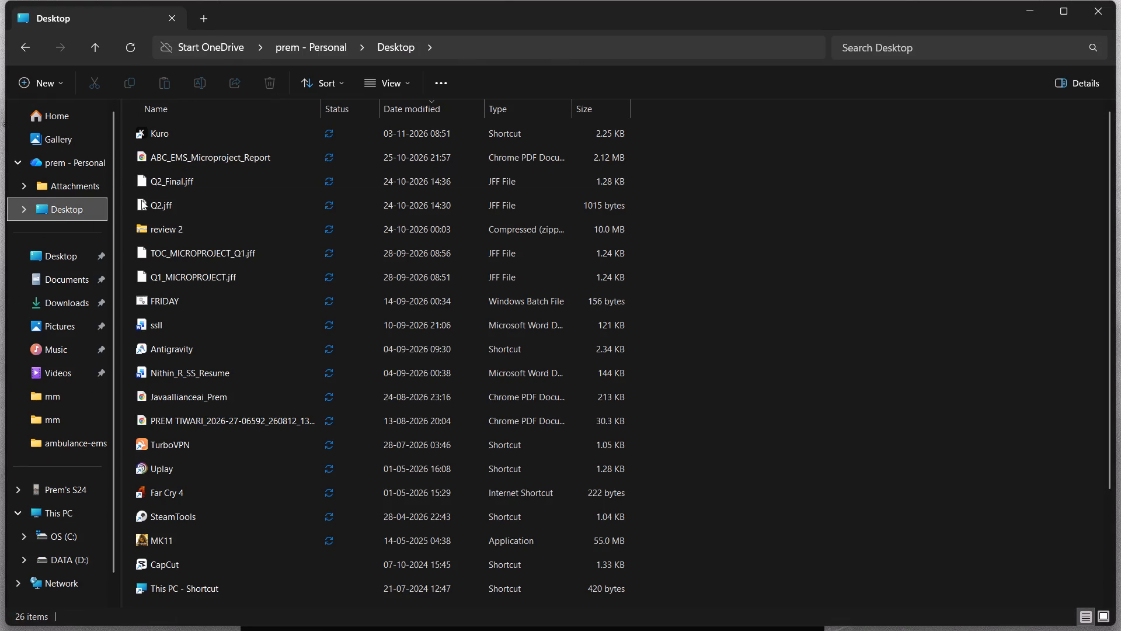
scroll(210, 281, "down", 6)
scroll(264, 463, "down", 9)
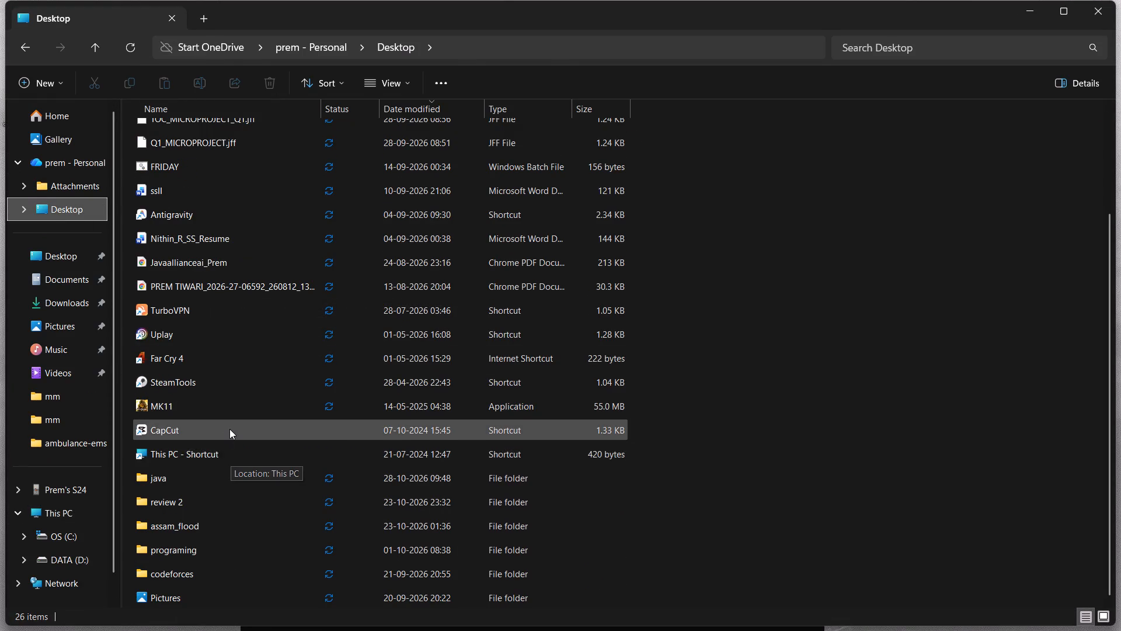
scroll(229, 429, "up", 4)
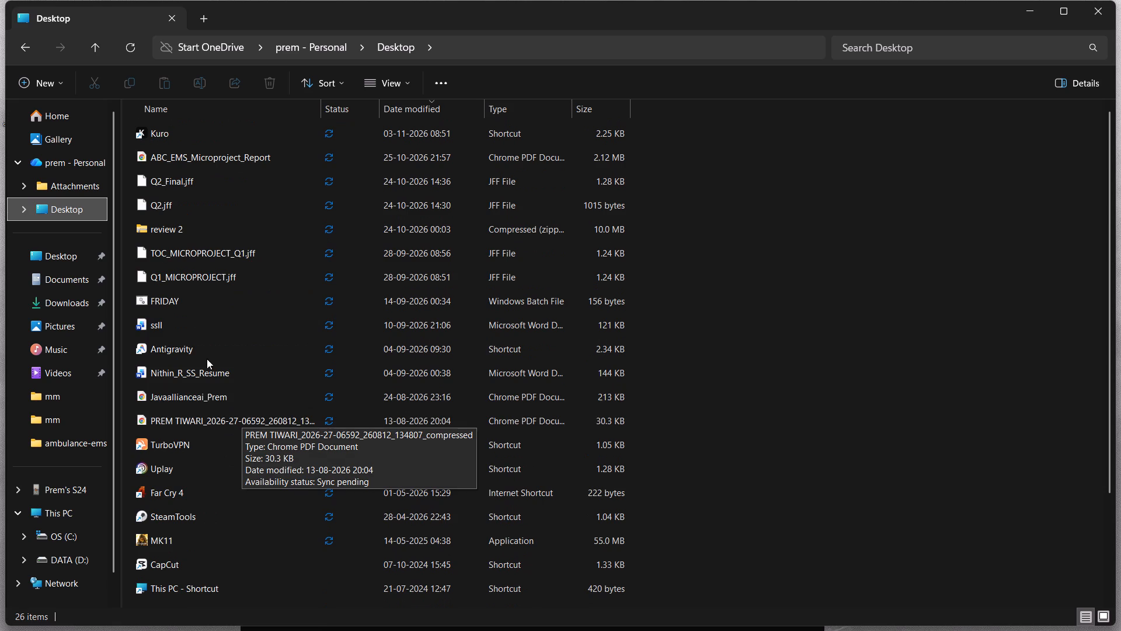
left_click(197, 321)
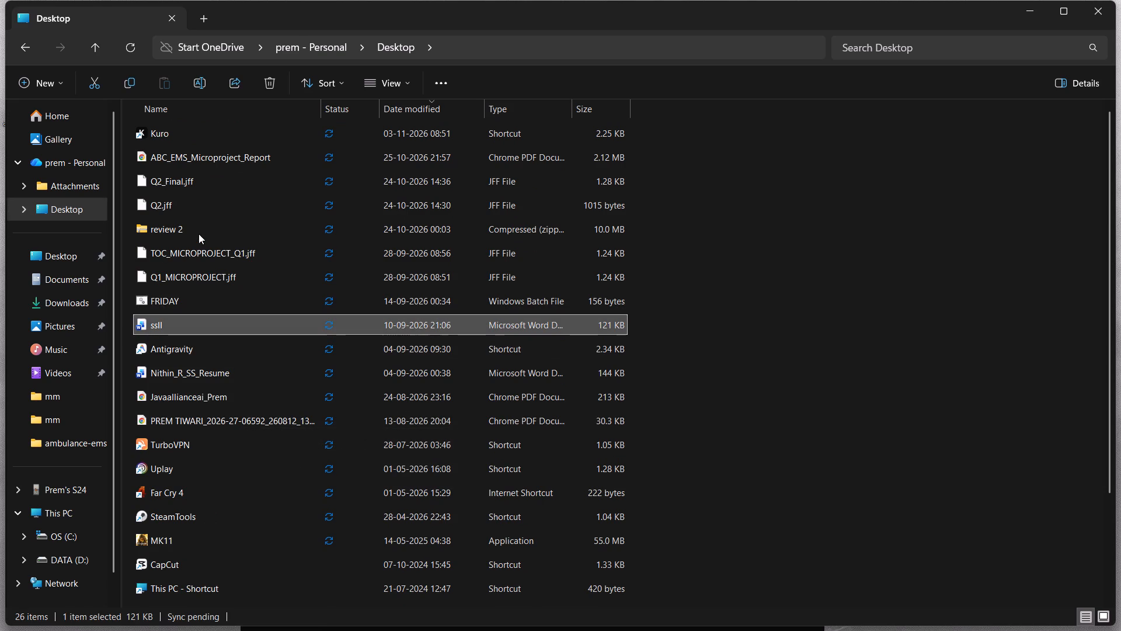
left_click(211, 151)
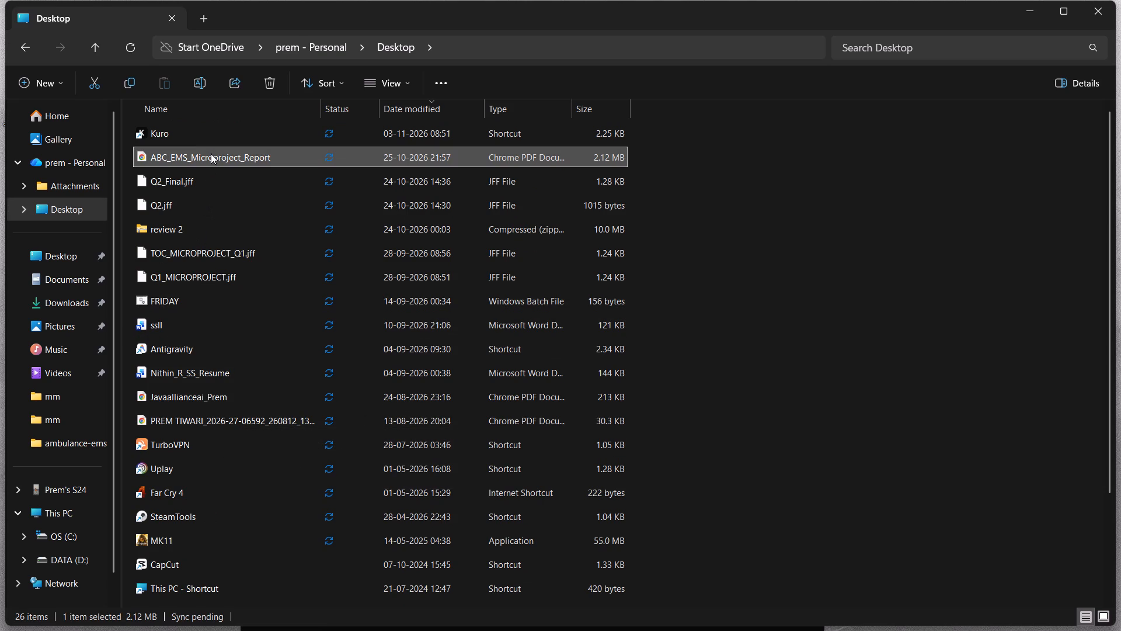
scroll(215, 161, "down", 7)
scroll(276, 359, "down", 5)
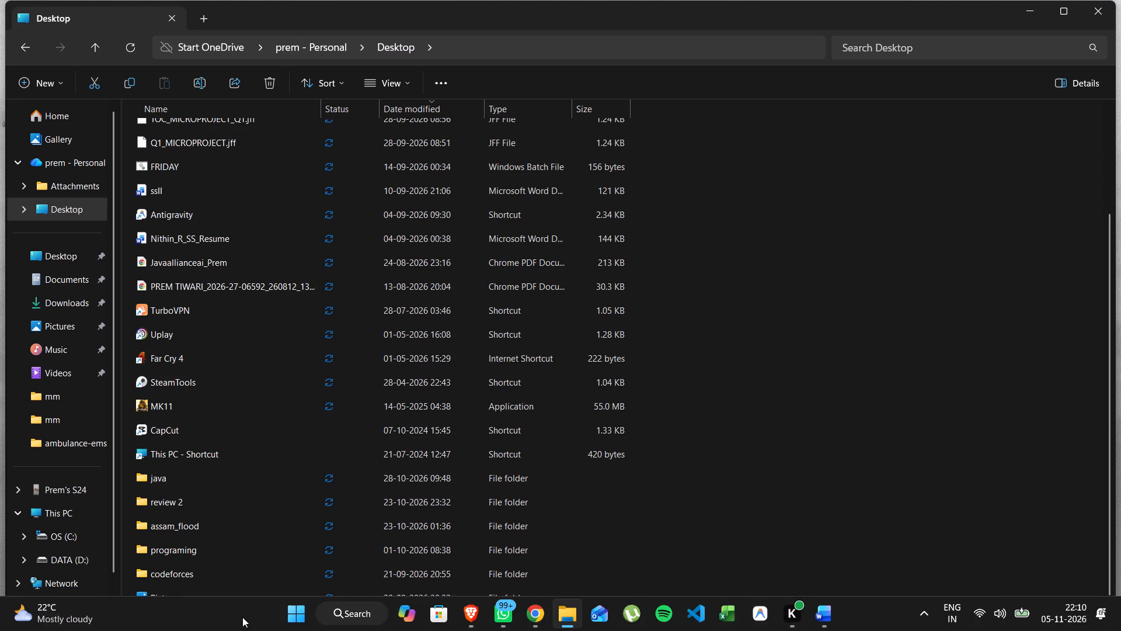
Switch back to the report in Word and turn on AutoSave for it.
left_click(820, 626)
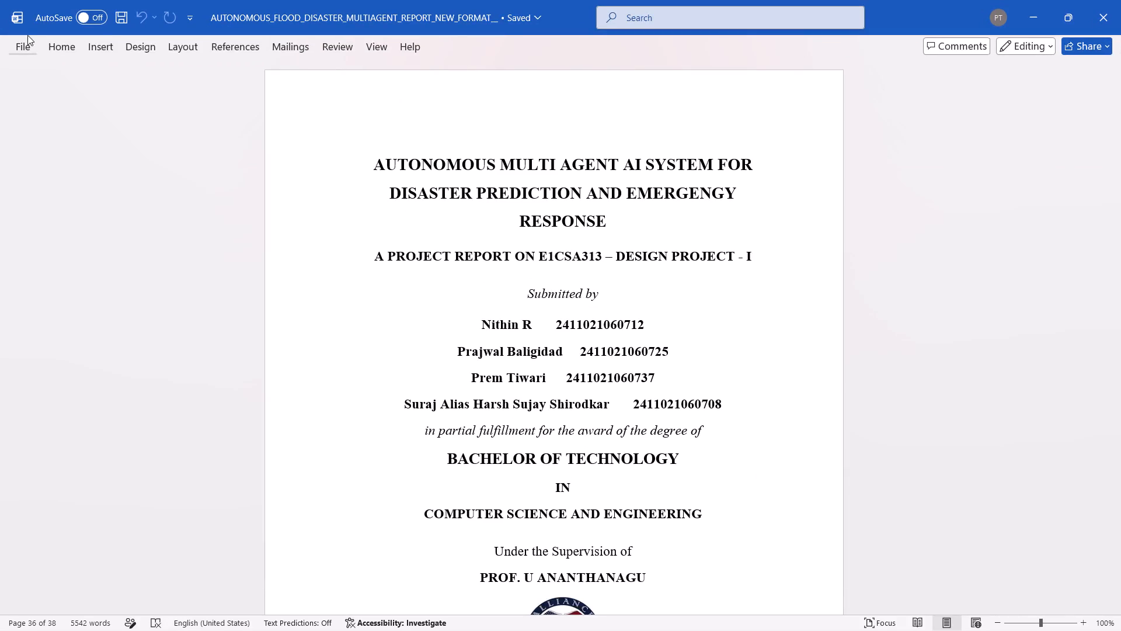
left_click(95, 16)
left_click(542, 253)
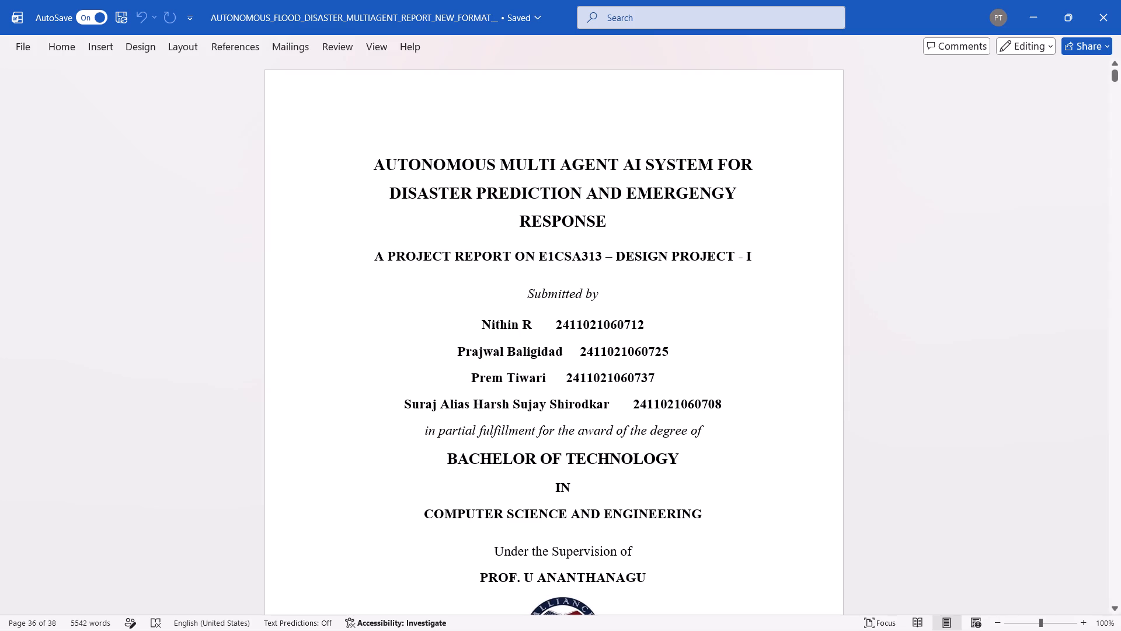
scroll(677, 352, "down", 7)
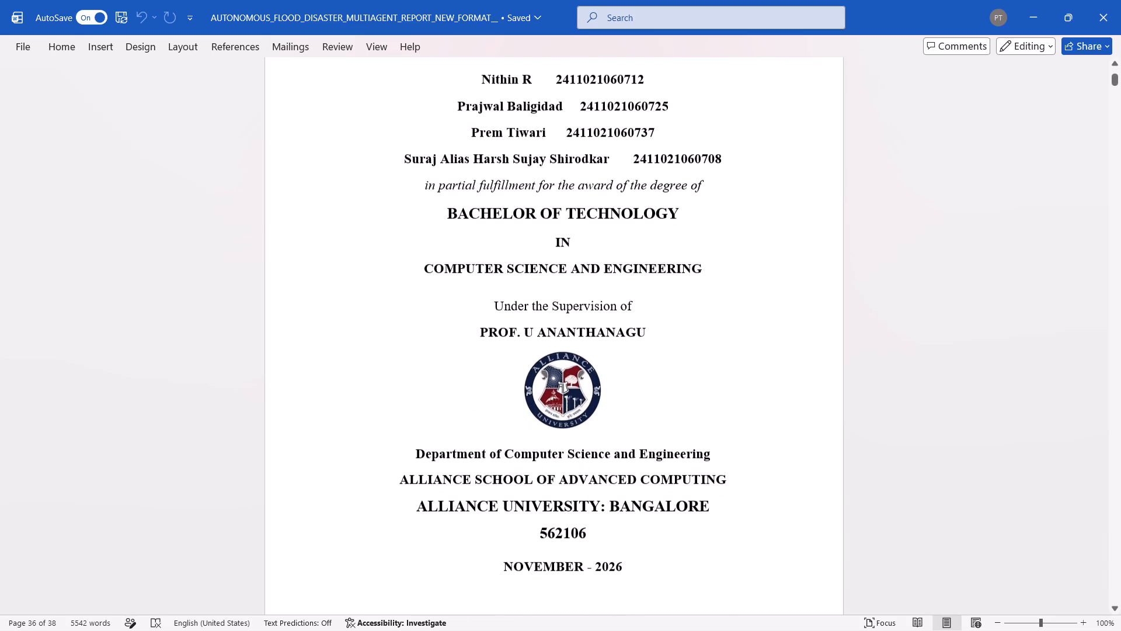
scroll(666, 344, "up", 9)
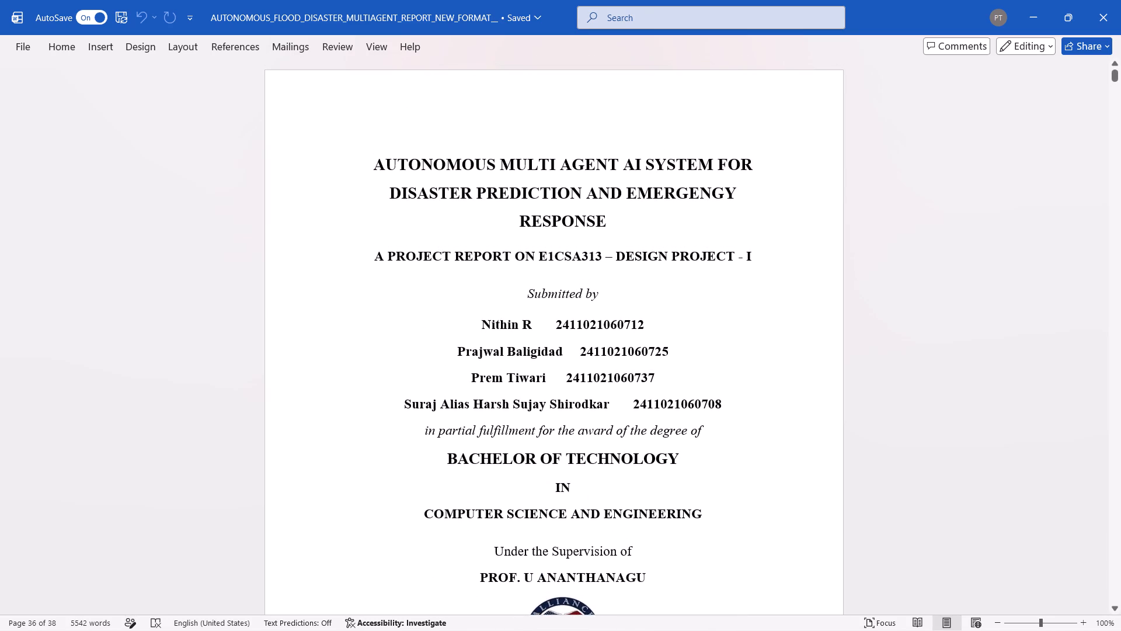
Save a copy of the report as a Word document in the personal OneDrive's Desktop folder, keeping its current file name.
left_click(15, 51)
left_click(61, 250)
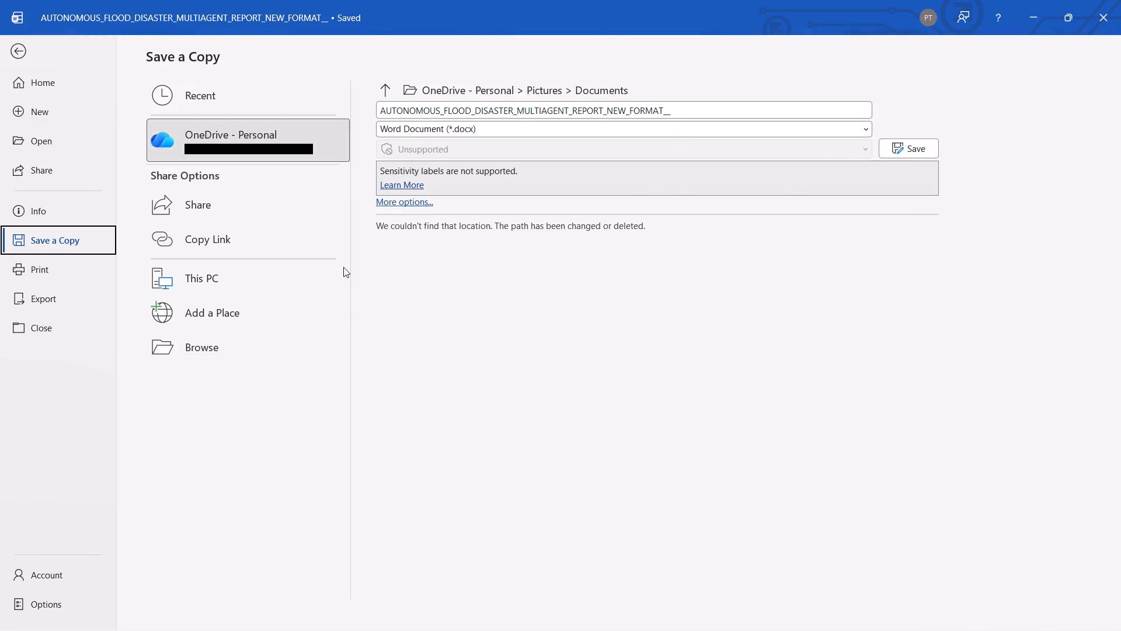
left_click(442, 91)
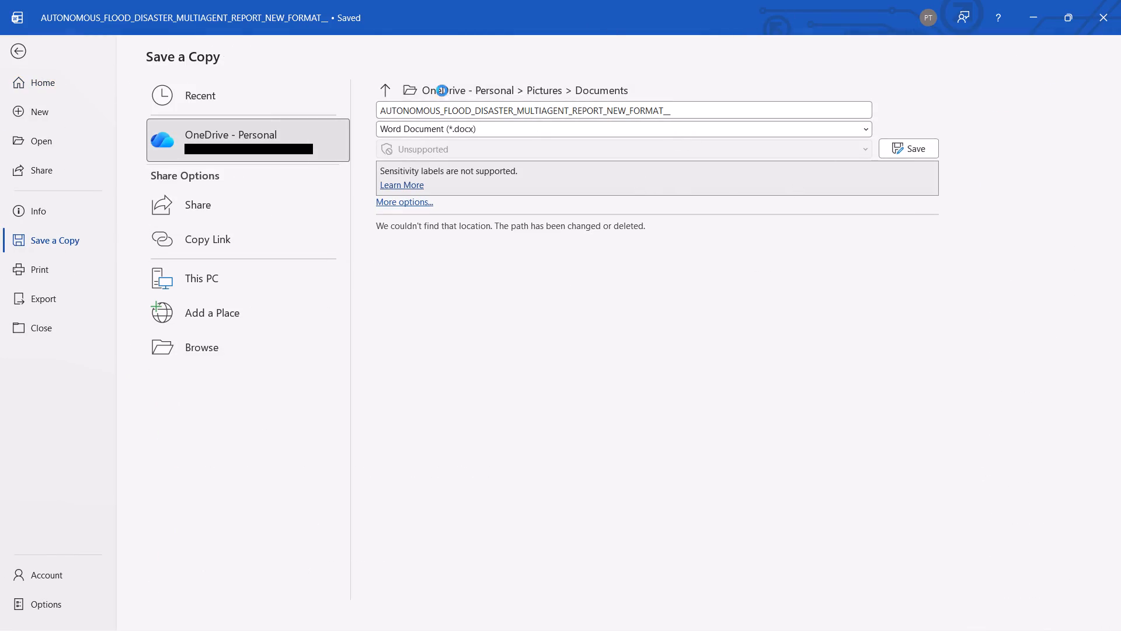
scroll(80, 172, "up", 2)
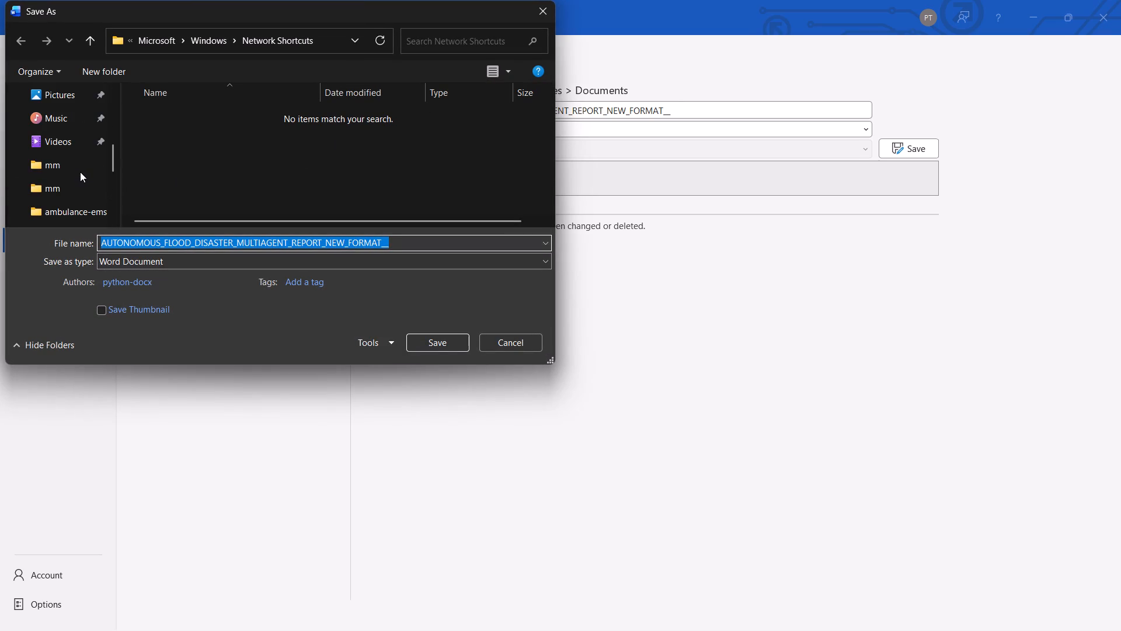
scroll(74, 165, "up", 7)
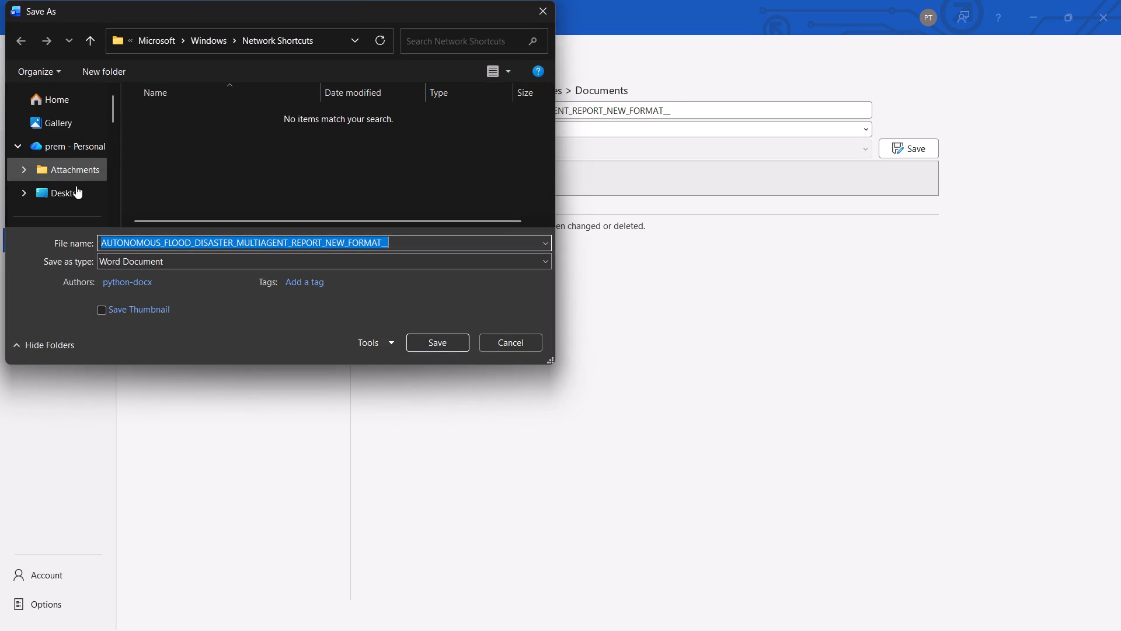
left_click(80, 185)
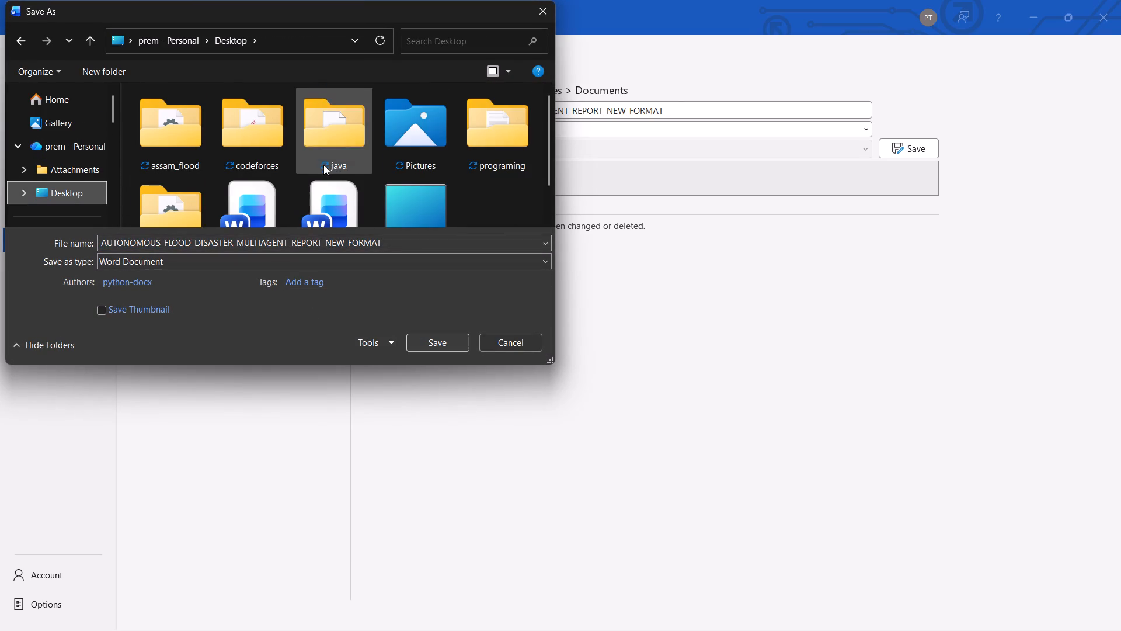
scroll(323, 165, "down", 3)
left_click(430, 342)
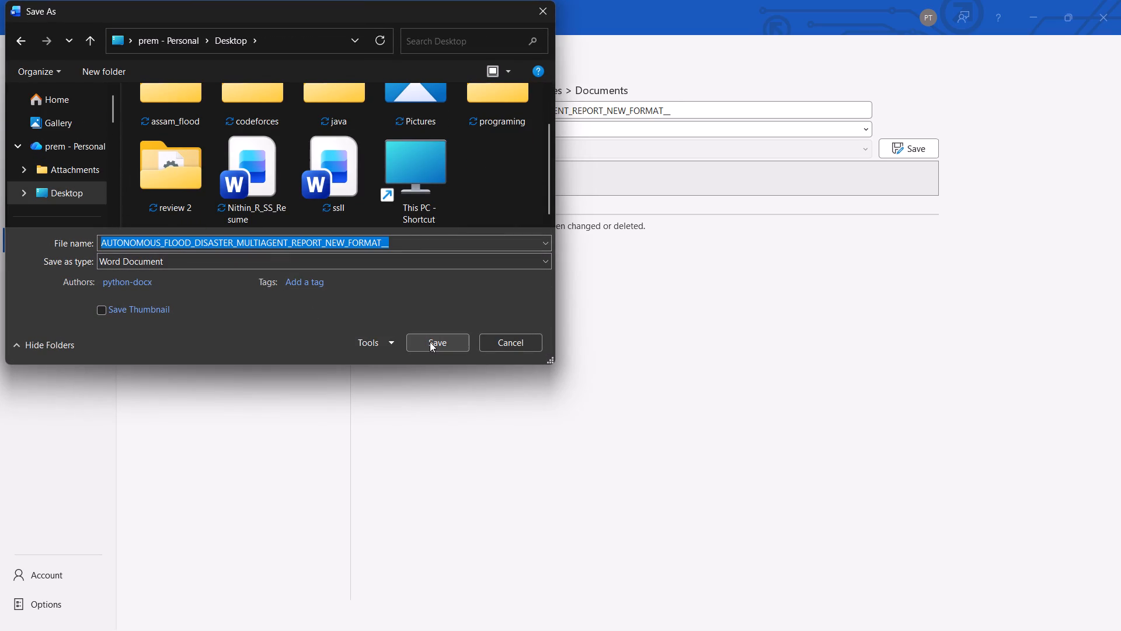
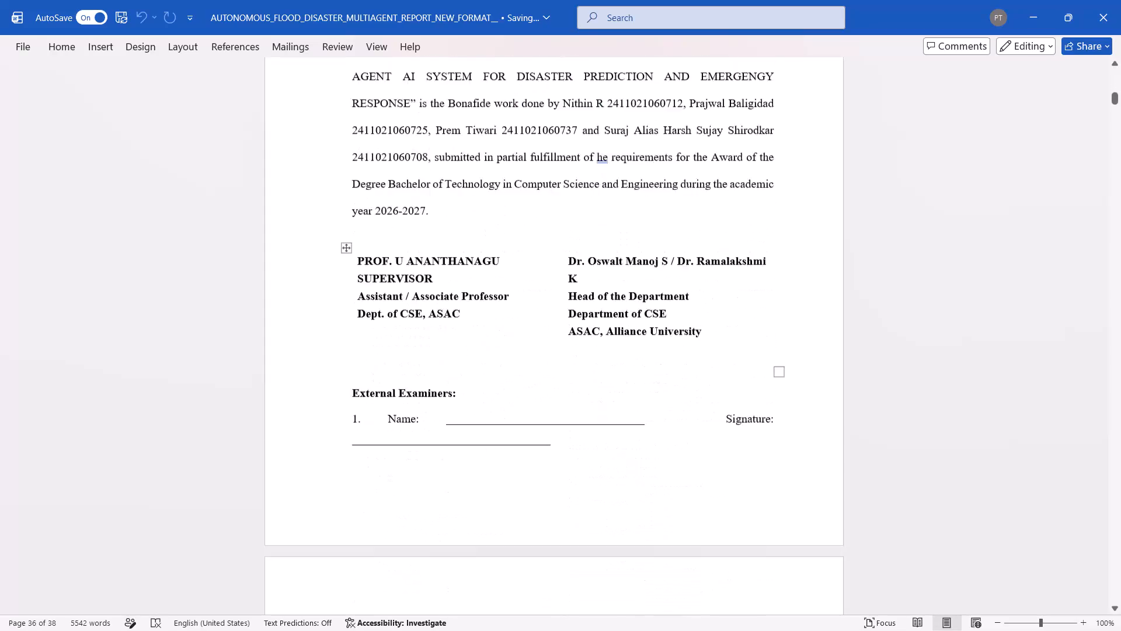
Review the front matter from the certificate to the table of contents, checking the formatting of the acknowledgement title.
scroll(626, 376, "down", 8)
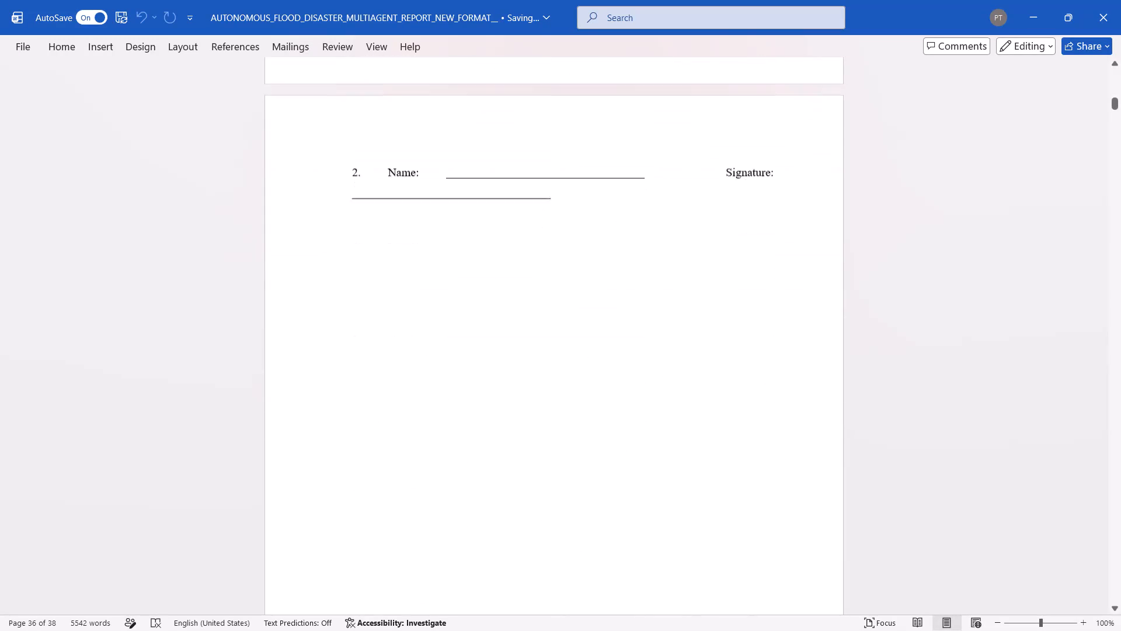
scroll(626, 376, "down", 20)
left_click_drag(605, 338, 553, 336)
scroll(601, 346, "down", 20)
scroll(601, 346, "down", 6)
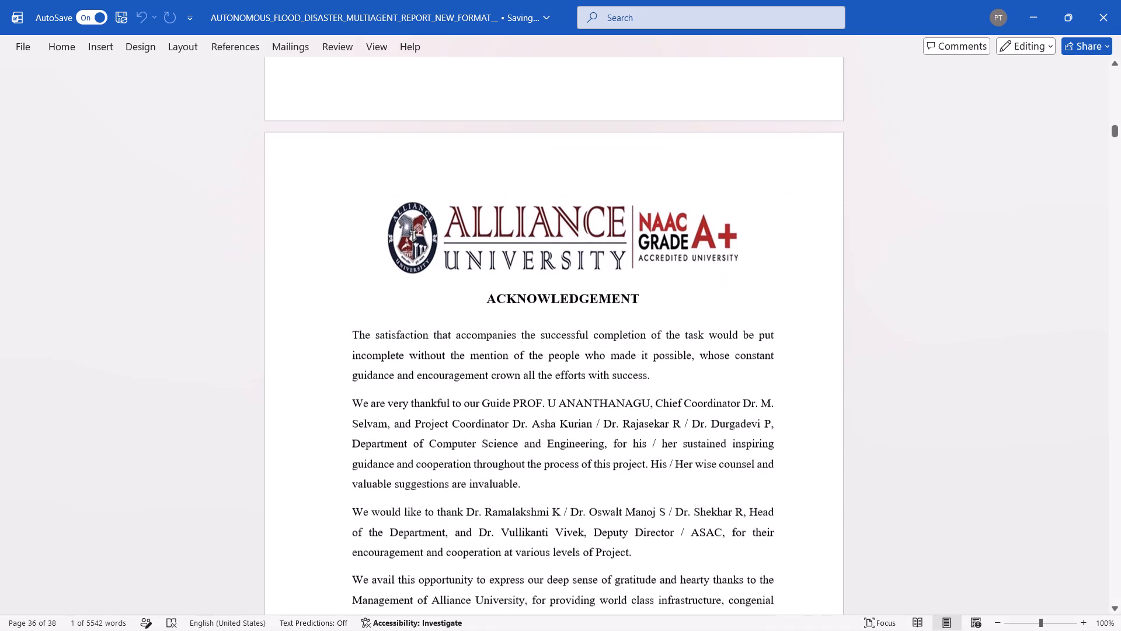
left_click_drag(657, 255, 594, 258)
scroll(621, 279, "down", 1)
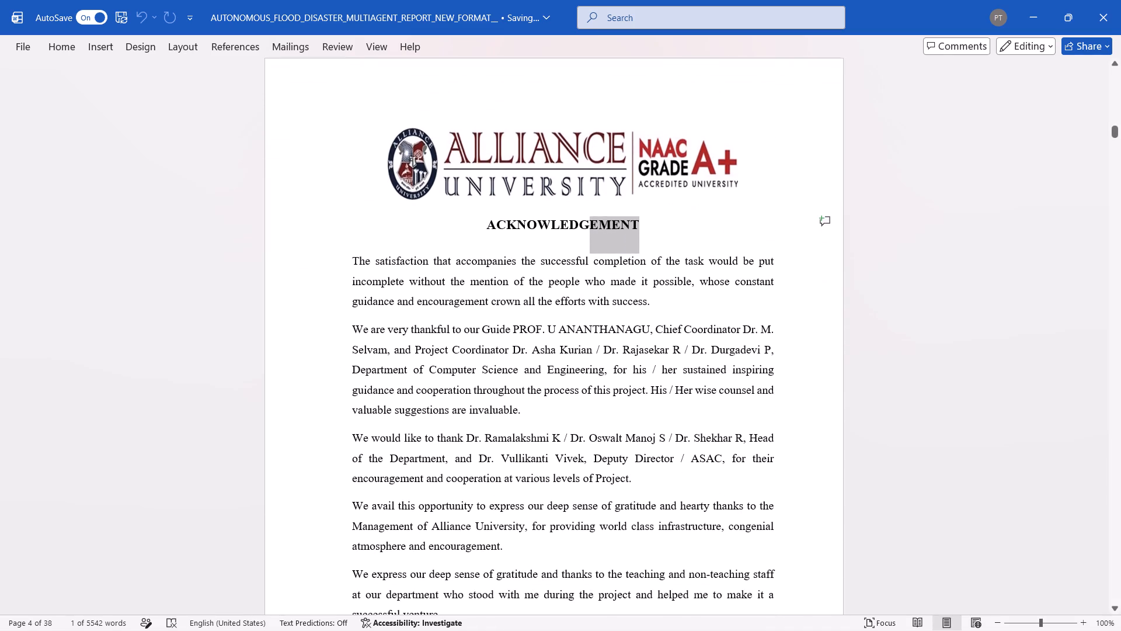
left_click(643, 224)
left_click_drag(644, 224, 610, 216)
scroll(628, 227, "down", 10)
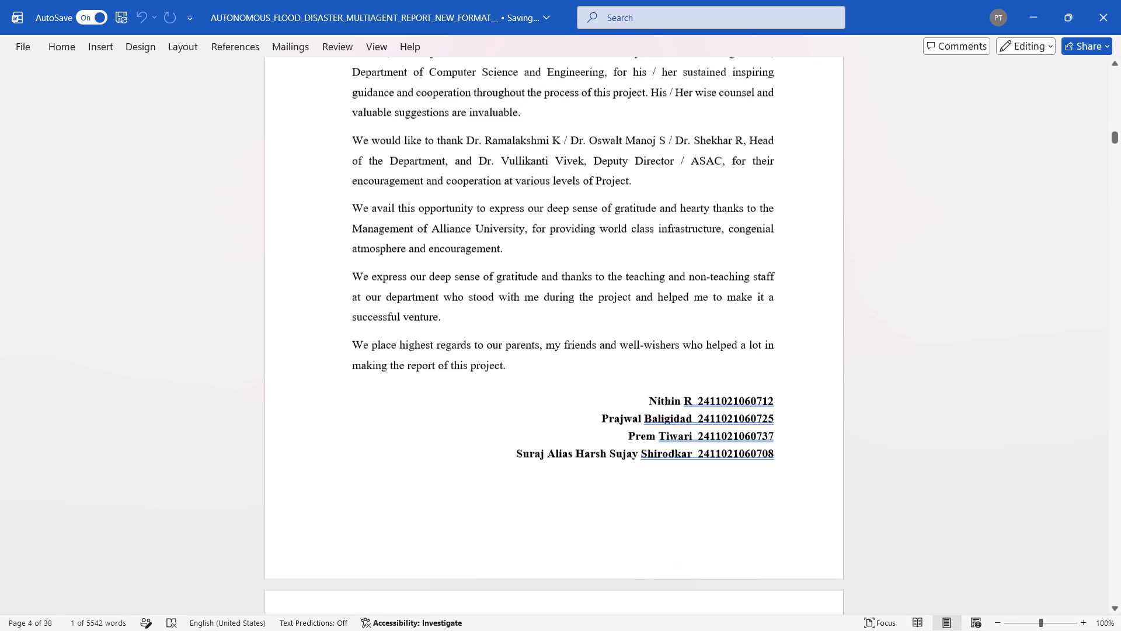
scroll(631, 242, "down", 20)
scroll(631, 242, "down", 20)
scroll(631, 242, "down", 4)
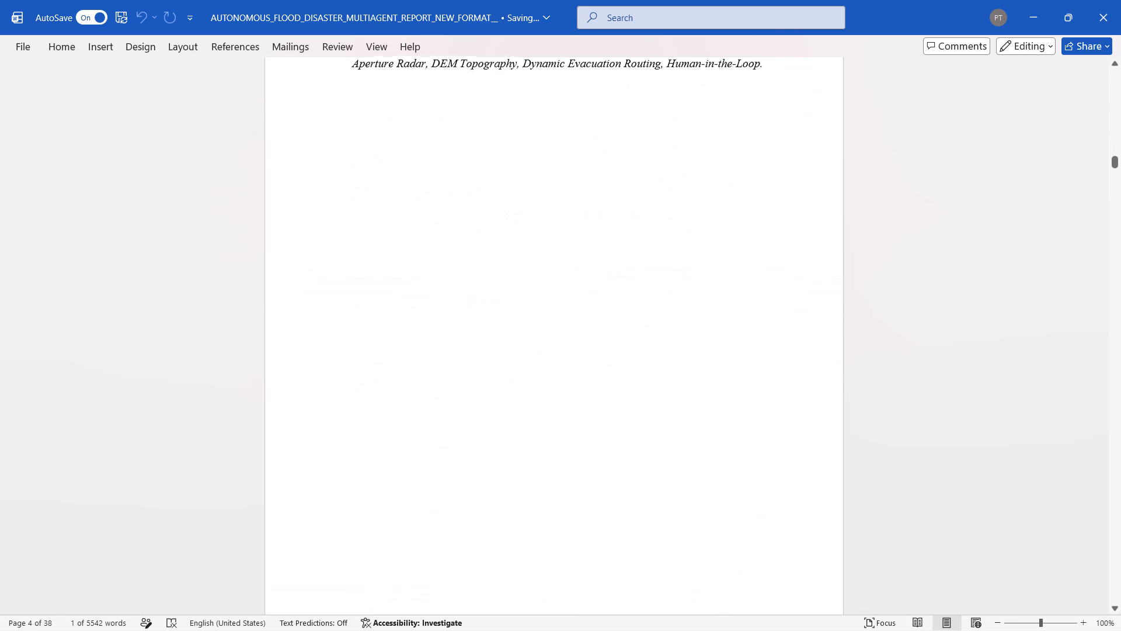
scroll(627, 252, "down", 20)
scroll(627, 252, "down", 4)
scroll(627, 252, "up", 8)
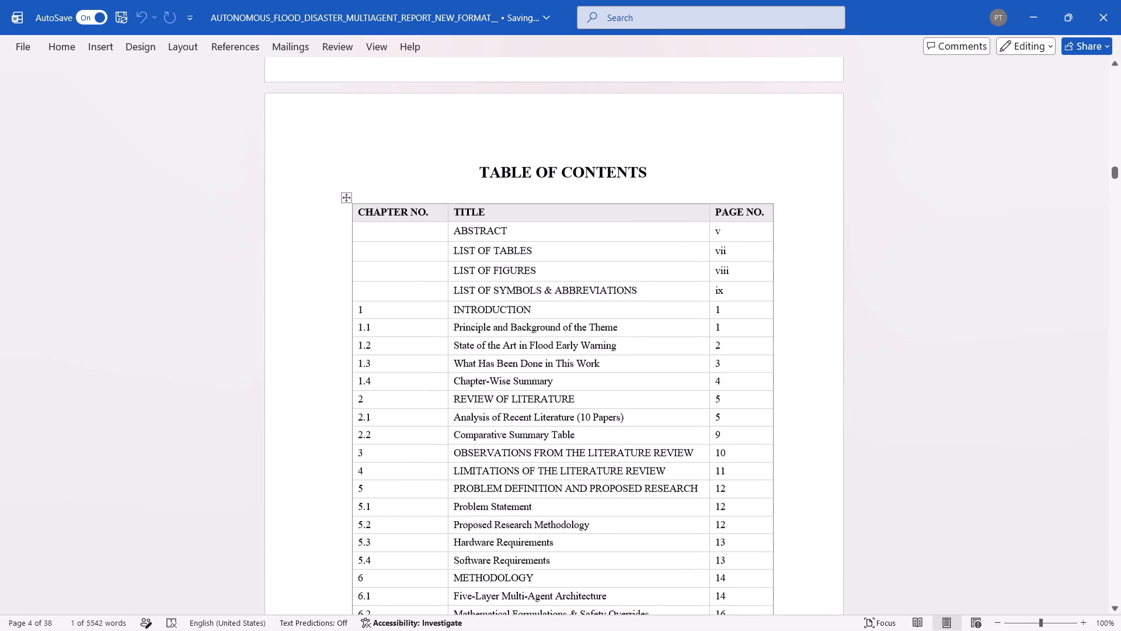
Set the font size of the "TABLE OF CONTENTS" title to 18.
left_click_drag(646, 189, 625, 165)
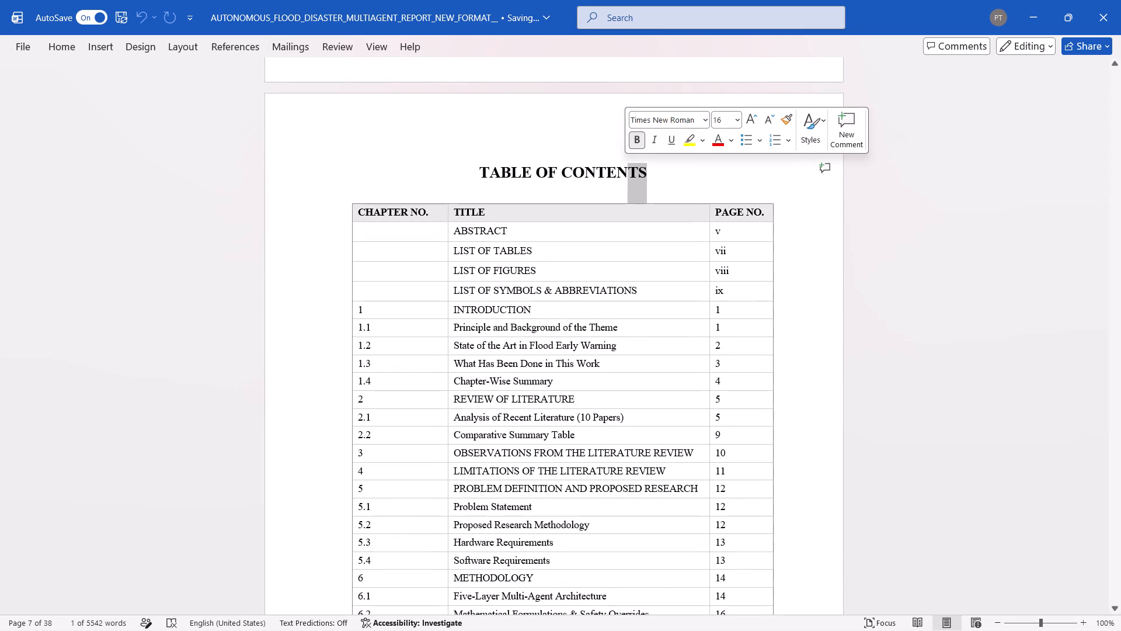
left_click(668, 158)
left_click_drag(663, 171, 485, 168)
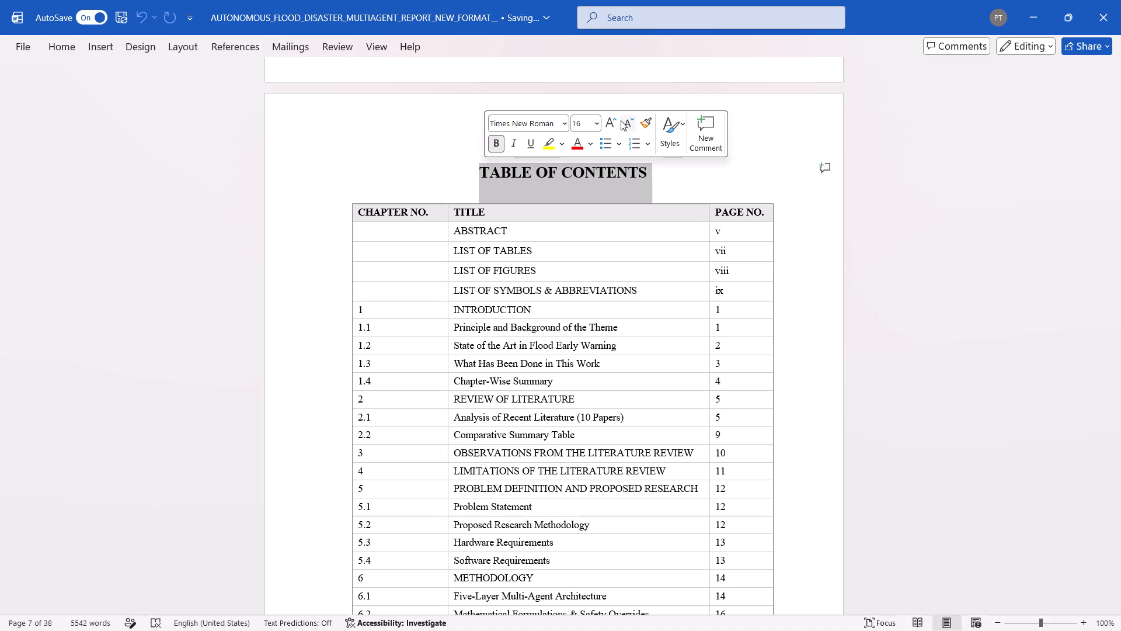
left_click(599, 125)
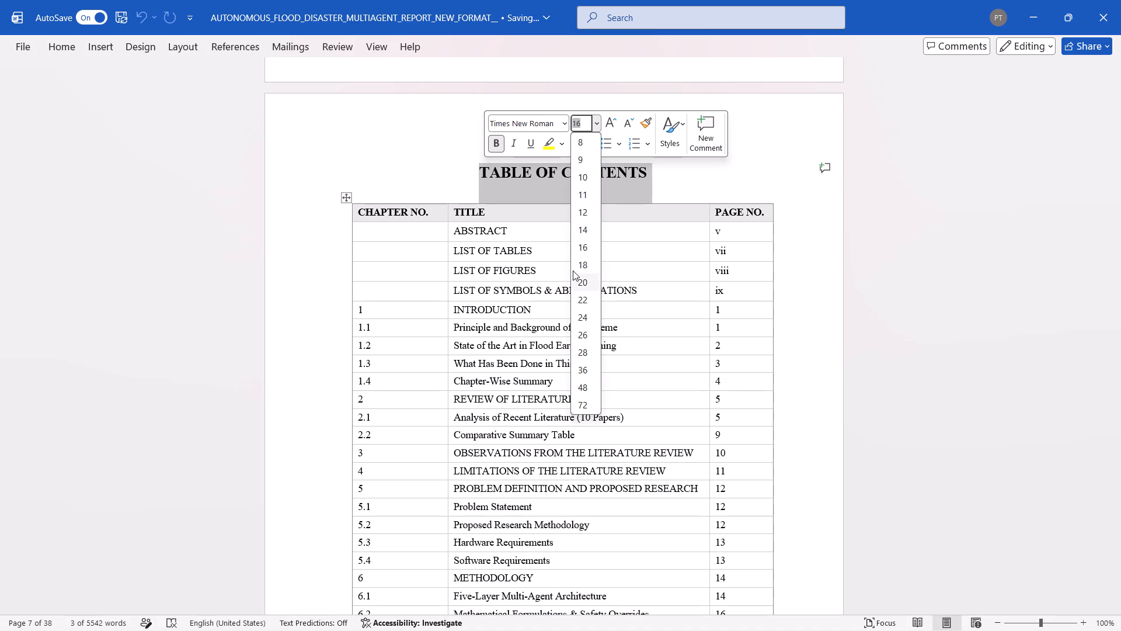
left_click(589, 264)
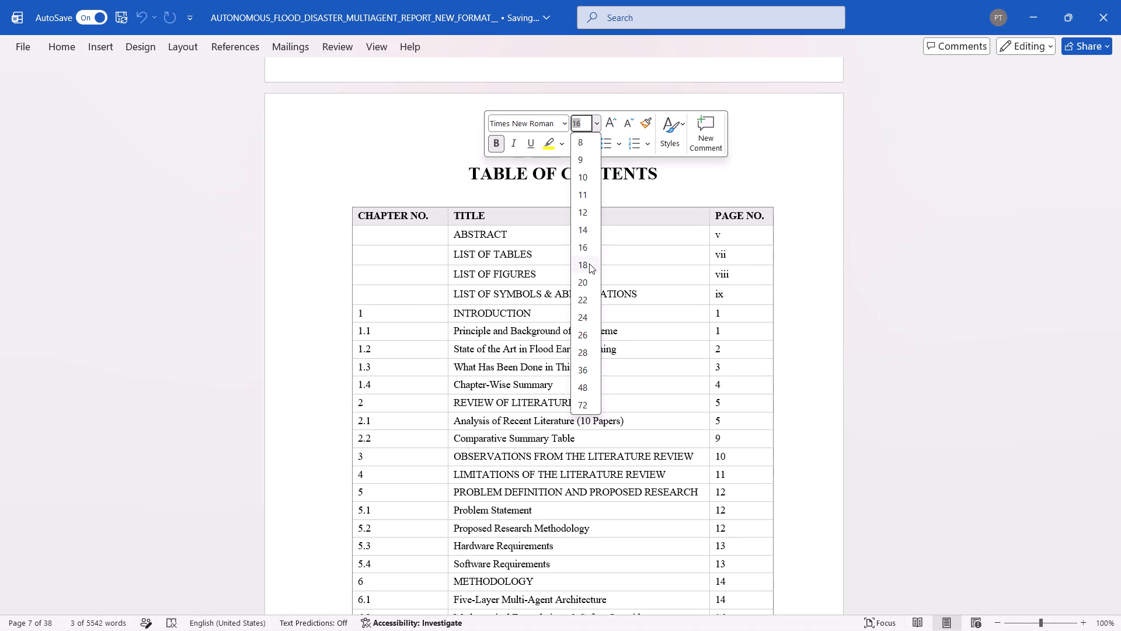
Return to the start of the report and examine the cover page and the "CERTIFICATE" heading's formatting.
scroll(663, 169, "up", 20)
scroll(663, 169, "up", 17)
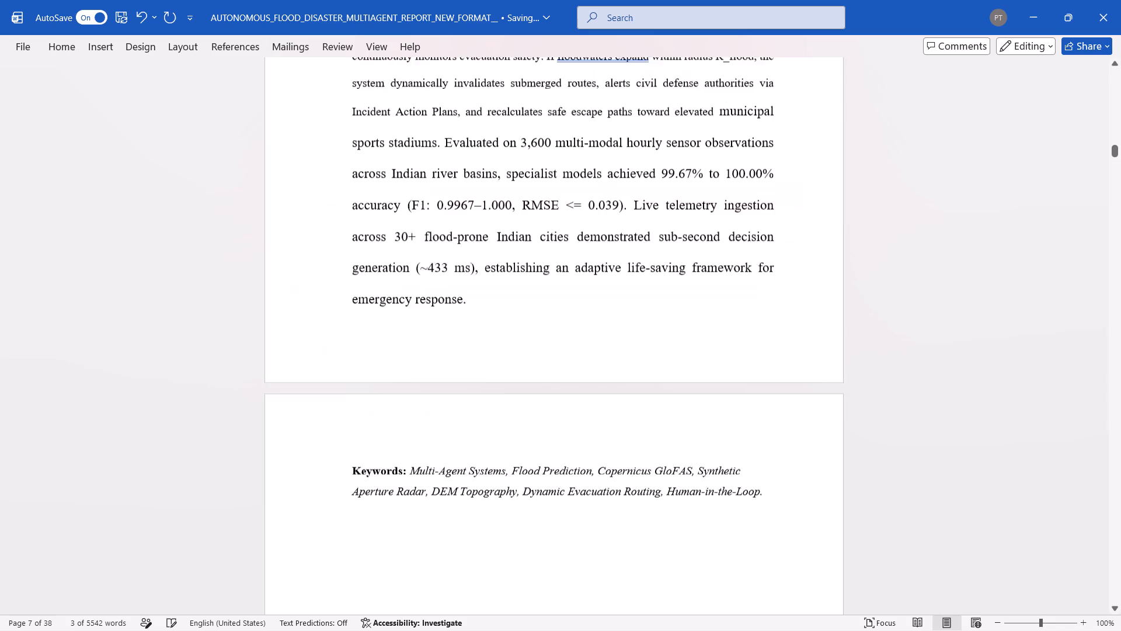
scroll(663, 169, "up", 17)
scroll(618, 226, "up", 8)
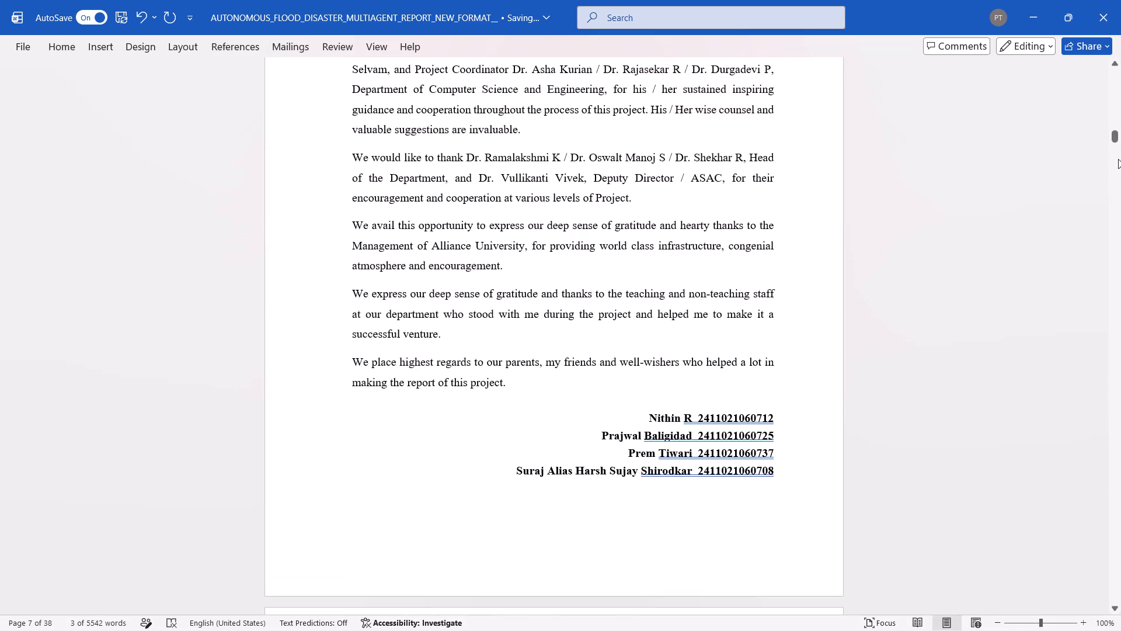
left_click_drag(1116, 141, 1116, 84)
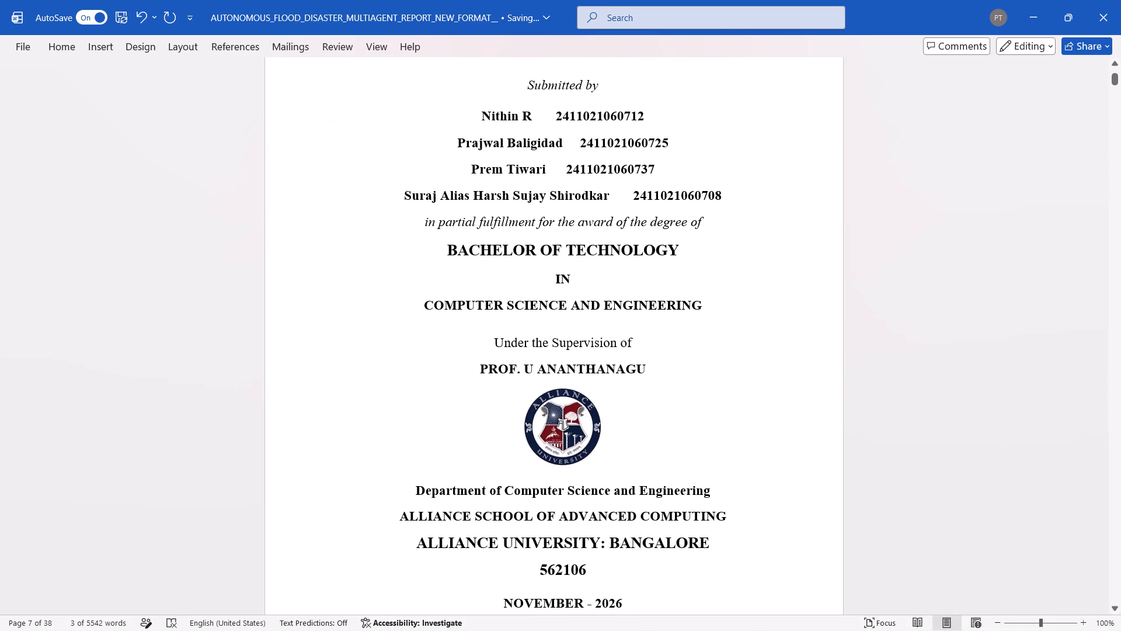
scroll(757, 228, "up", 9)
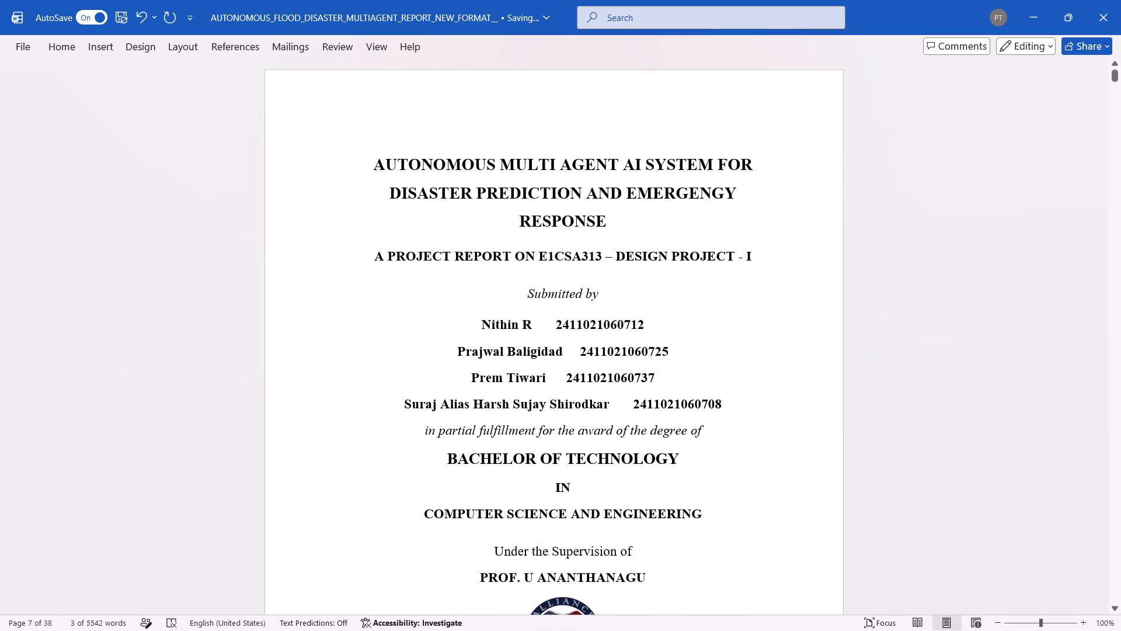
scroll(757, 228, "down", 18)
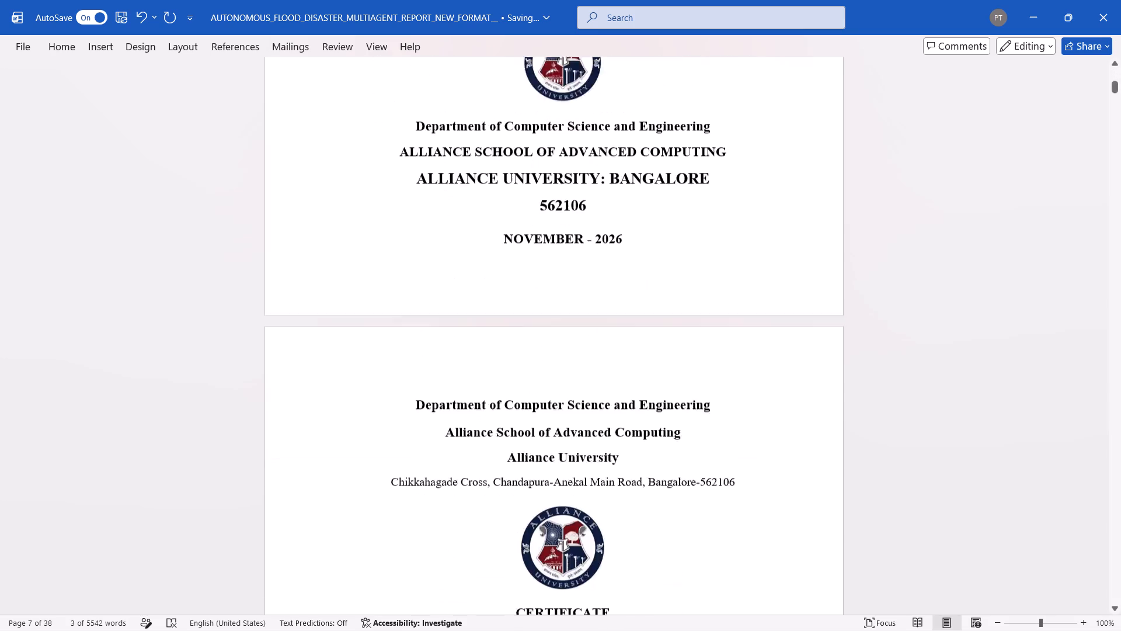
scroll(757, 228, "down", 16)
scroll(757, 228, "up", 20)
scroll(757, 228, "up", 2)
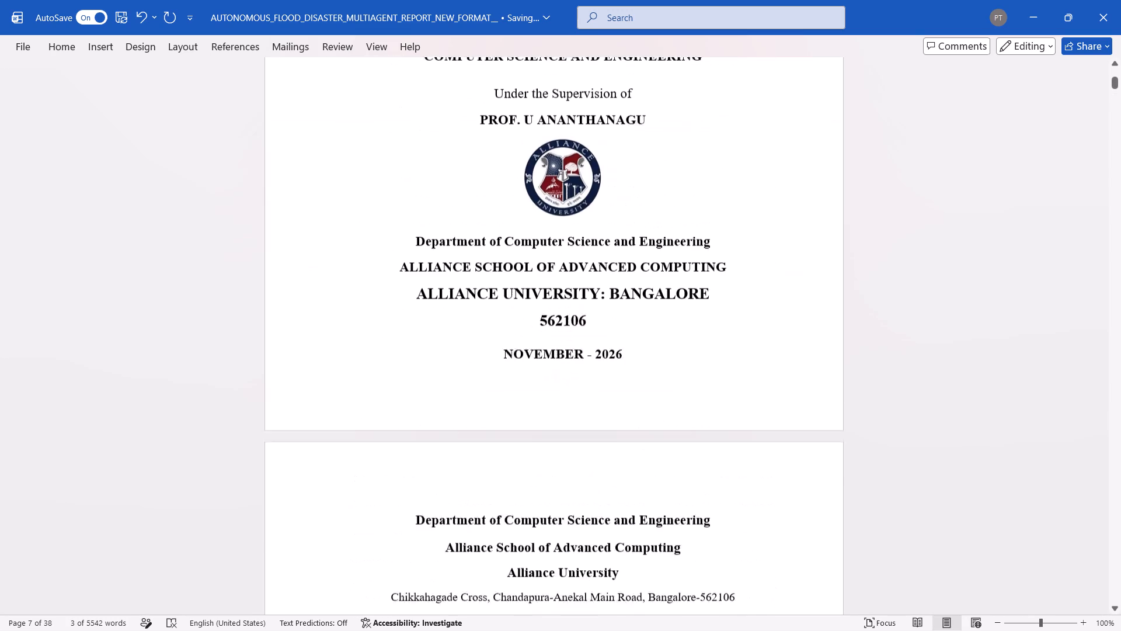
scroll(757, 228, "down", 17)
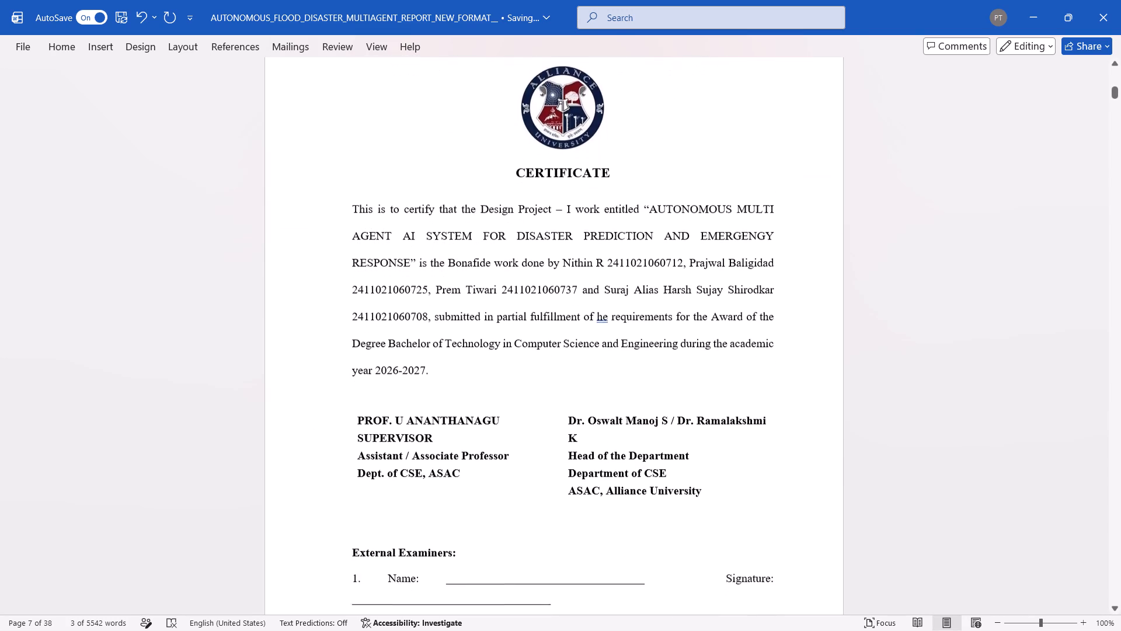
scroll(757, 228, "down", 1)
left_click_drag(619, 136, 603, 130)
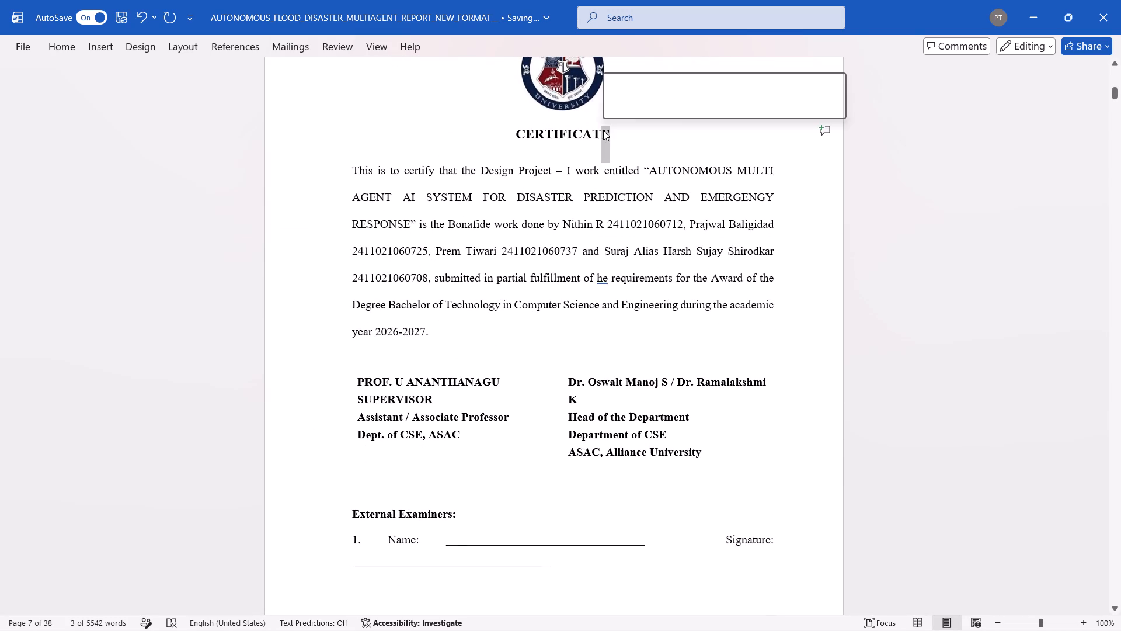
left_click(705, 152)
Recheck the cover and certificate pages, including the font size in the supervisor and department head signature table.
scroll(704, 154, "up", 3)
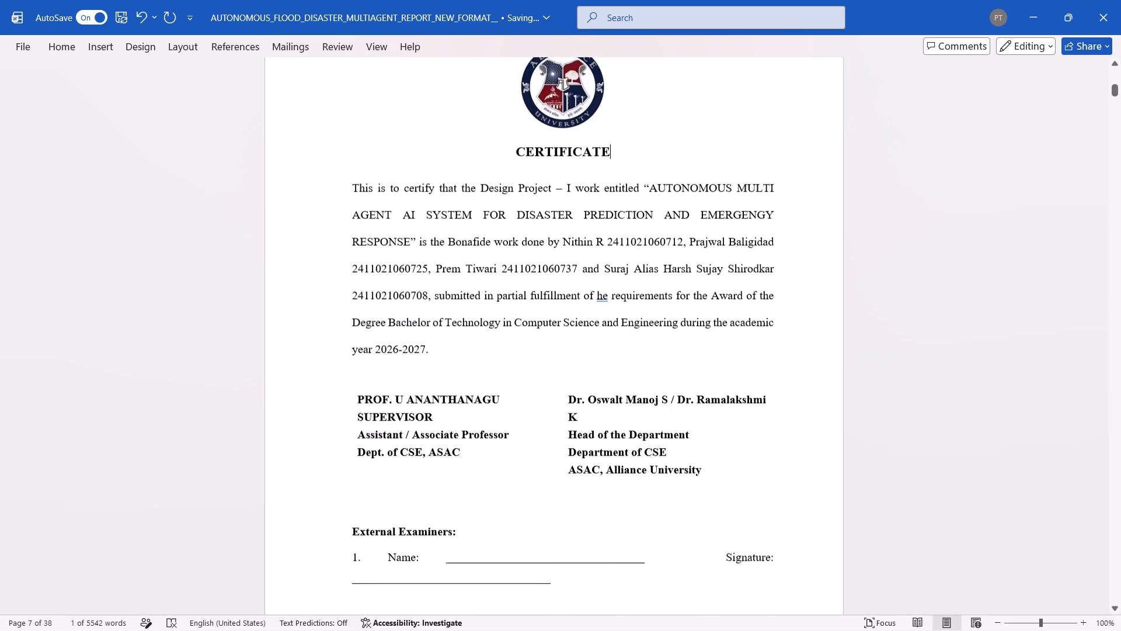
scroll(704, 154, "up", 16)
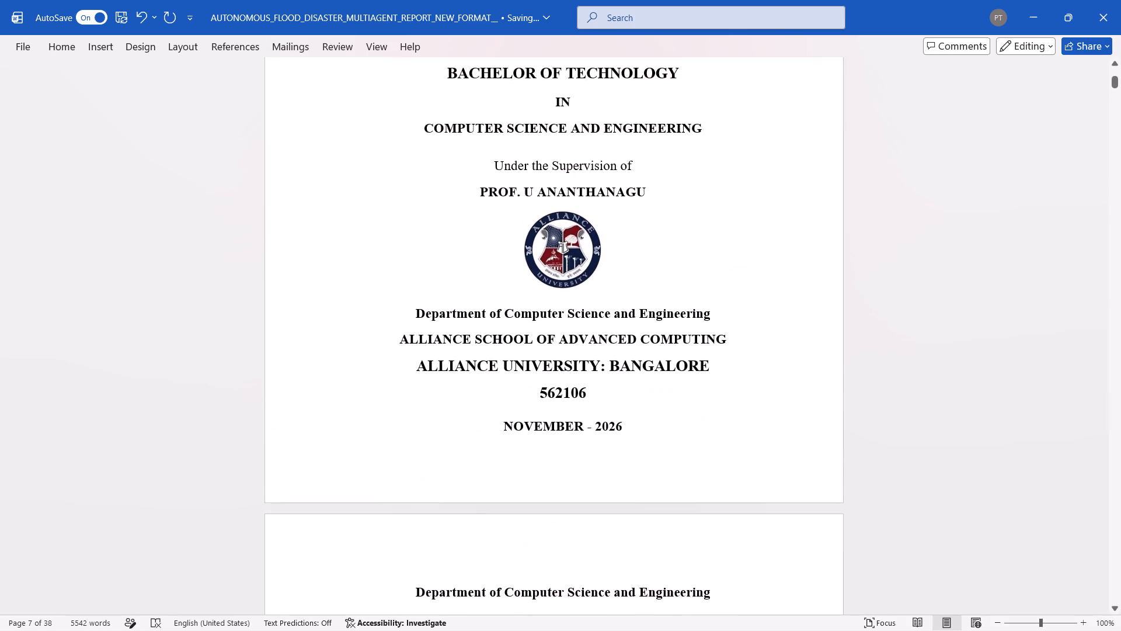
scroll(704, 154, "up", 3)
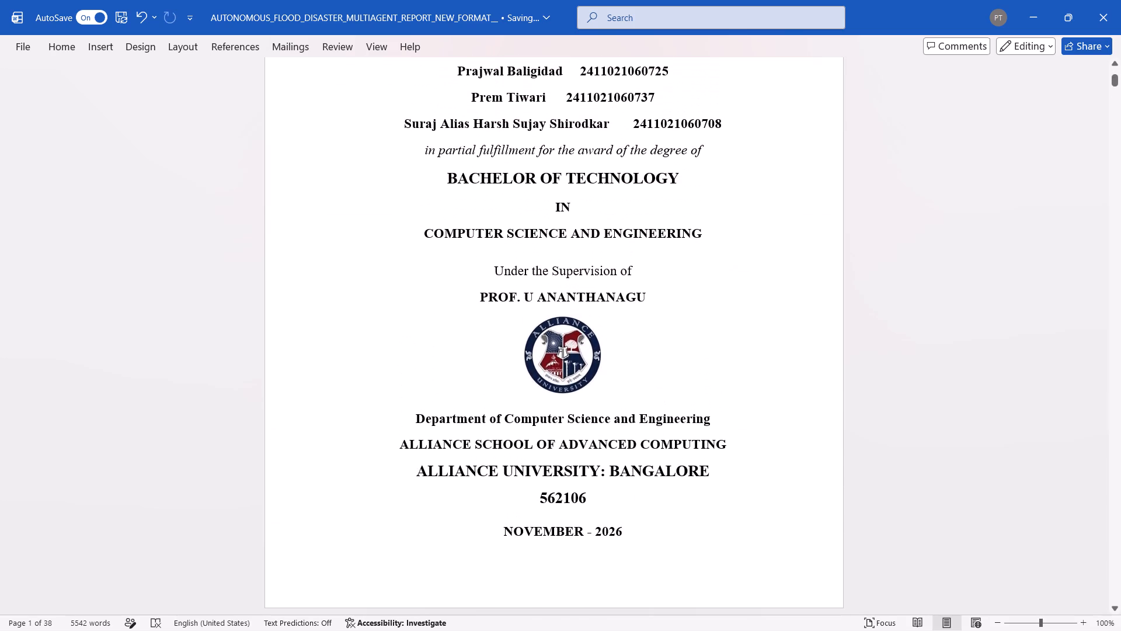
scroll(727, 207, "down", 7)
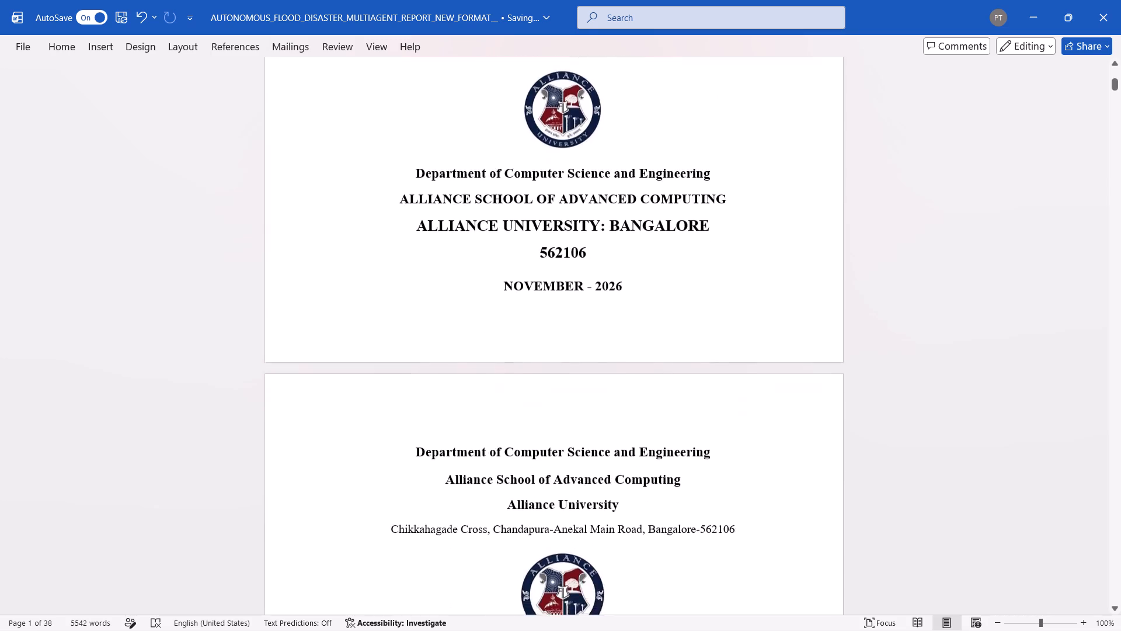
scroll(729, 253, "down", 13)
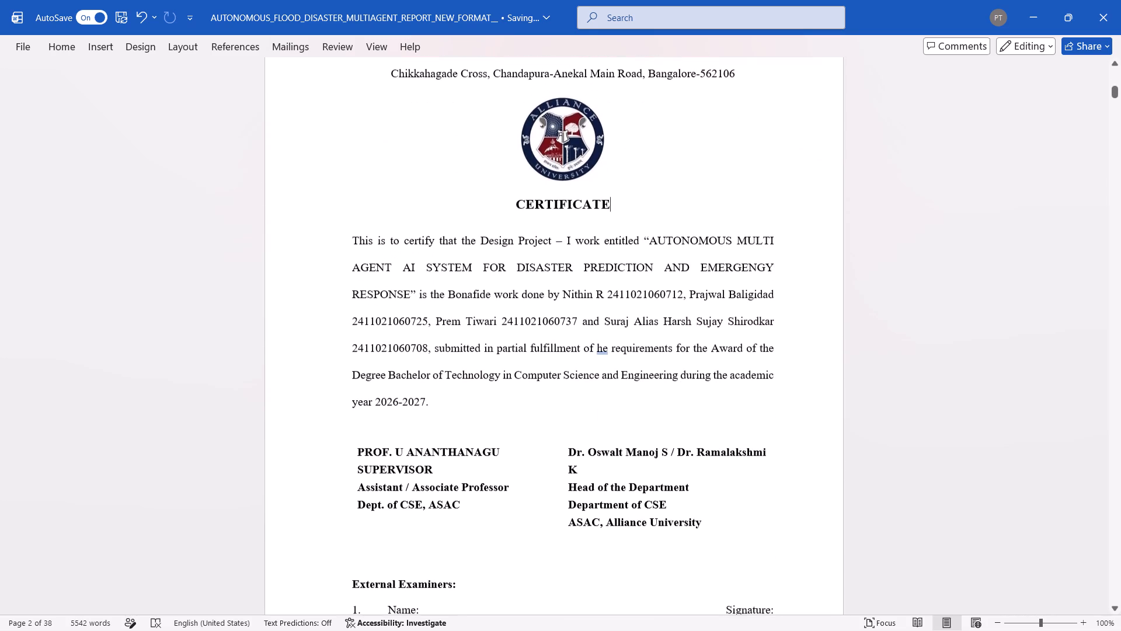
scroll(732, 261, "down", 5)
scroll(650, 287, "down", 6)
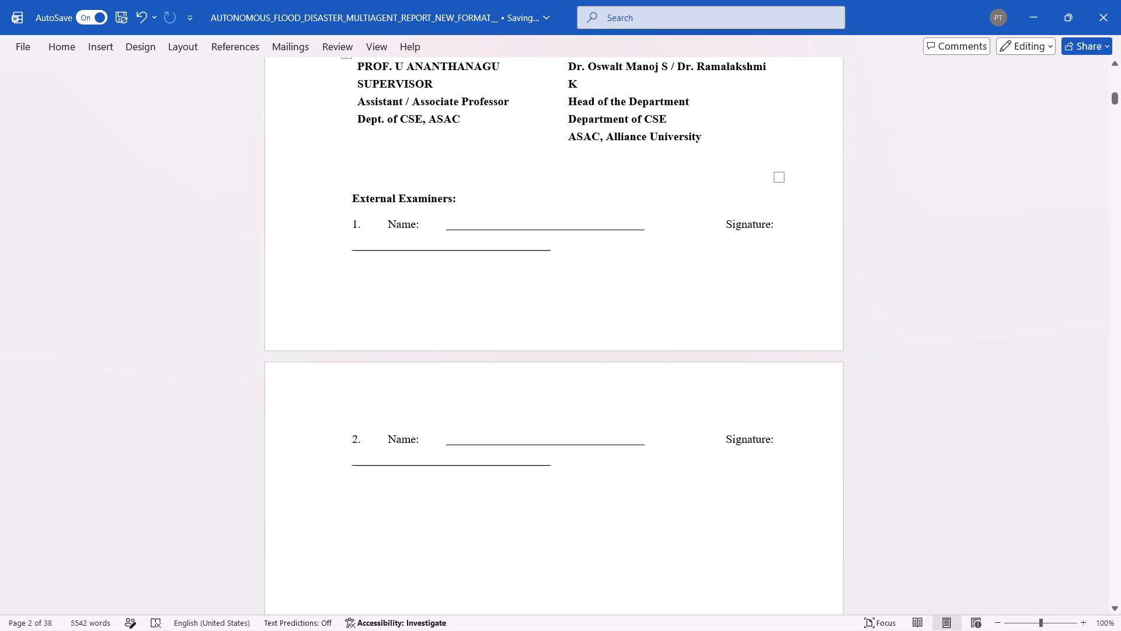
scroll(711, 351, "up", 3)
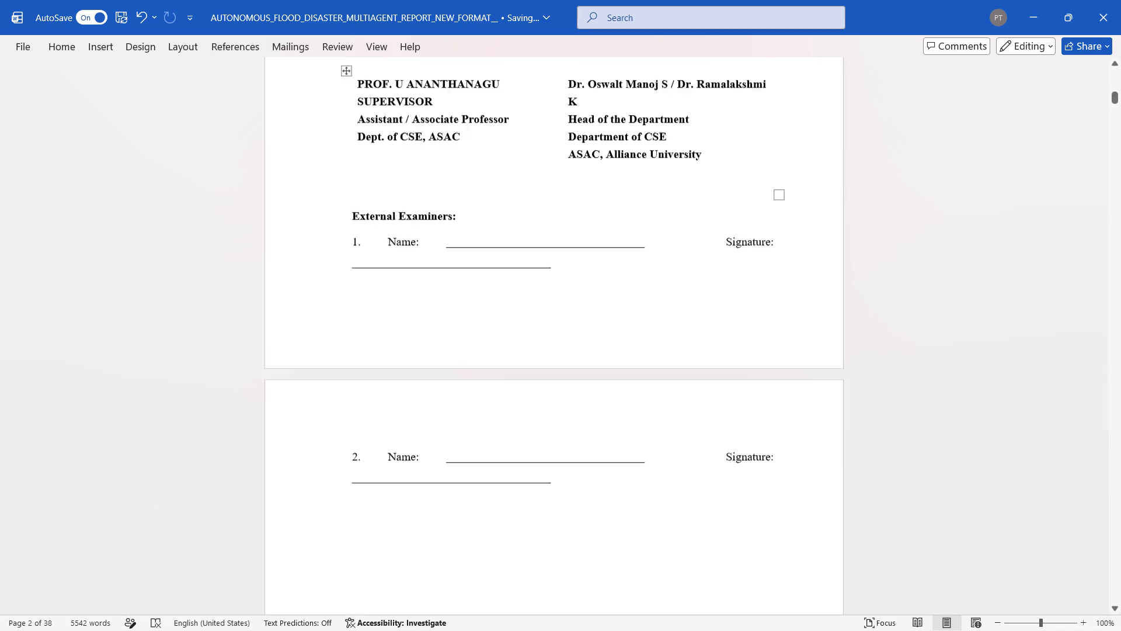
scroll(711, 351, "up", 3)
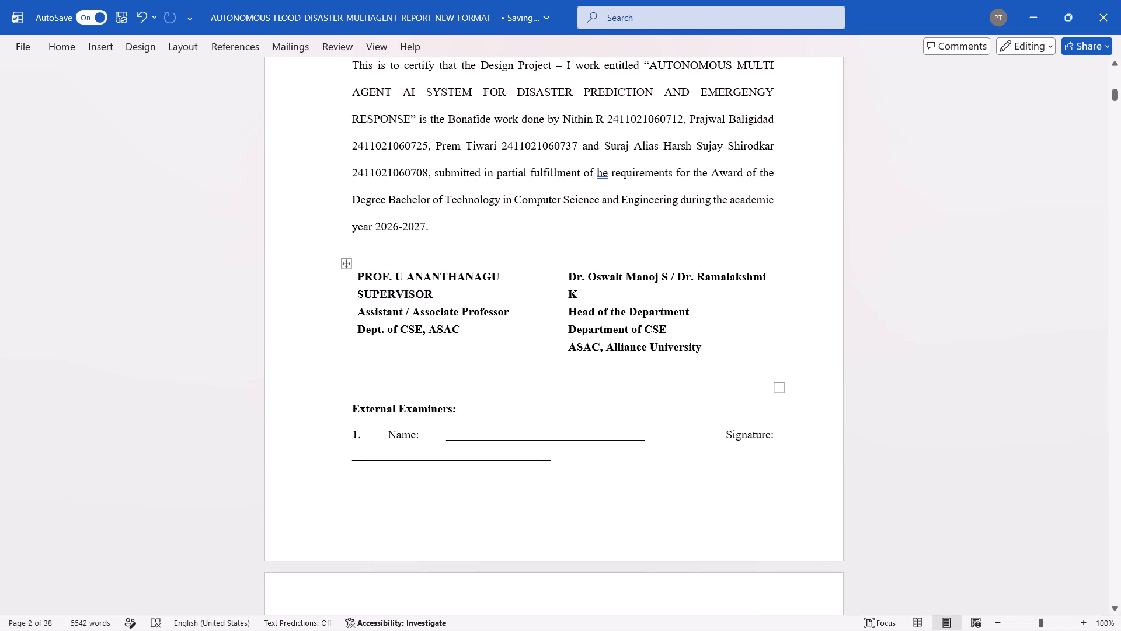
left_click_drag(691, 347, 424, 300)
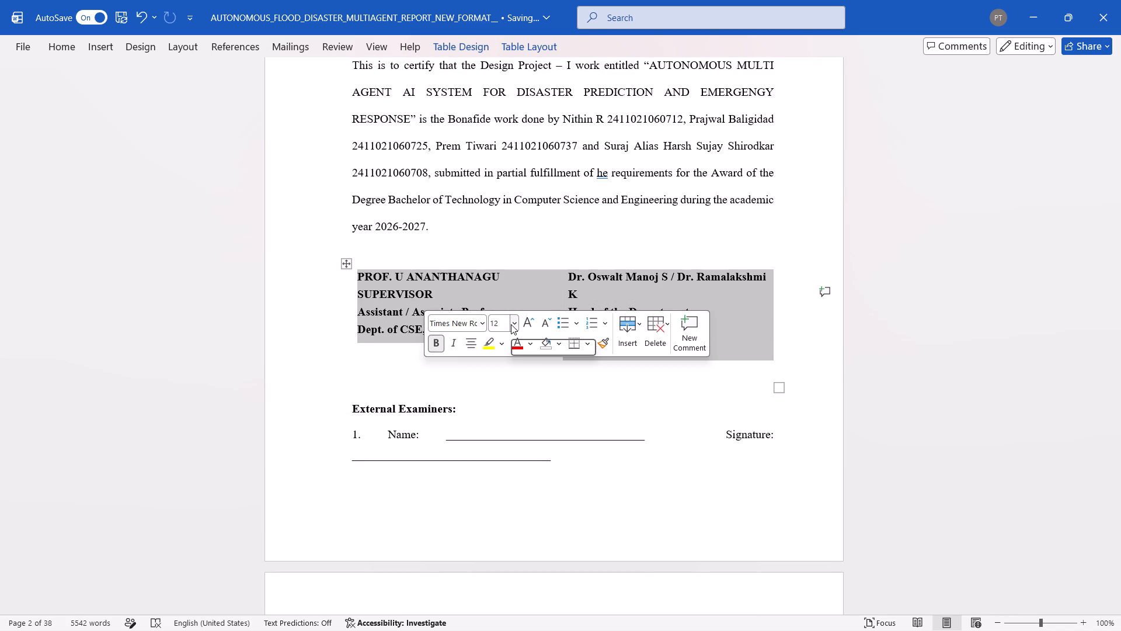
left_click(510, 377)
Examine the declaration and acknowledgement pages for consistent text formatting.
scroll(582, 332, "down", 6)
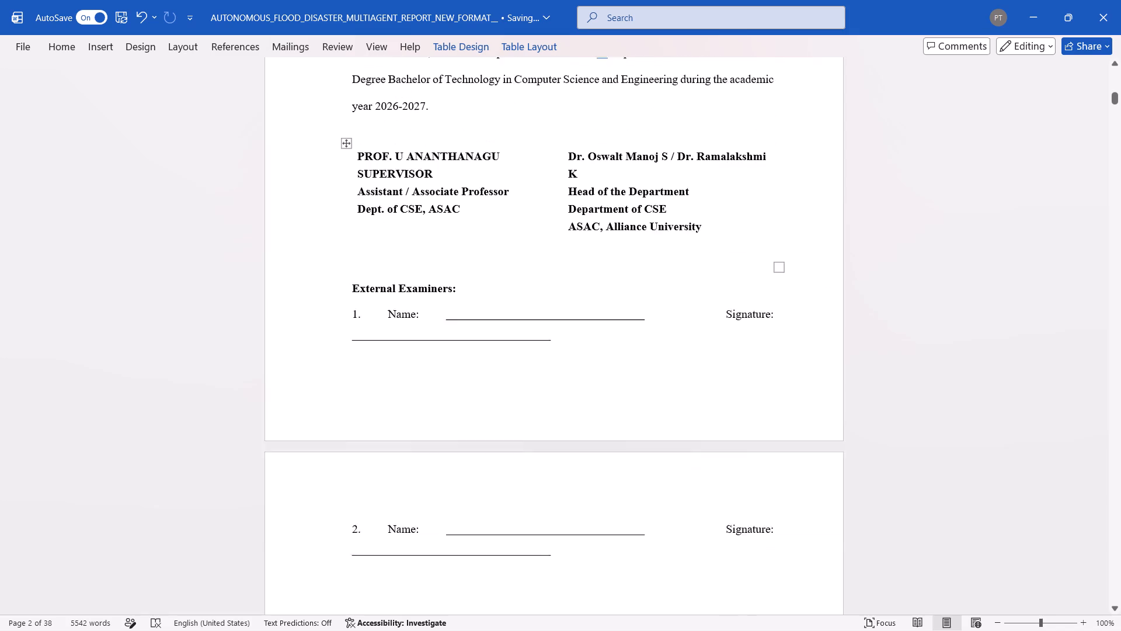
scroll(582, 332, "down", 17)
scroll(584, 331, "down", 13)
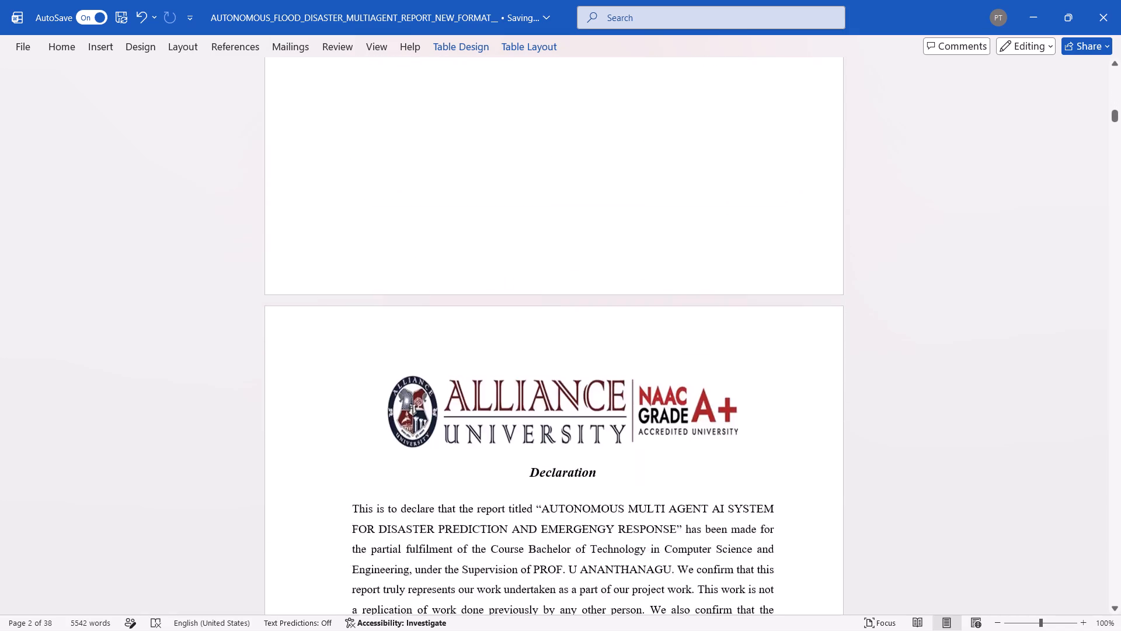
scroll(584, 331, "down", 15)
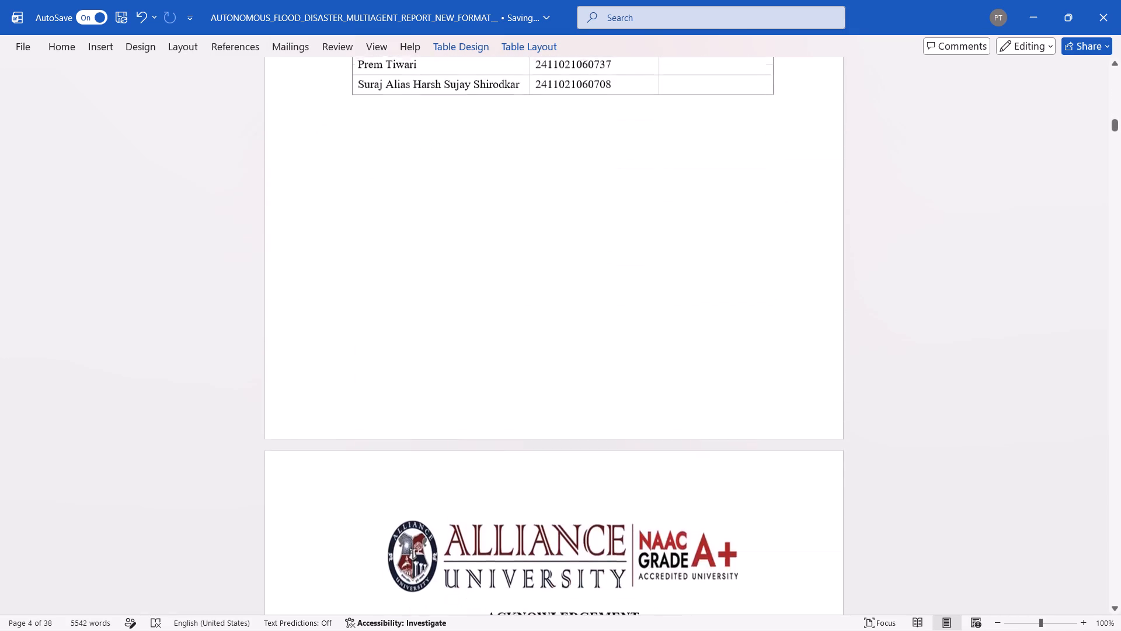
scroll(584, 331, "down", 13)
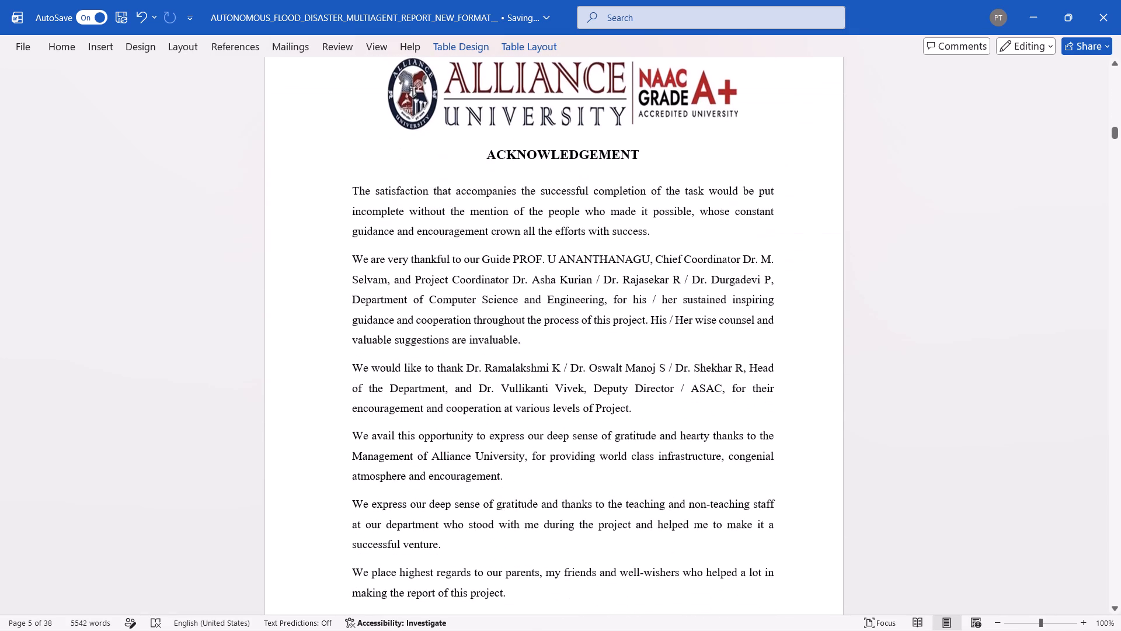
left_click_drag(584, 321, 537, 238)
left_click(747, 288)
scroll(915, 361, "down", 10)
left_click_drag(785, 327, 710, 261)
left_click(848, 306)
Set the line spacing of the two "ABSTRACT" body paragraphs, from "Floods represent" to "emergency response.", to 1.5.
scroll(848, 306, "down", 5)
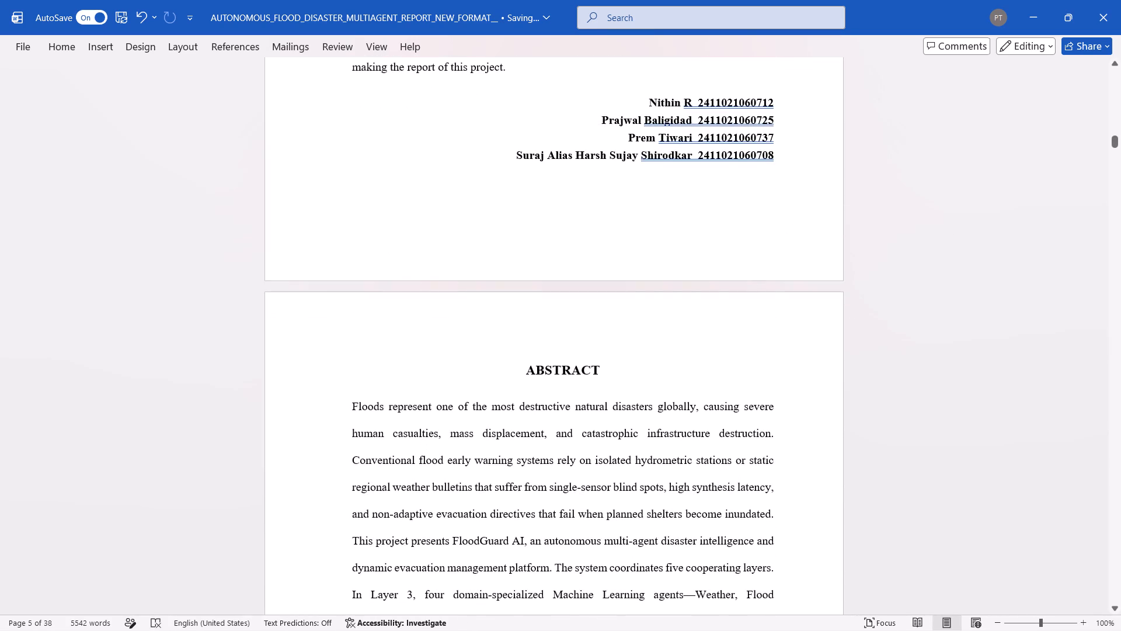
scroll(718, 332, "down", 4)
left_click_drag(726, 550, 568, 355)
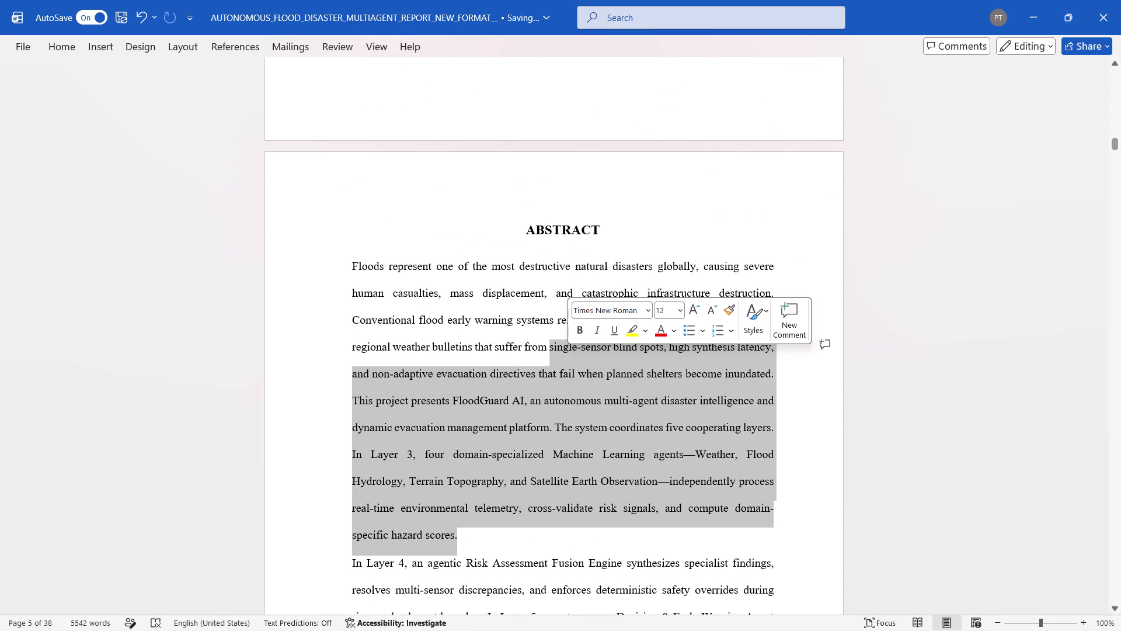
left_click(77, 52)
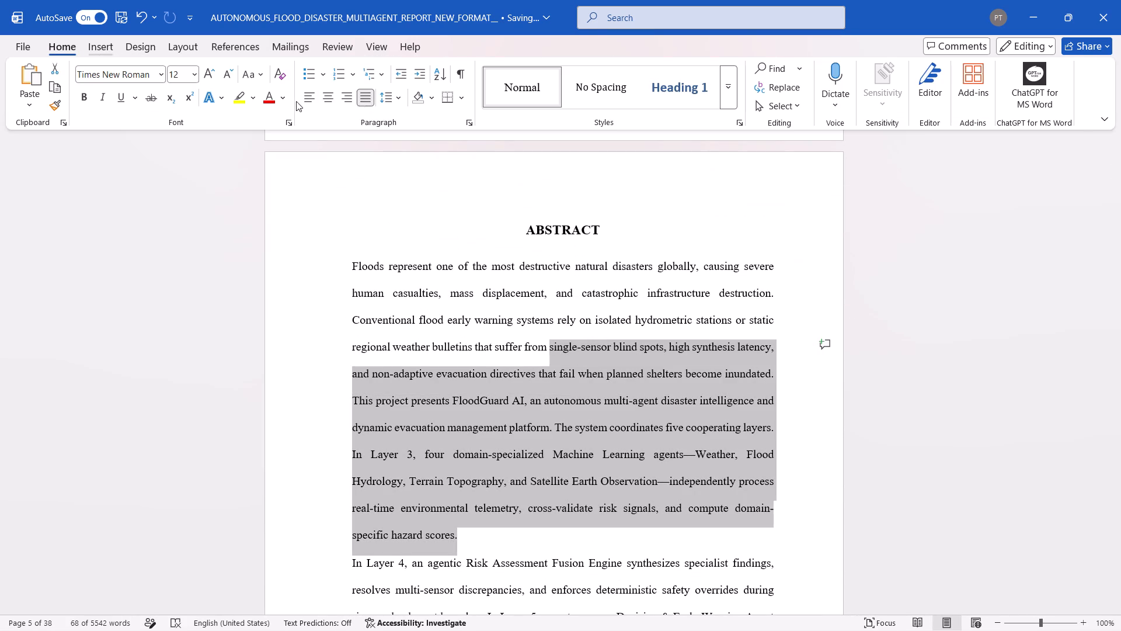
left_click(401, 95)
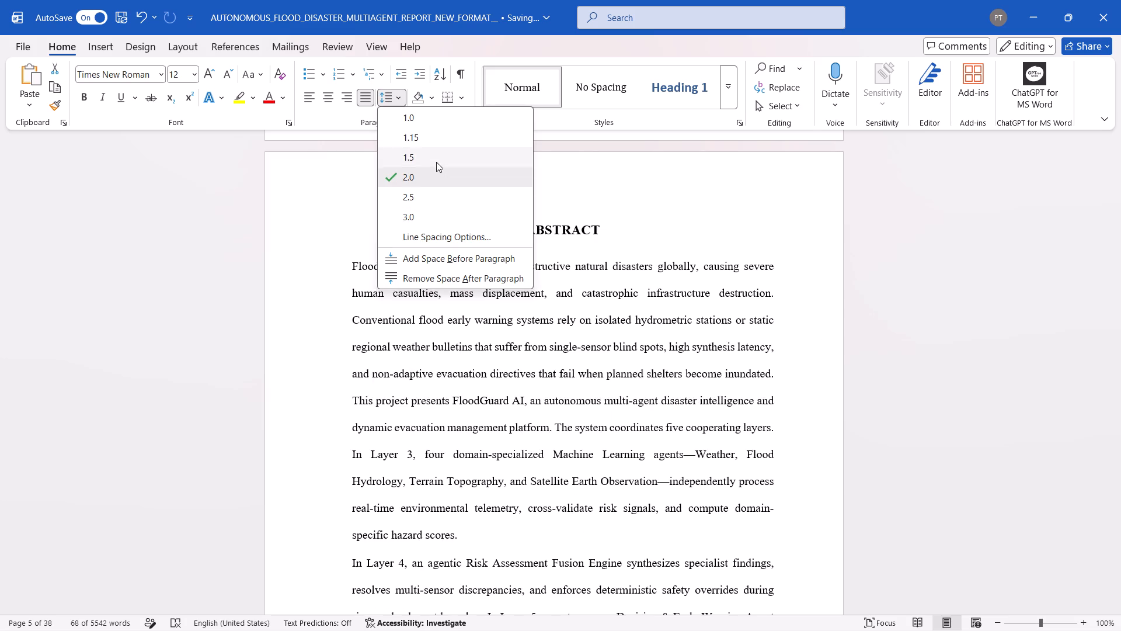
left_click(348, 252)
left_click(351, 262)
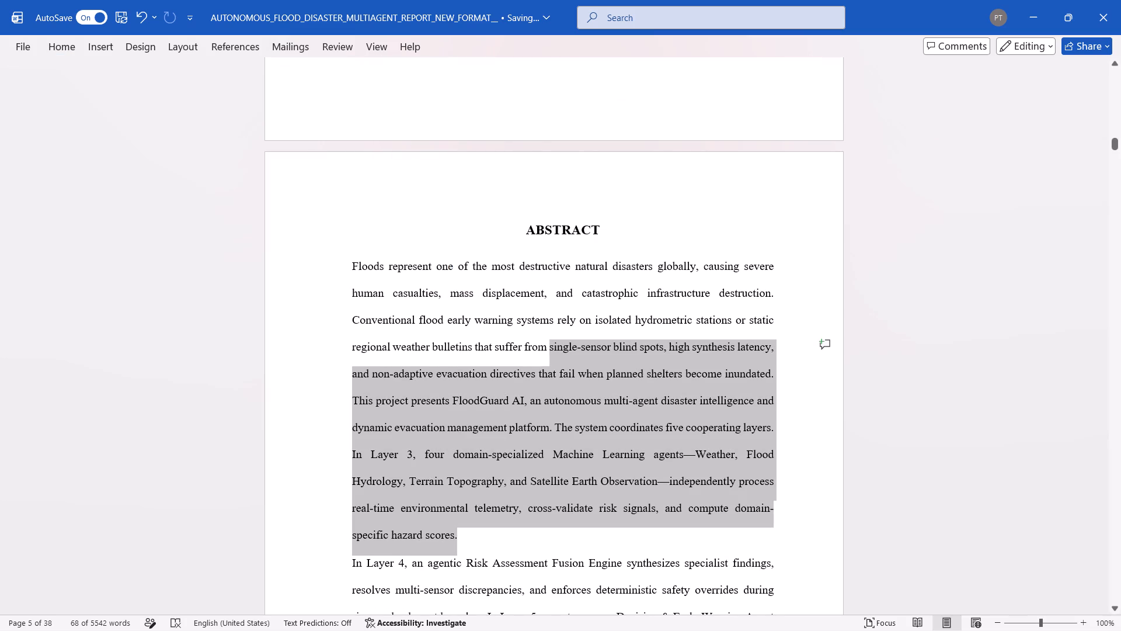
left_click_drag(351, 262, 587, 601)
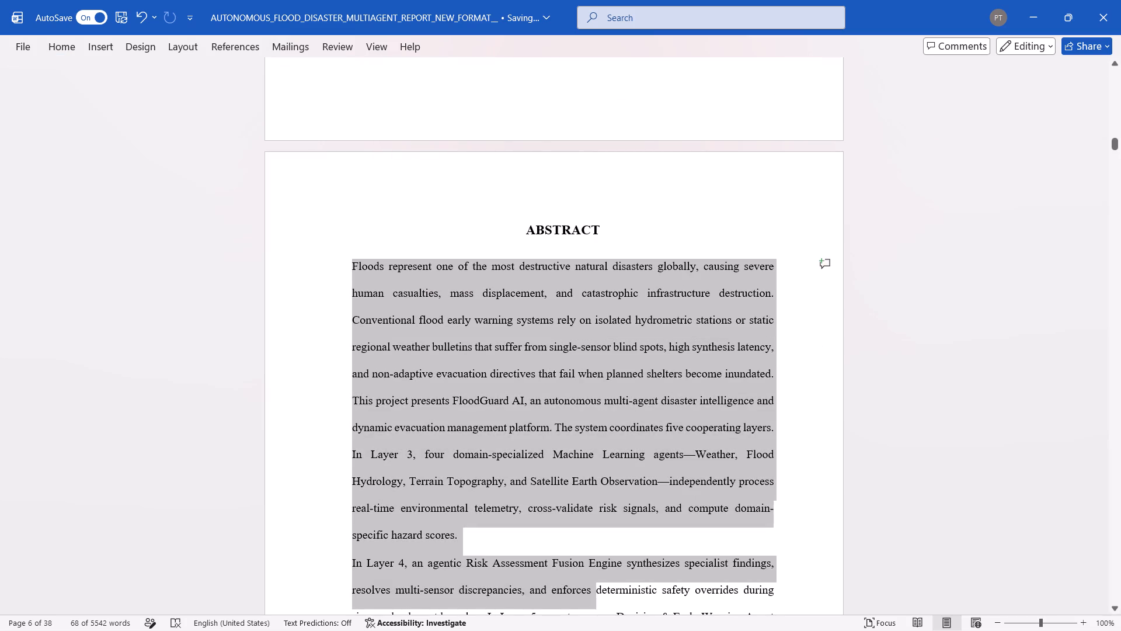
left_click_drag(587, 601, 561, 493)
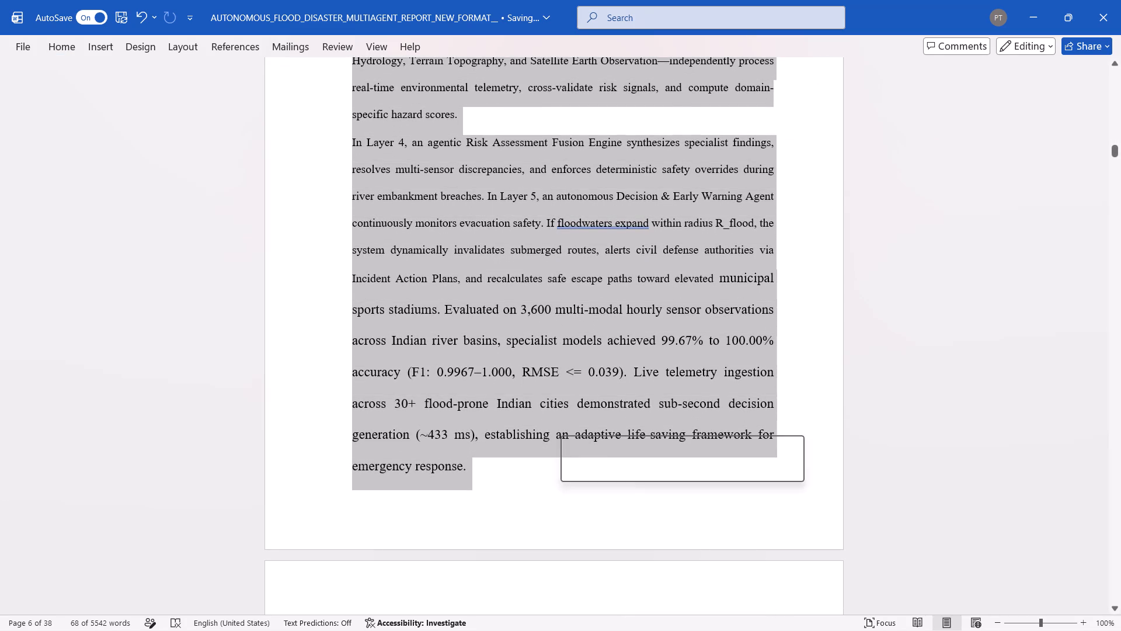
left_click(82, 53)
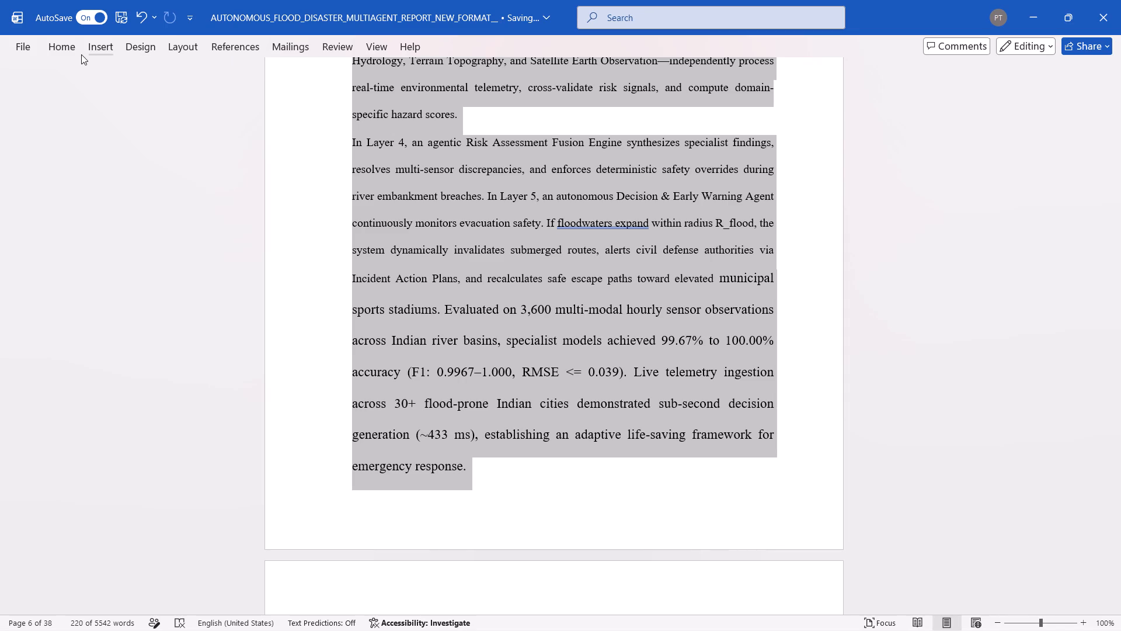
left_click(81, 54)
left_click(399, 96)
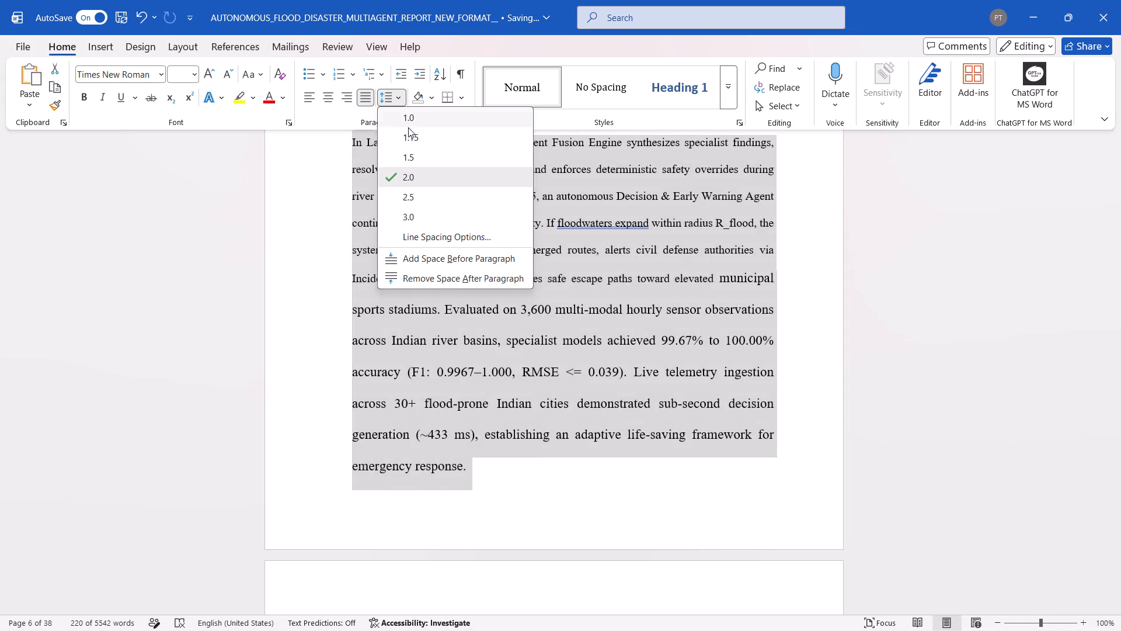
left_click(420, 156)
scroll(597, 208, "up", 5)
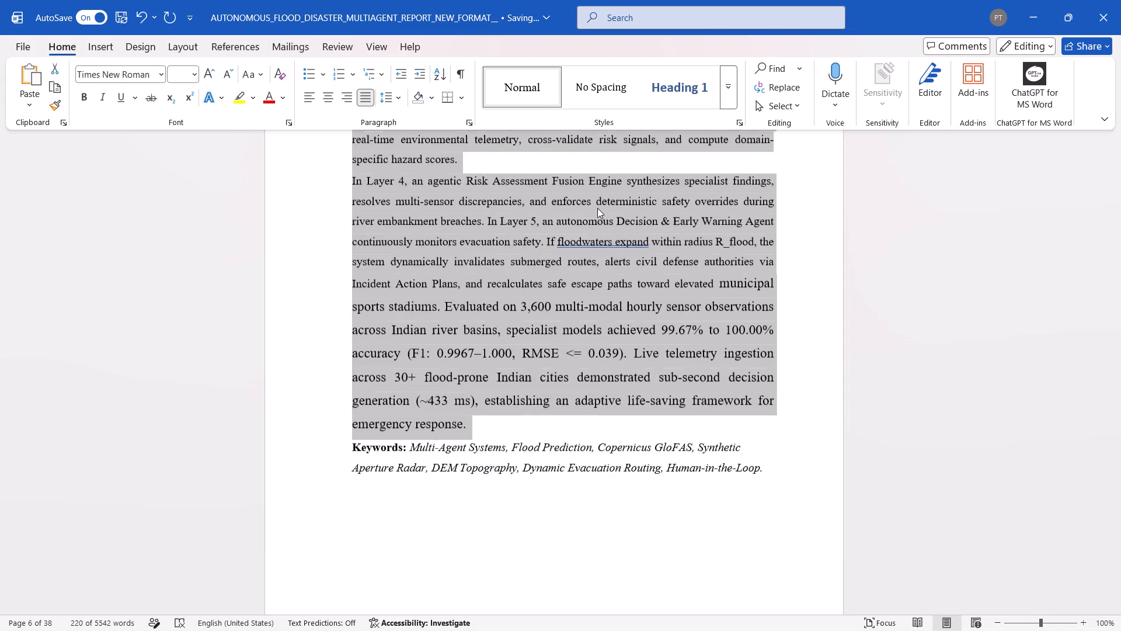
left_click(676, 511)
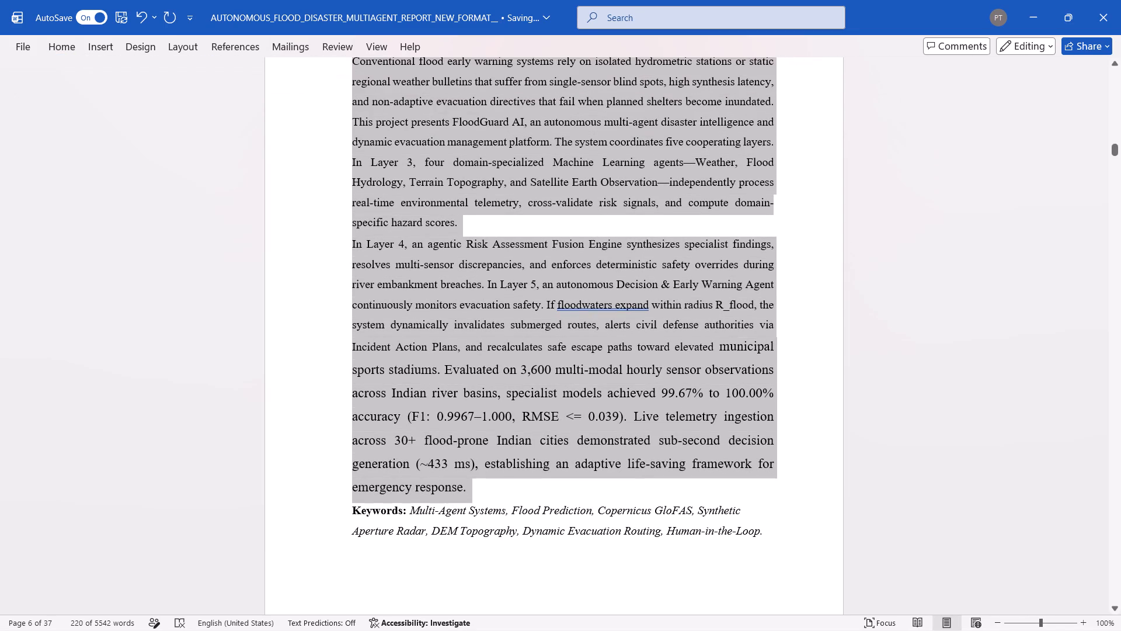
left_click(572, 307)
left_click(821, 300)
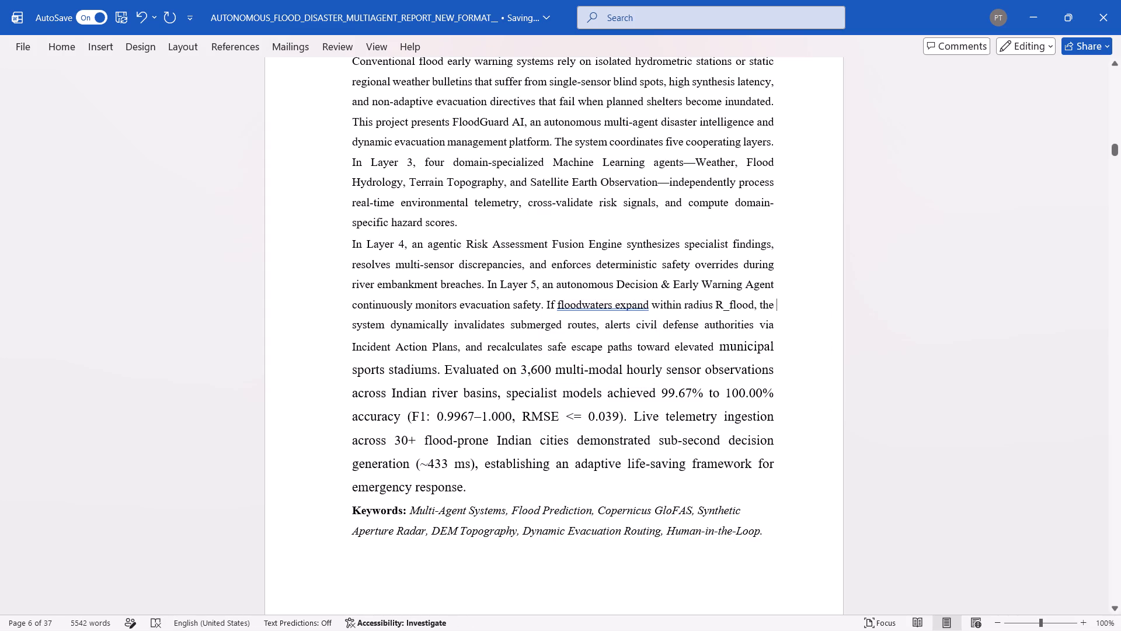
Look over the contents and list of figures pages, and check the font sizes of Chapter 1's title, section 1.1 heading and body text.
scroll(848, 320, "down", 5)
scroll(629, 266, "down", 20)
scroll(629, 266, "down", 9)
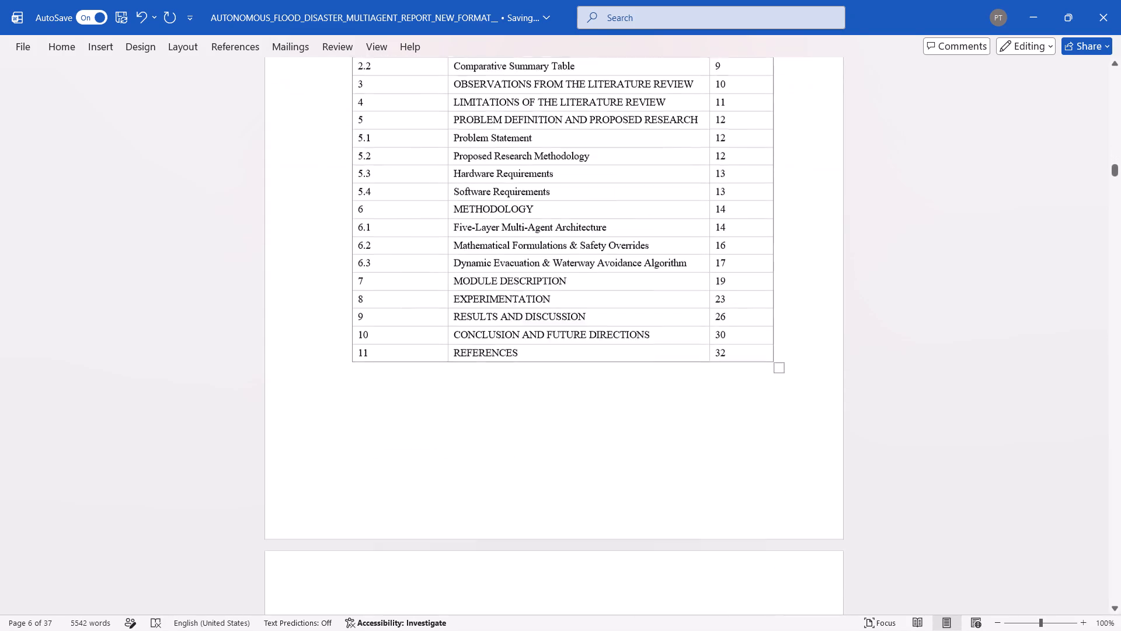
scroll(613, 289, "down", 20)
scroll(613, 289, "down", 18)
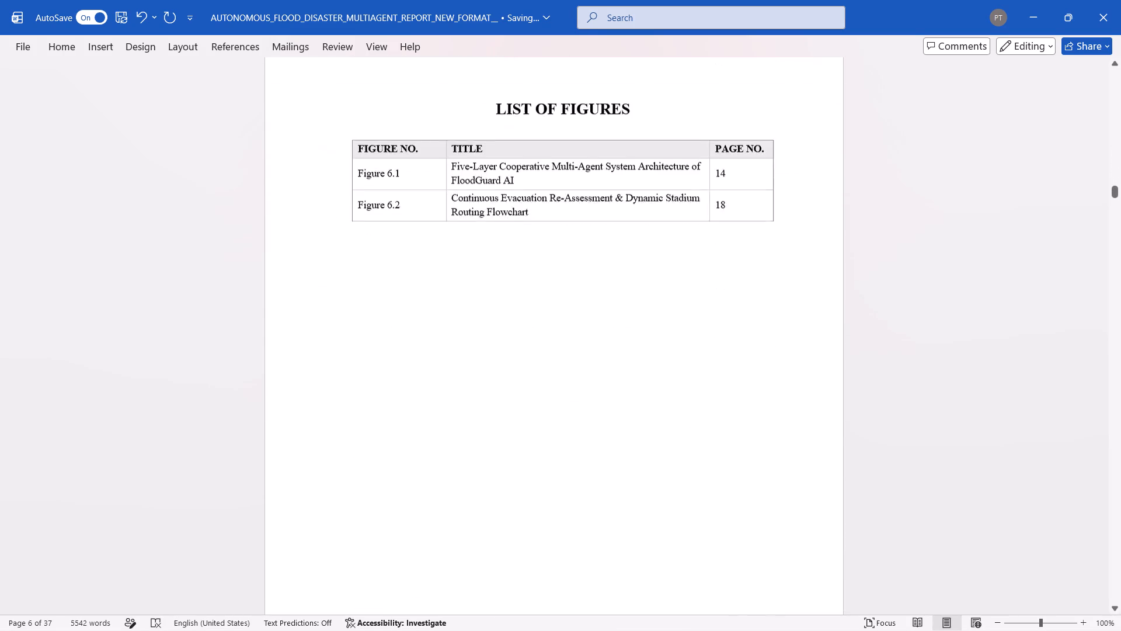
scroll(613, 303, "down", 20)
scroll(613, 303, "down", 11)
scroll(619, 297, "up", 12)
scroll(619, 297, "down", 18)
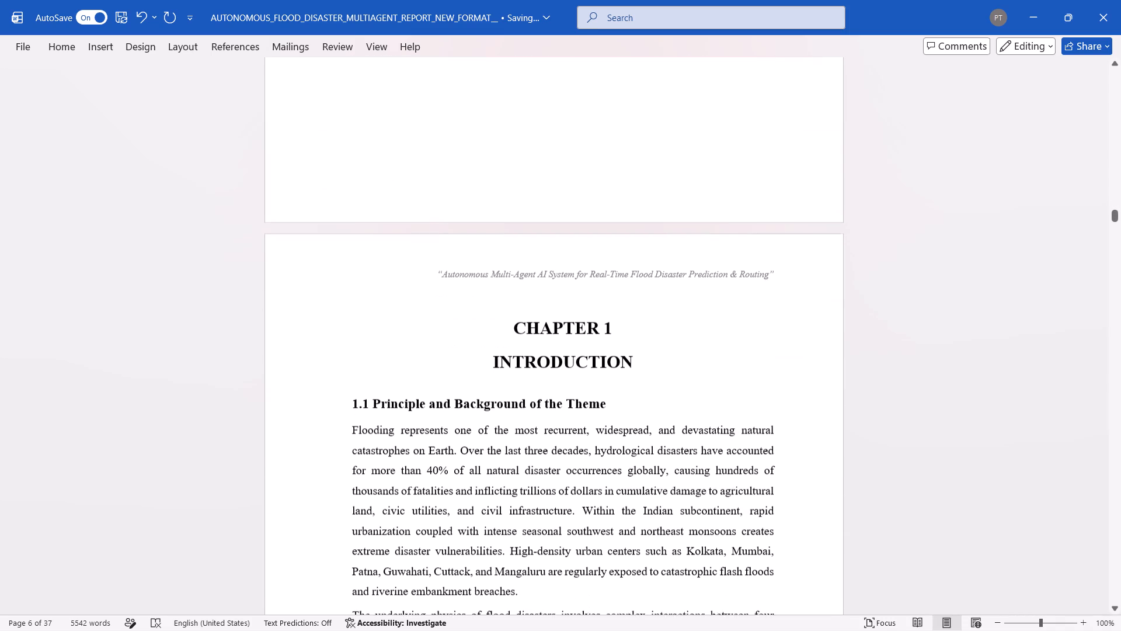
left_click_drag(643, 360, 503, 319)
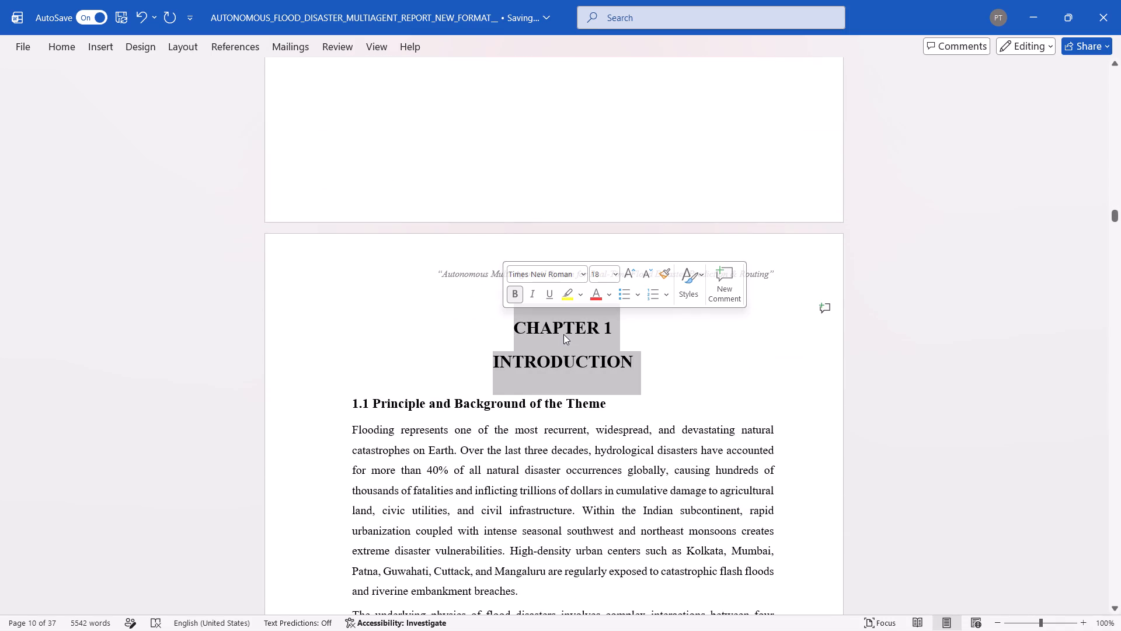
left_click(632, 332)
scroll(629, 340, "down", 4)
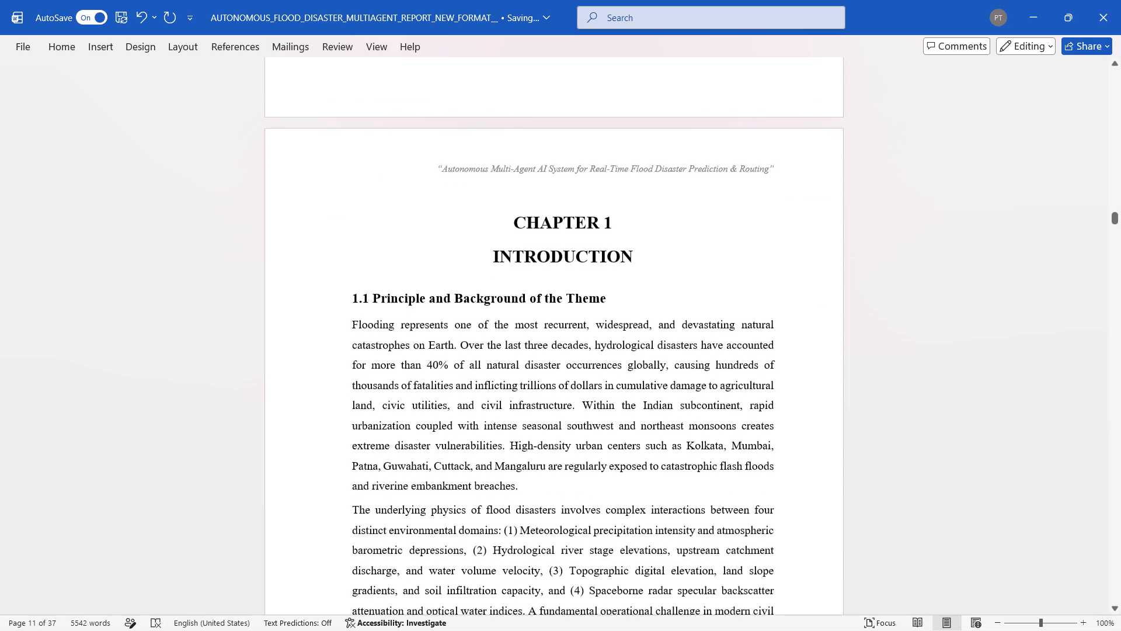
left_click_drag(613, 269, 520, 262)
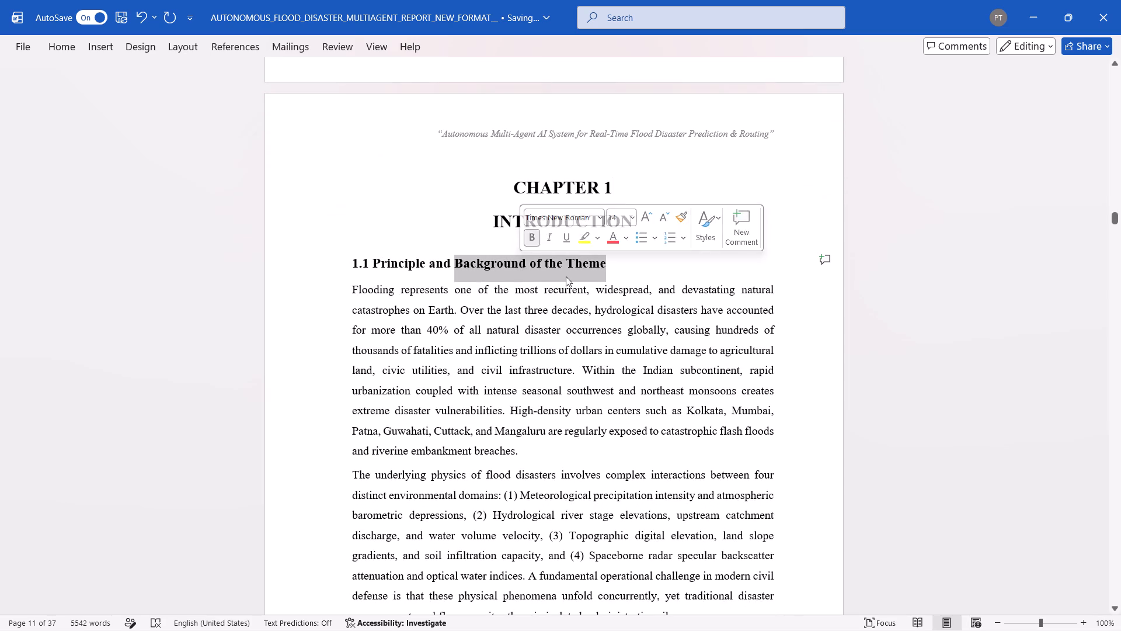
left_click_drag(625, 359, 595, 331)
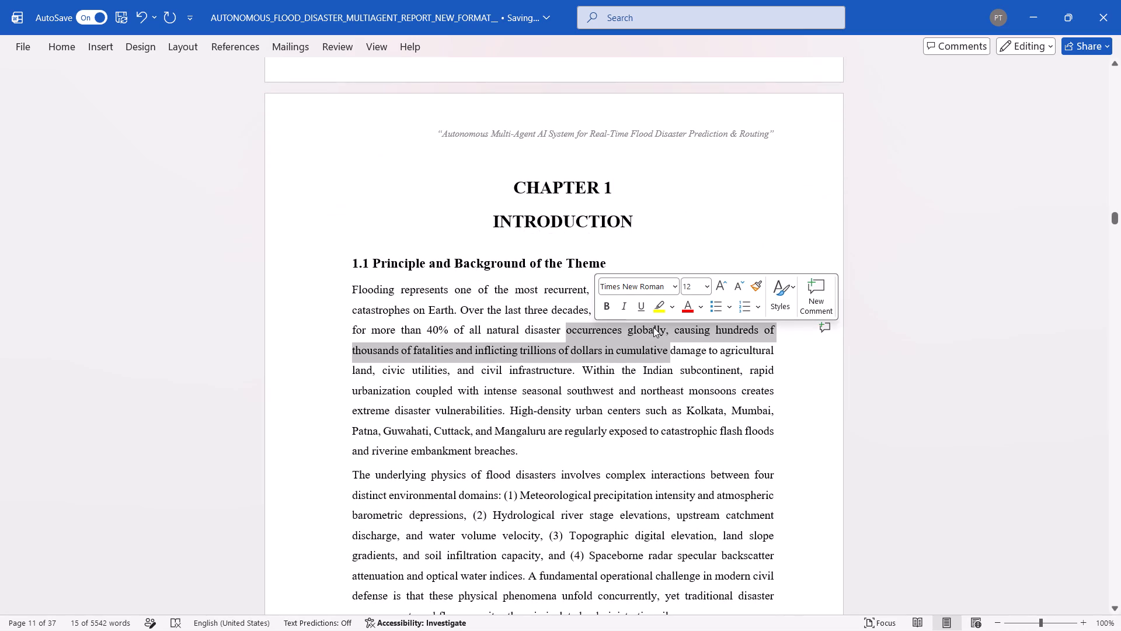
left_click(867, 339)
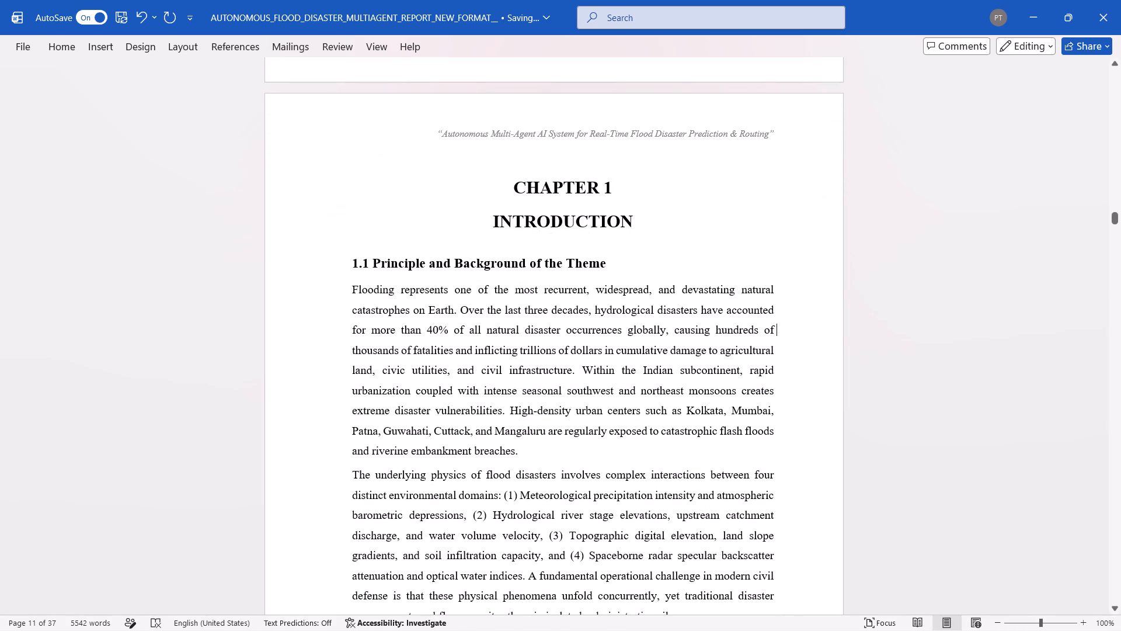
Check the font size of the heading "1.2 State of the Art in Flood Early Warning" and its body text's line spacing.
scroll(502, 173, "down", 7)
left_click_drag(609, 407, 569, 396)
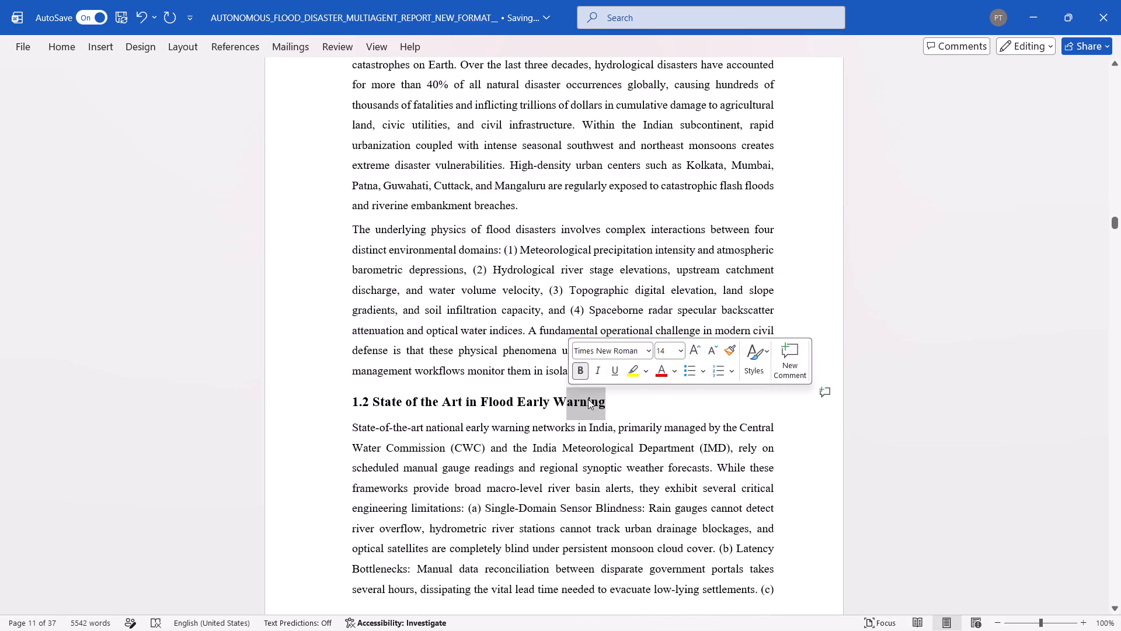
scroll(661, 414, "down", 6)
left_click_drag(677, 347, 586, 266)
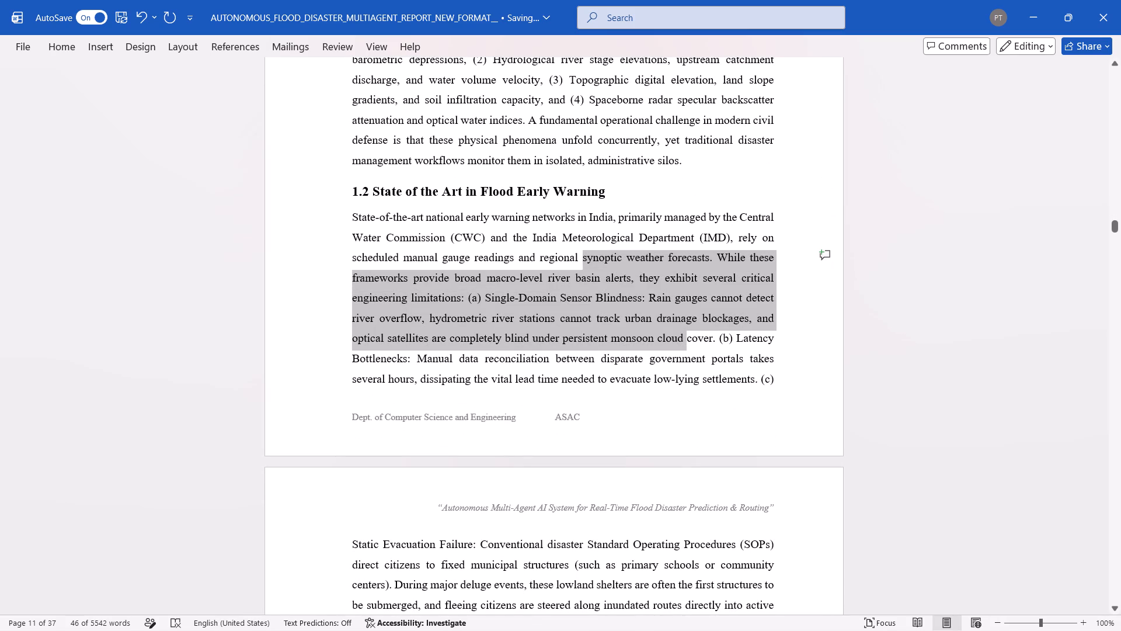
left_click(68, 50)
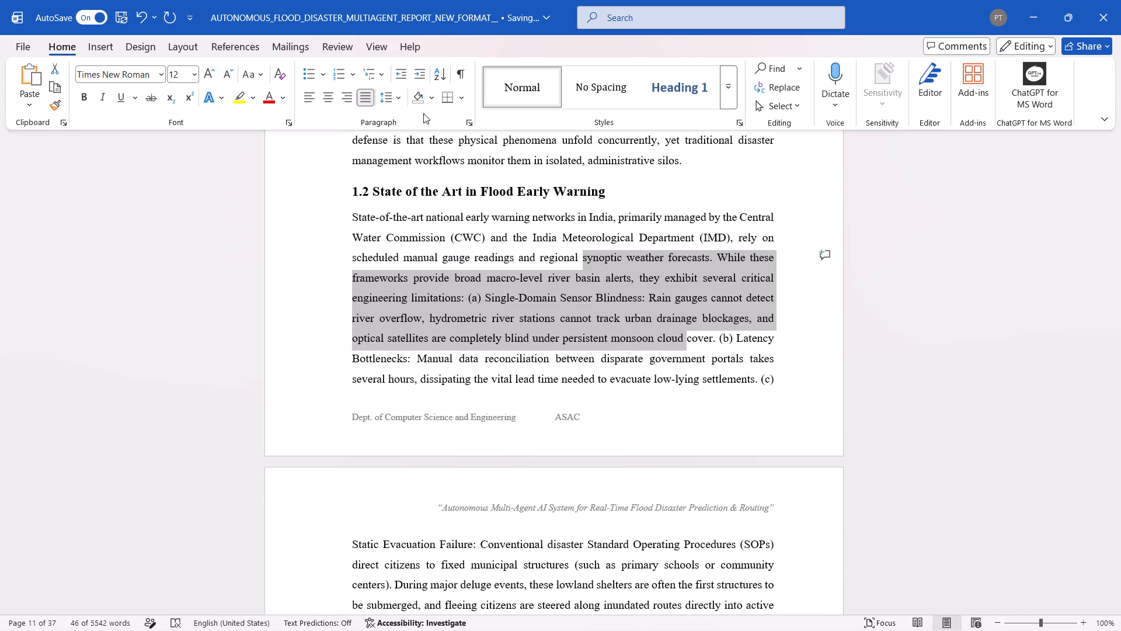
left_click(401, 97)
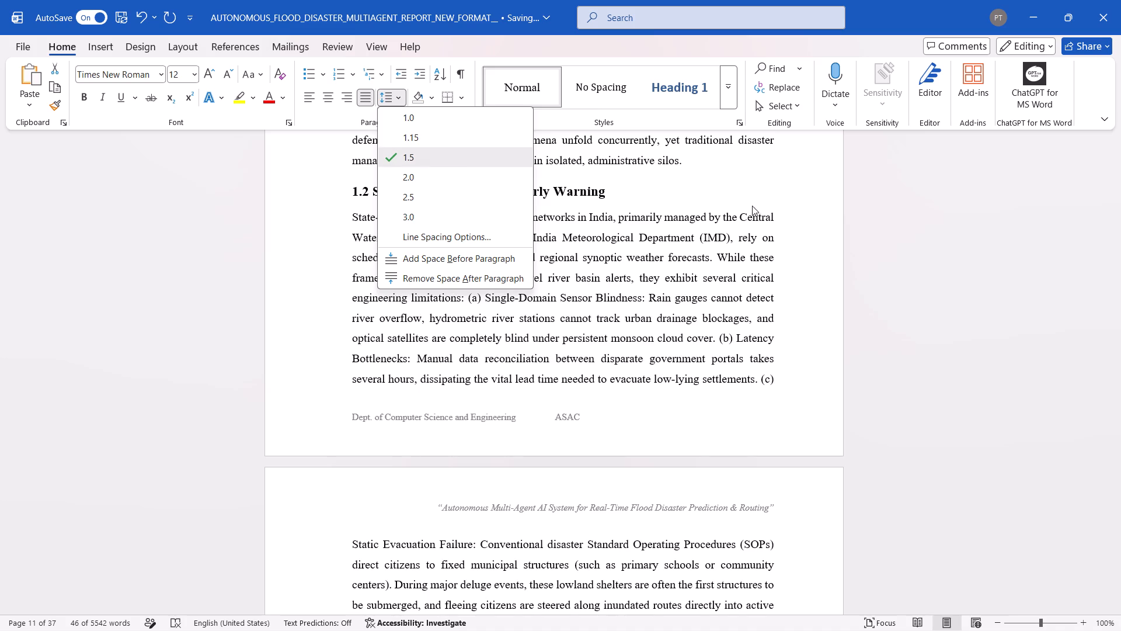
left_click(906, 261)
Check the font size and line spacing of the body text under "1.3 What Has Been Done in This Work".
scroll(888, 269, "down", 6)
scroll(843, 252, "down", 8)
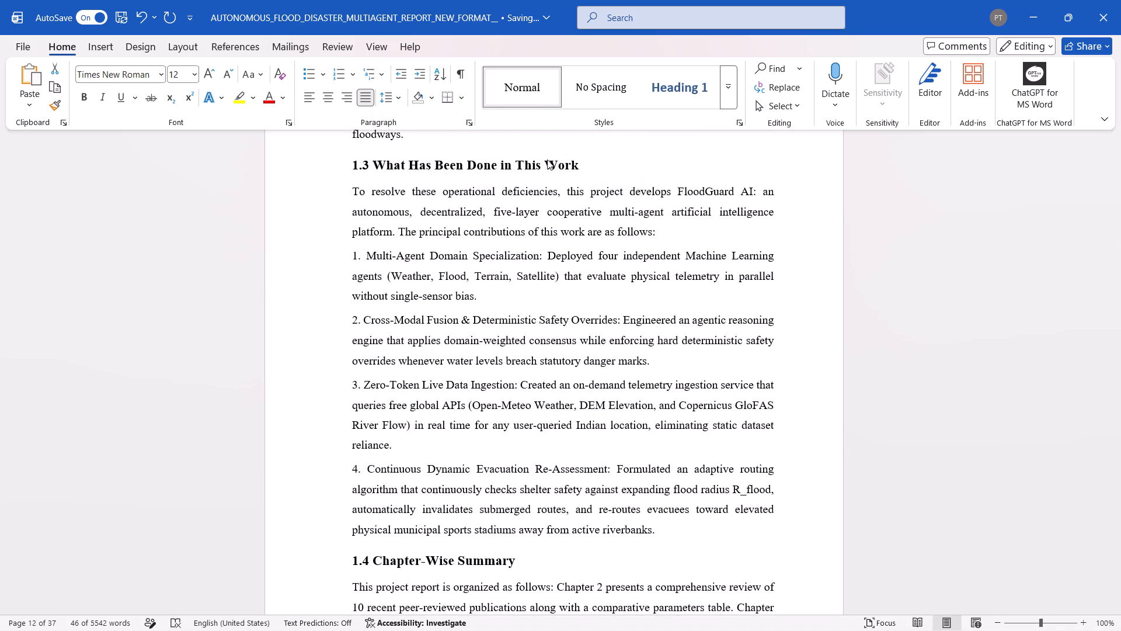
left_click_drag(651, 394, 521, 218)
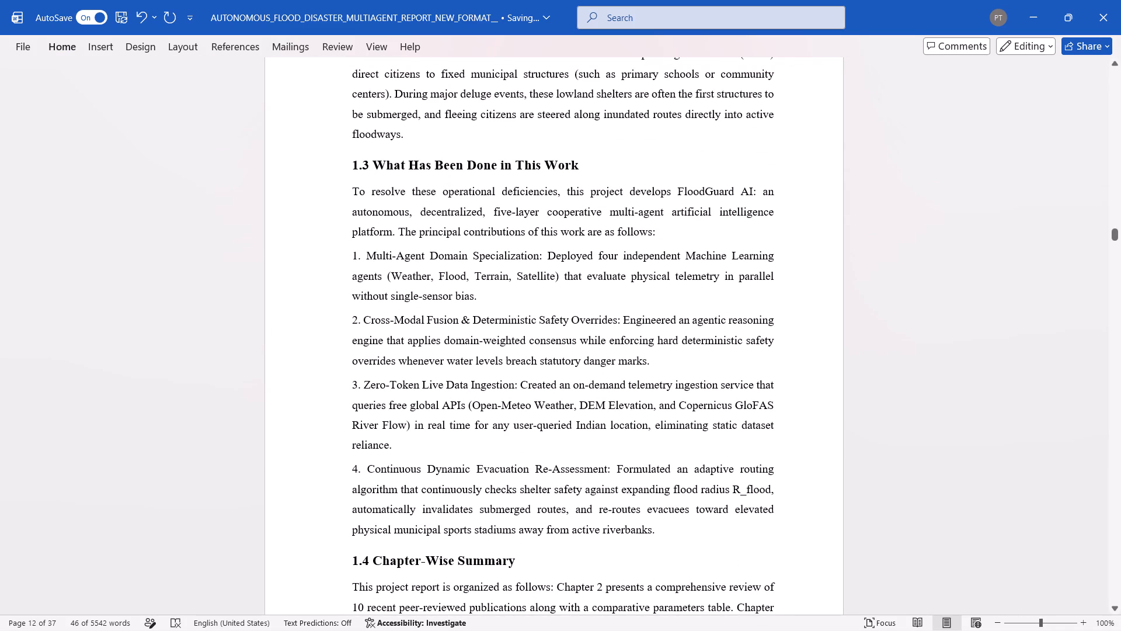
left_click_drag(663, 403, 518, 224)
left_click(50, 44)
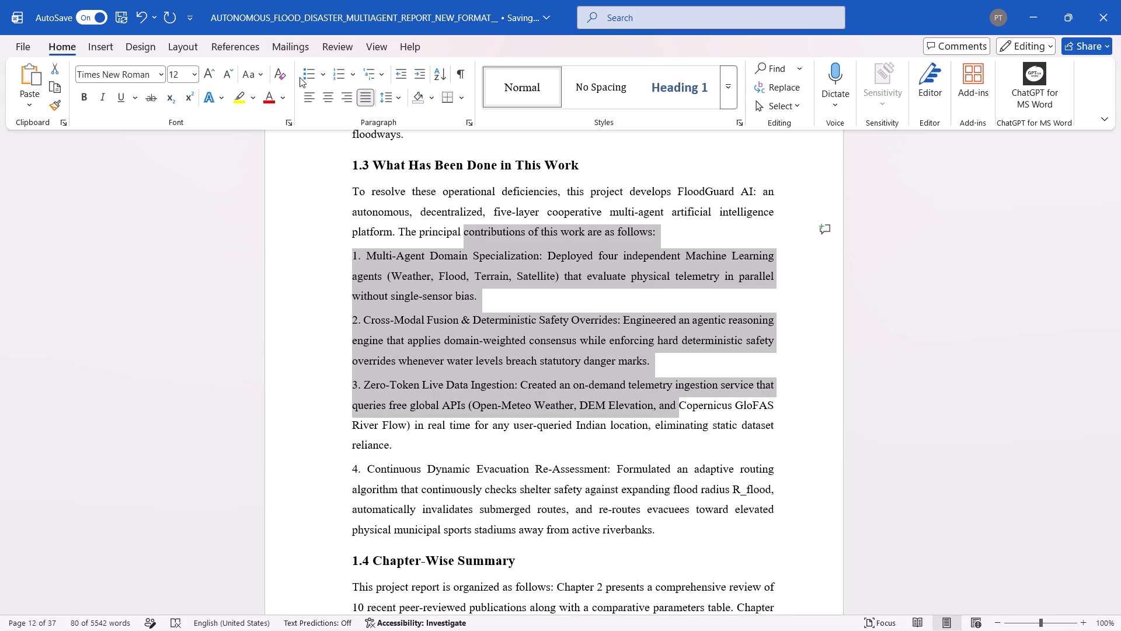
left_click(404, 92)
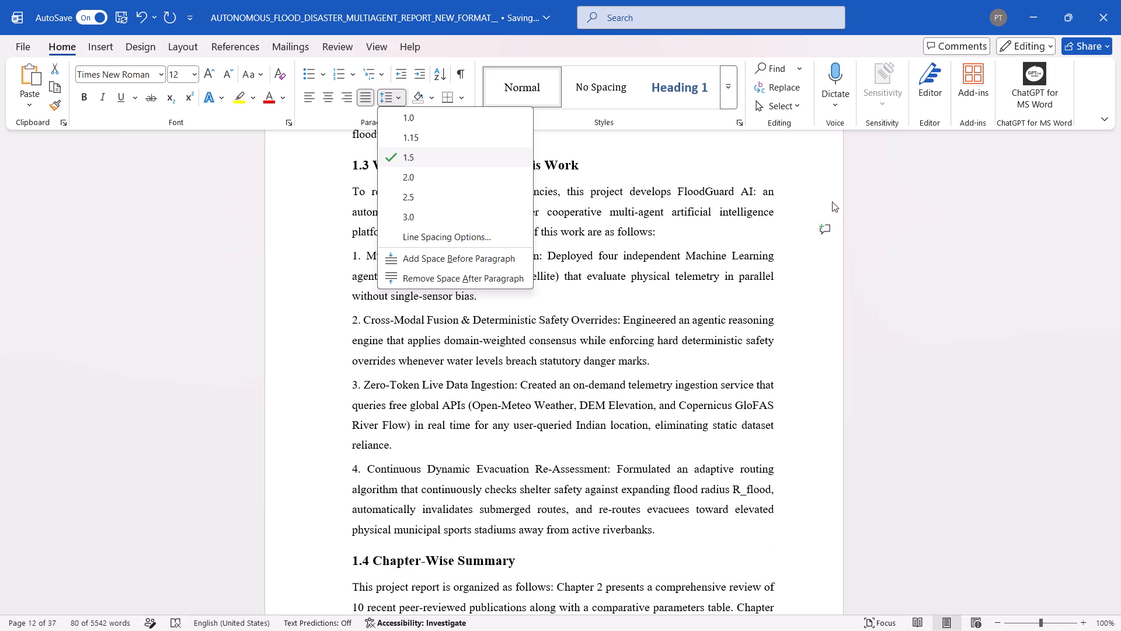
left_click(844, 208)
left_click(707, 264)
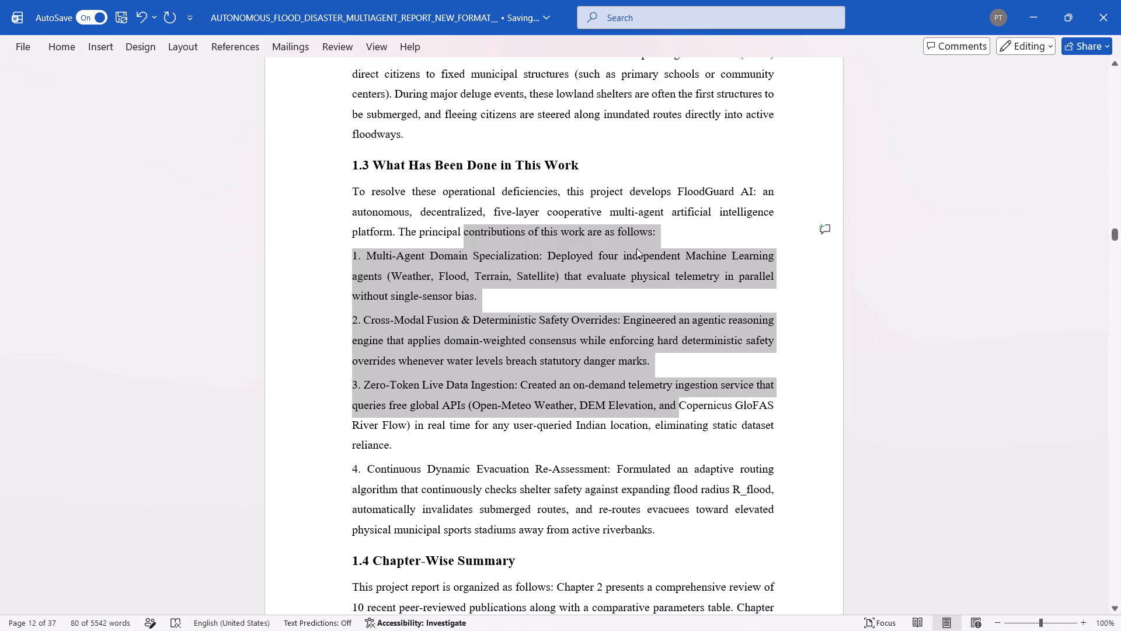
left_click(625, 235)
Check the font size and line spacing of the closing lines of "1.4 Chapter-Wise Summary", and continue to Chapter 2.
scroll(750, 310, "down", 11)
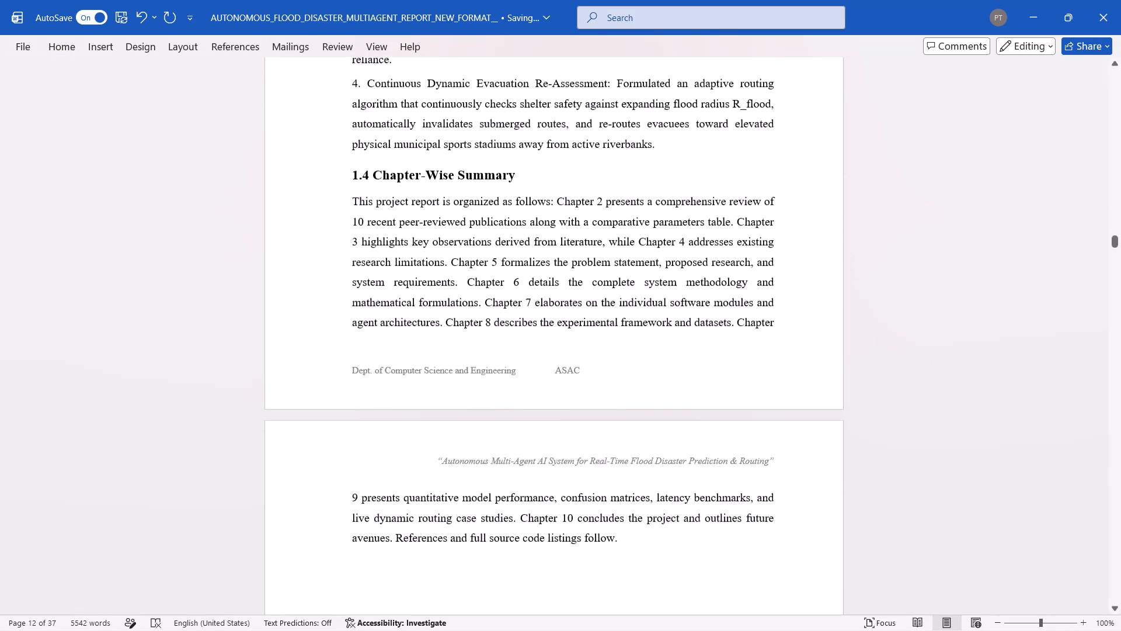
scroll(748, 305, "down", 5)
left_click_drag(618, 369, 537, 319)
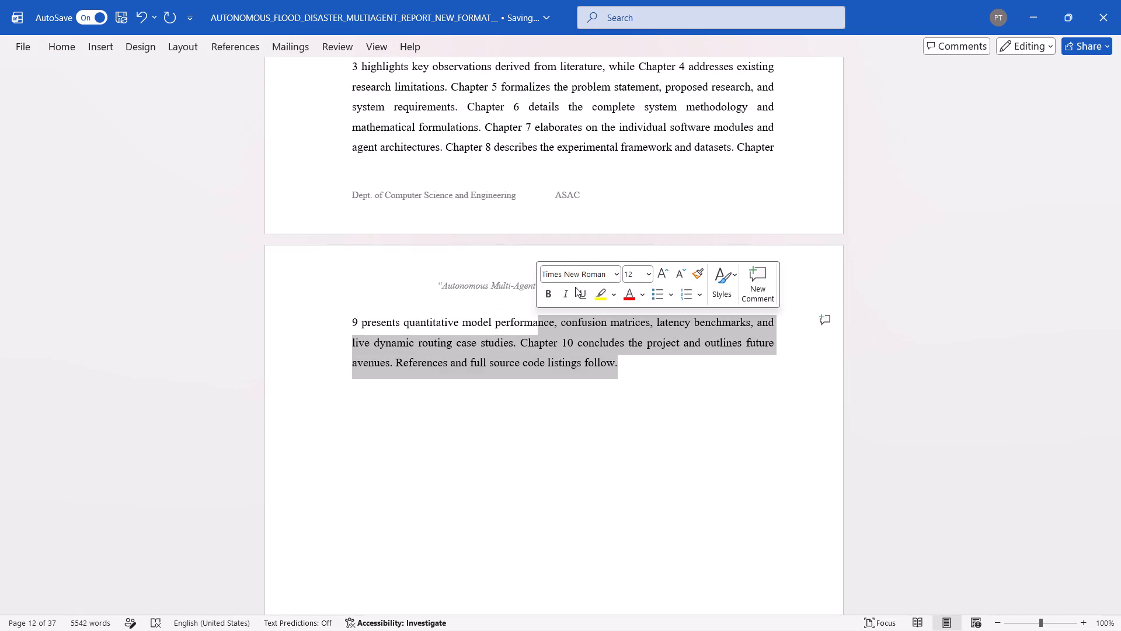
left_click(75, 48)
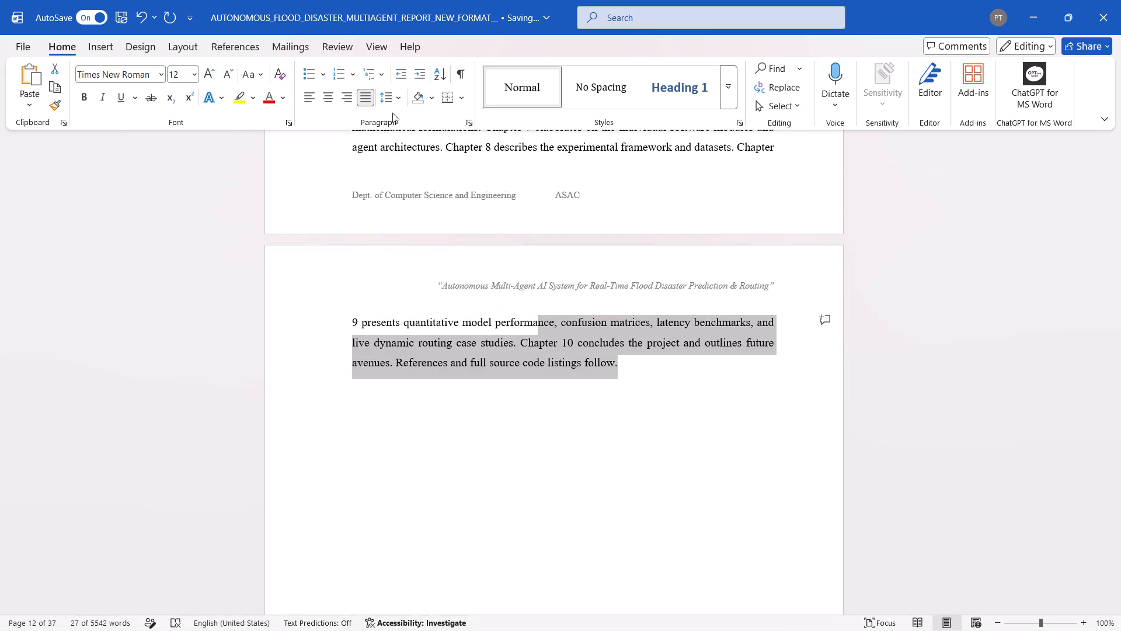
left_click(394, 95)
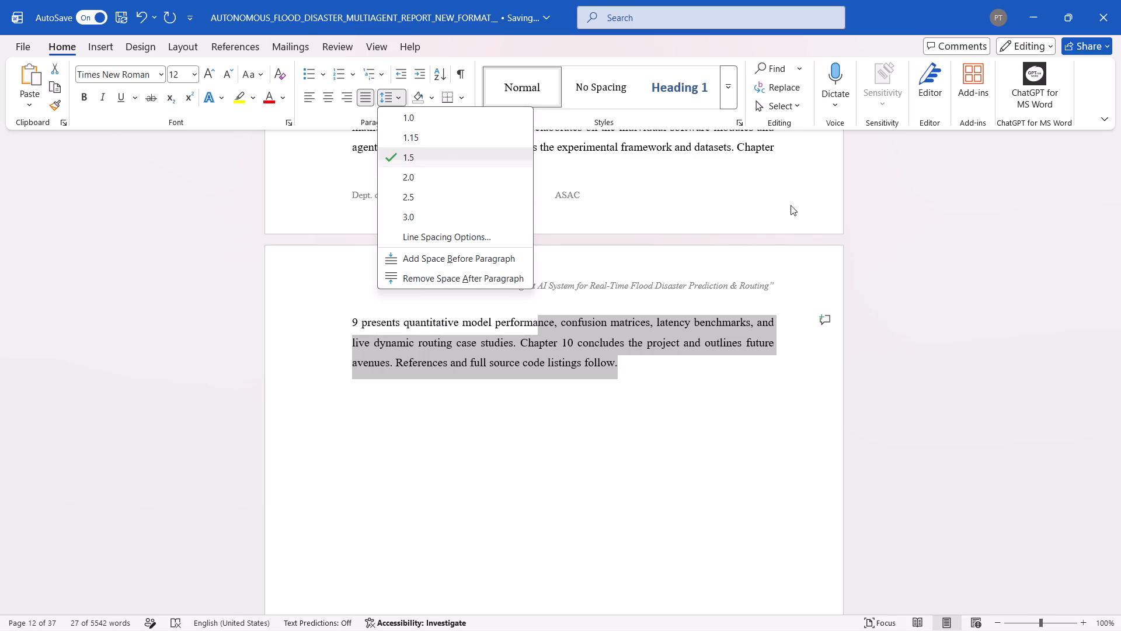
left_click(843, 214)
left_click(733, 325)
scroll(733, 325, "down", 5)
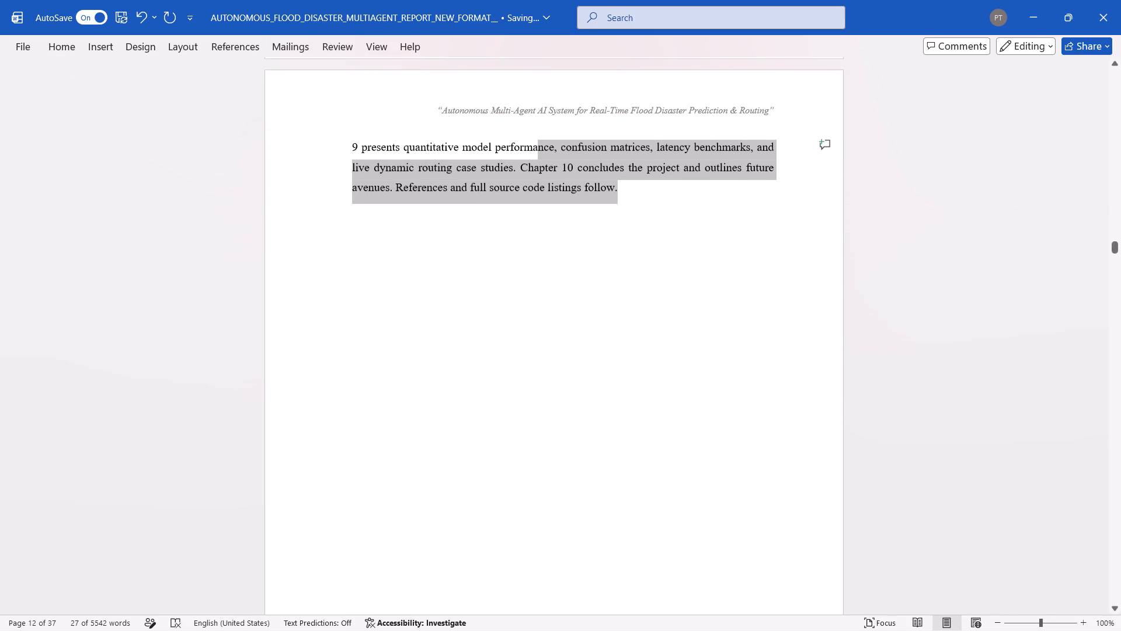
left_click(657, 152)
scroll(657, 152, "down", 20)
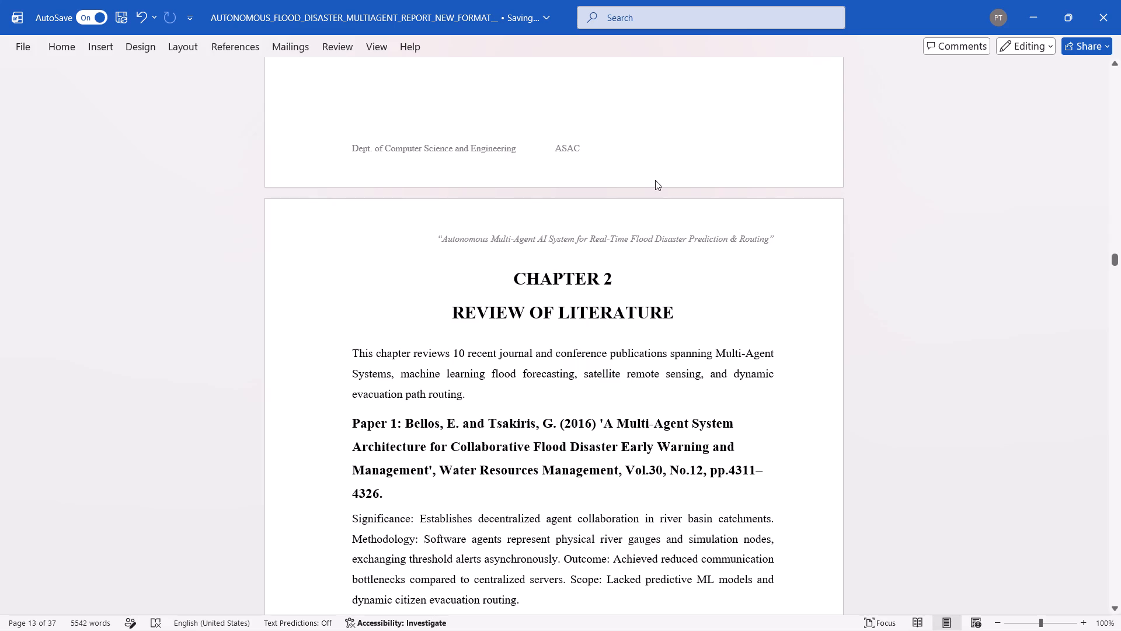
Look over the layout of the paper headings and their summaries in Chapter 2, Review of Literature.
scroll(652, 188, "down", 16)
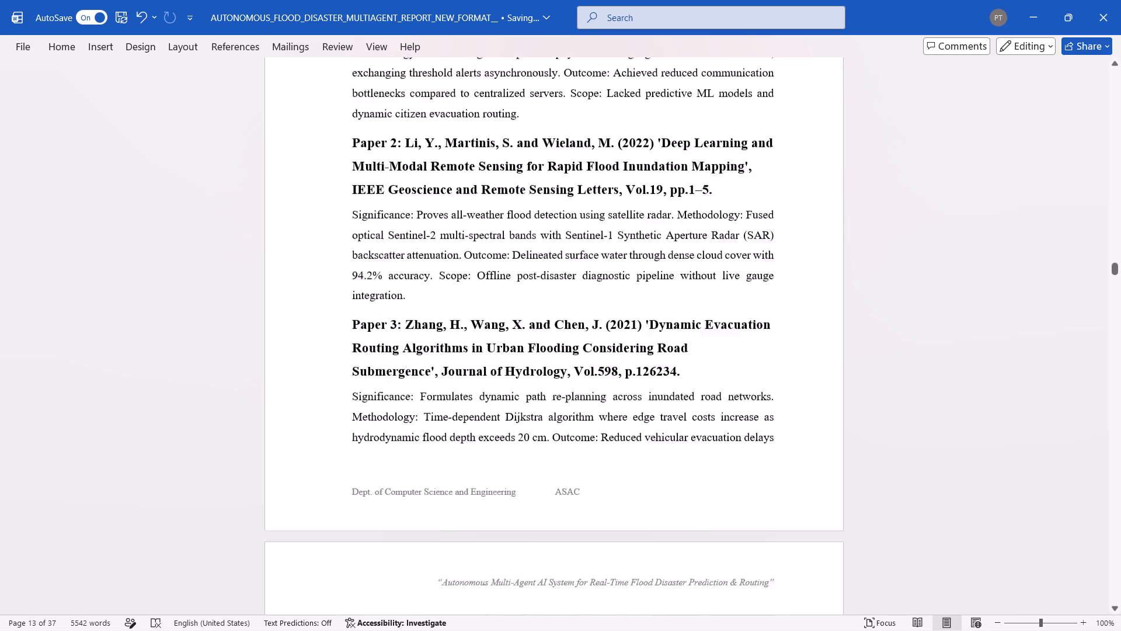
scroll(645, 212, "down", 12)
scroll(845, 279, "down", 4)
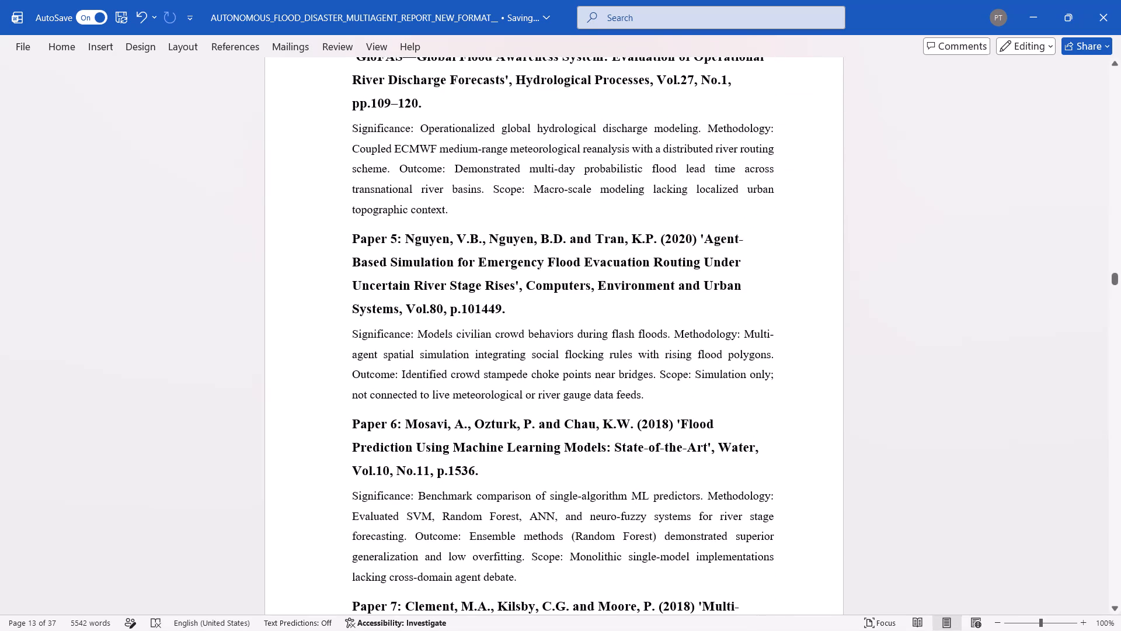
Go back to the front matter and look over the Acknowledgement and Abstract pages for text size consistency.
left_click_drag(1116, 280, 1109, 157)
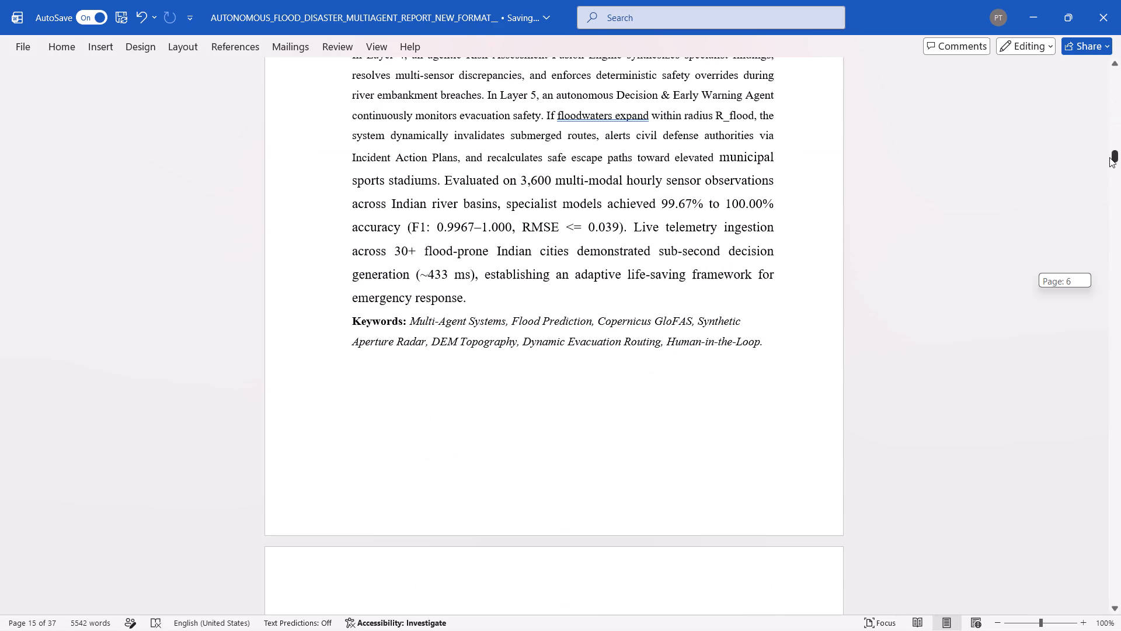
left_click_drag(1109, 157, 1120, 136)
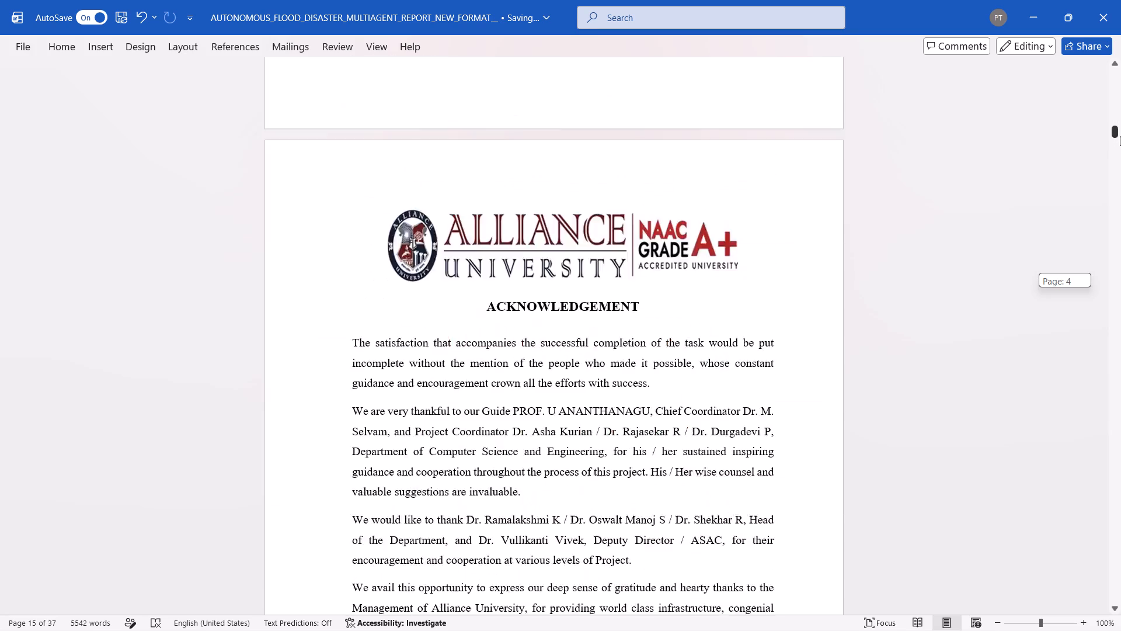
left_click_drag(1120, 136, 1120, 137)
scroll(896, 186, "down", 10)
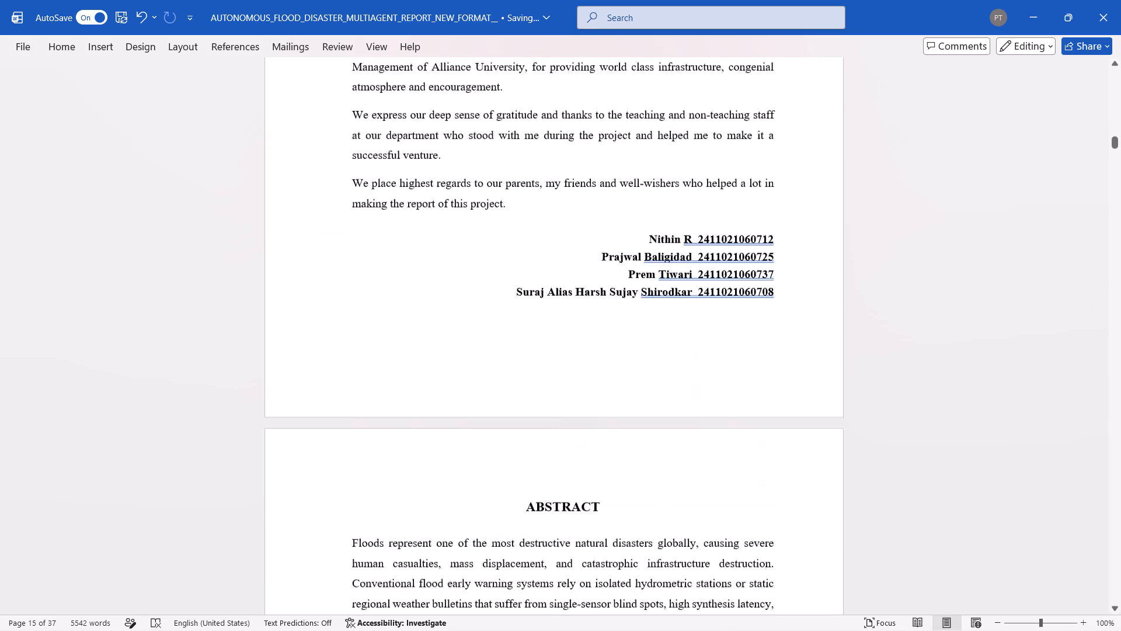
scroll(896, 186, "down", 13)
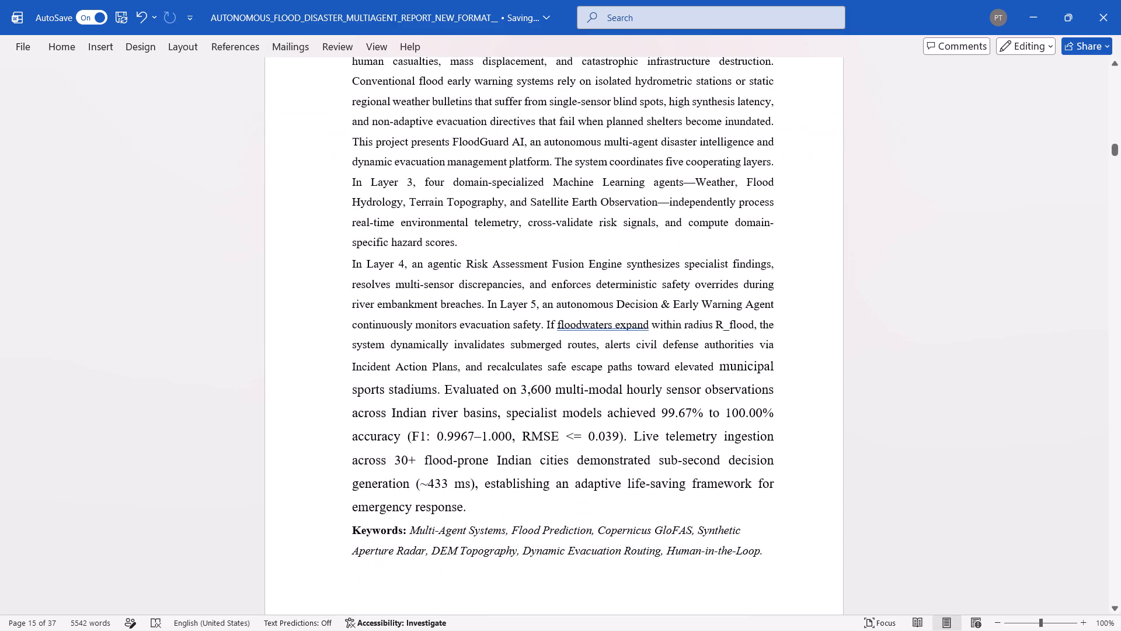
scroll(880, 214, "down", 3)
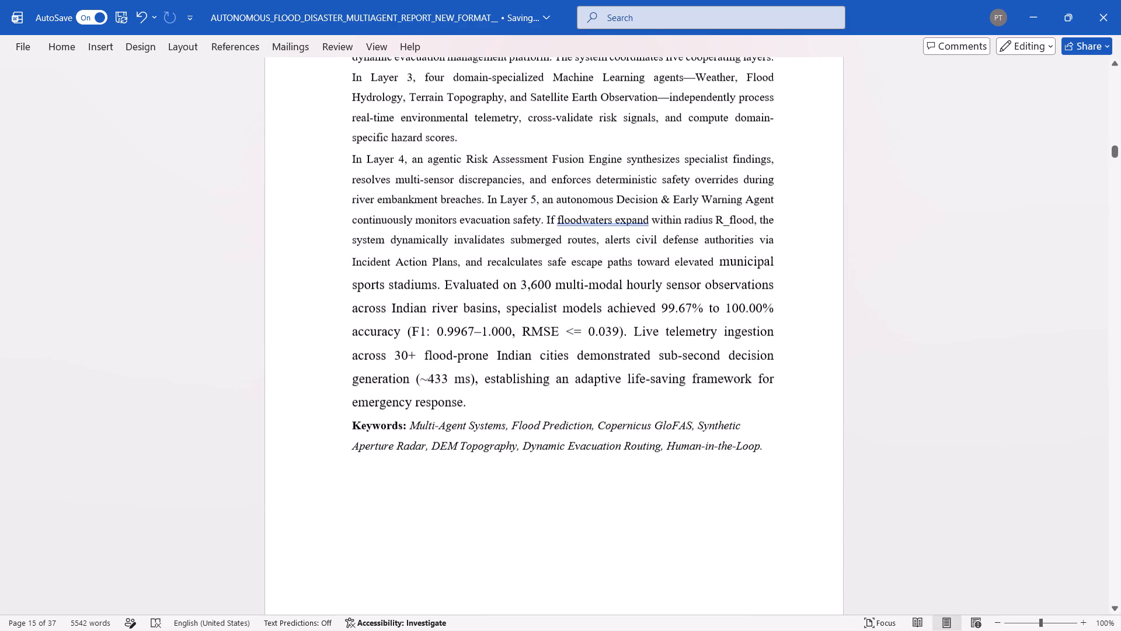
scroll(452, 424, "down", 6)
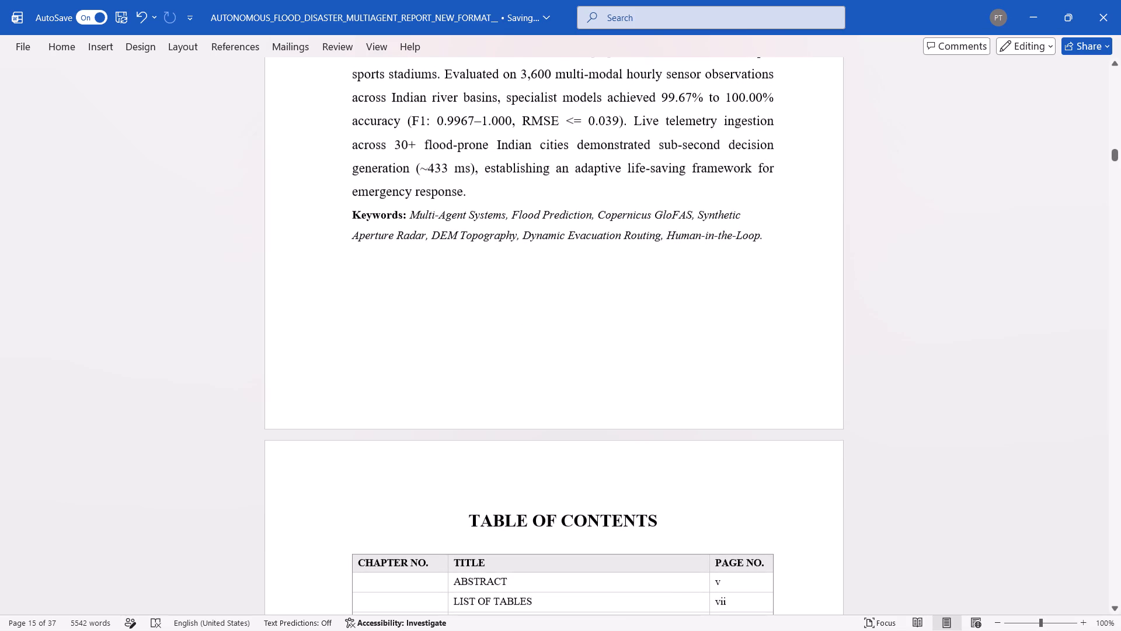
scroll(640, 387, "up", 2)
scroll(640, 387, "down", 4)
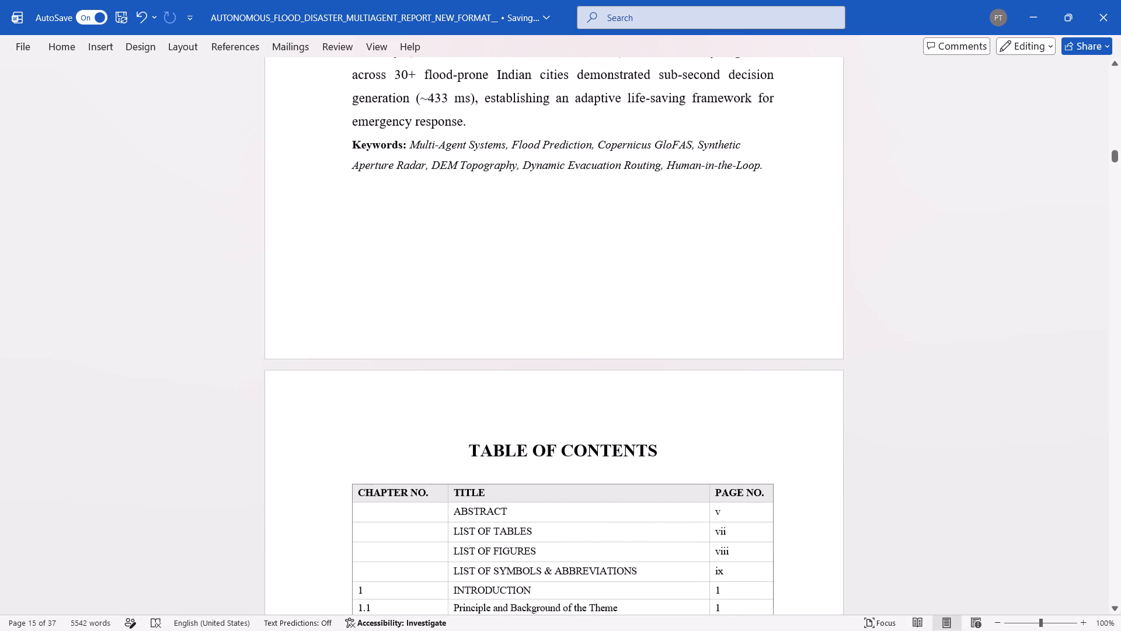
scroll(640, 386, "up", 6)
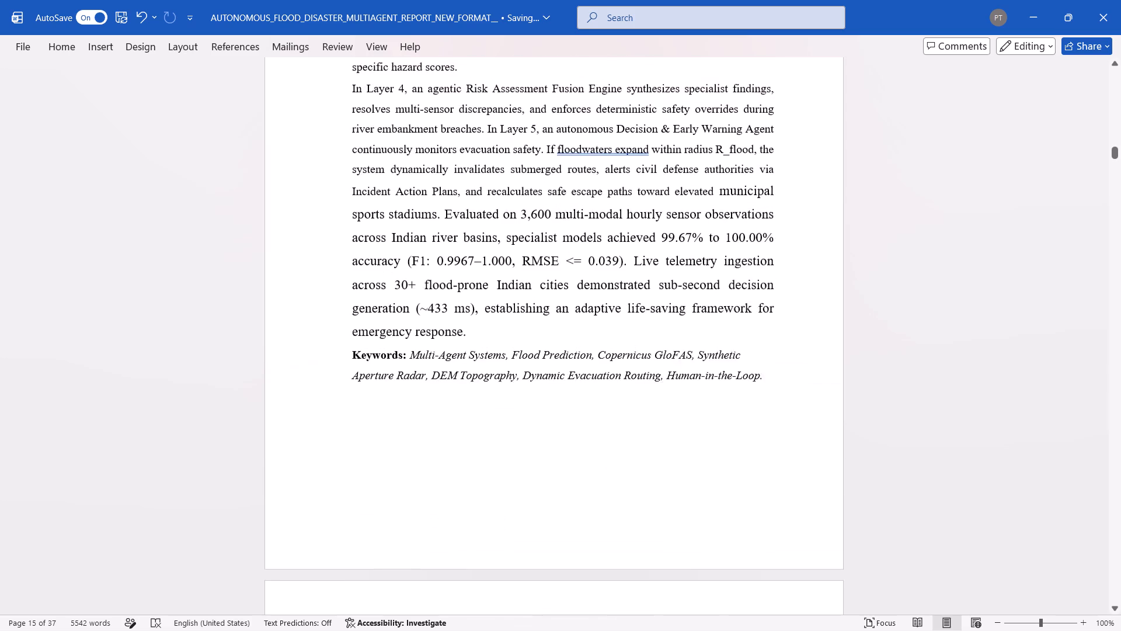
Check the formatting of the "ABSTRACT" title and the Keywords line at the end of the abstract.
scroll(640, 386, "up", 9)
left_click_drag(601, 149, 539, 131)
scroll(629, 252, "down", 8)
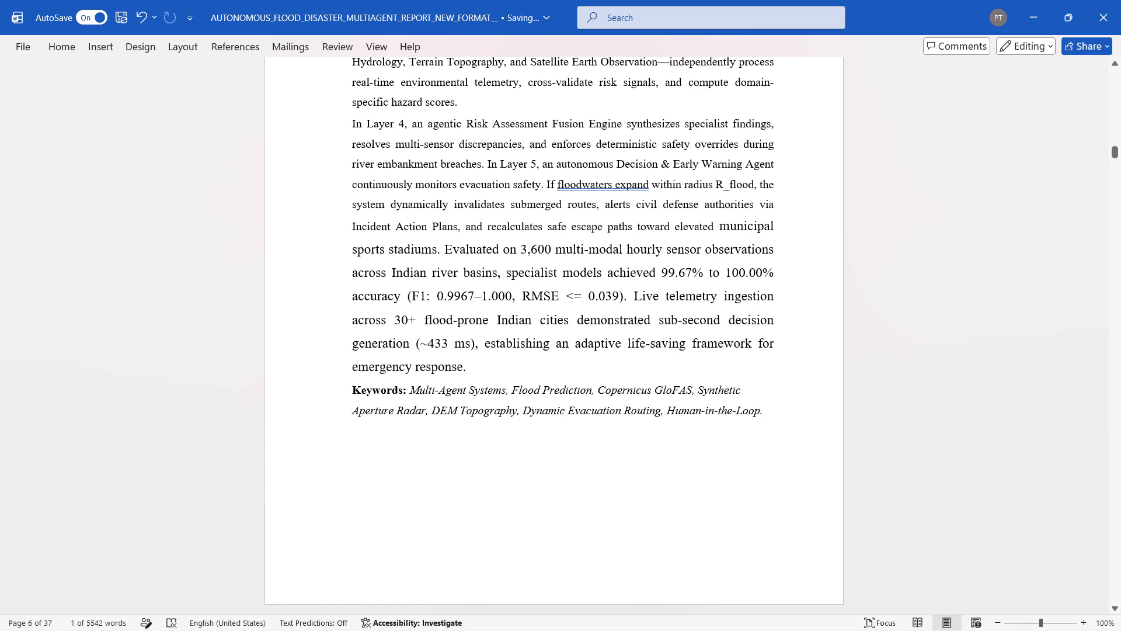
left_click(378, 381)
left_click(423, 398)
Look over the Table of Contents page from its title down to the References row.
scroll(510, 404, "down", 7)
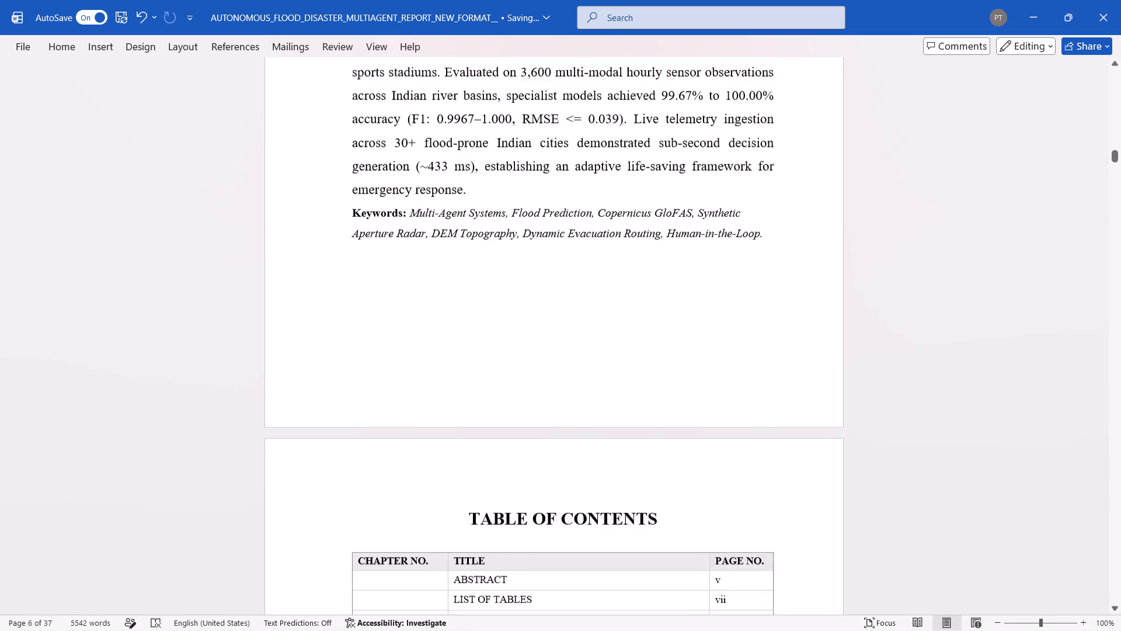
scroll(519, 403, "up", 2)
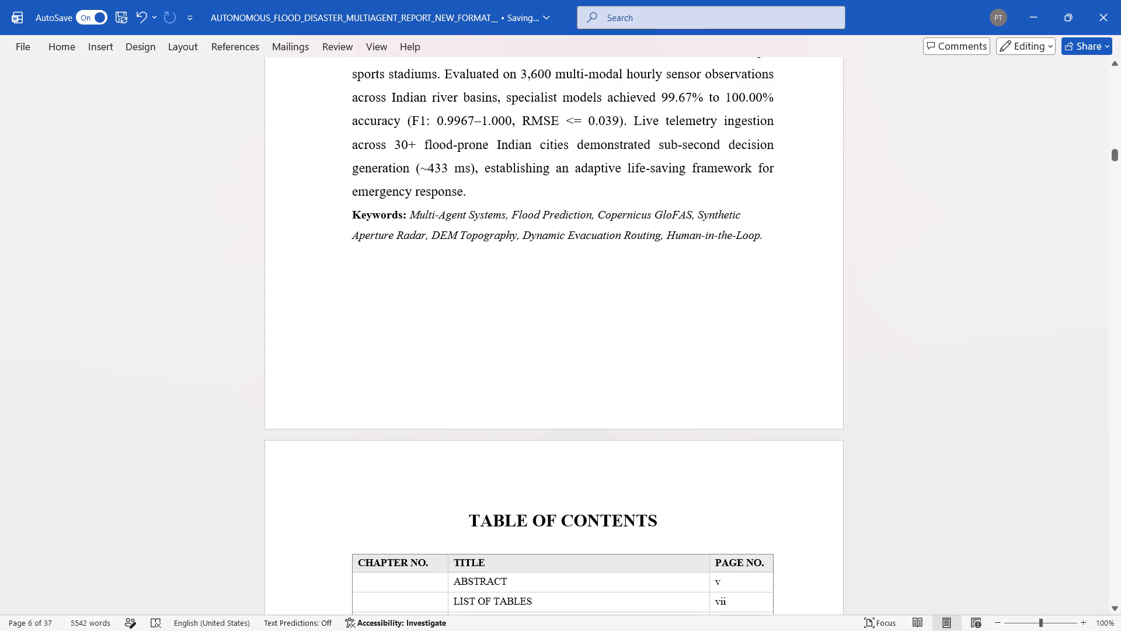
scroll(556, 178, "down", 4)
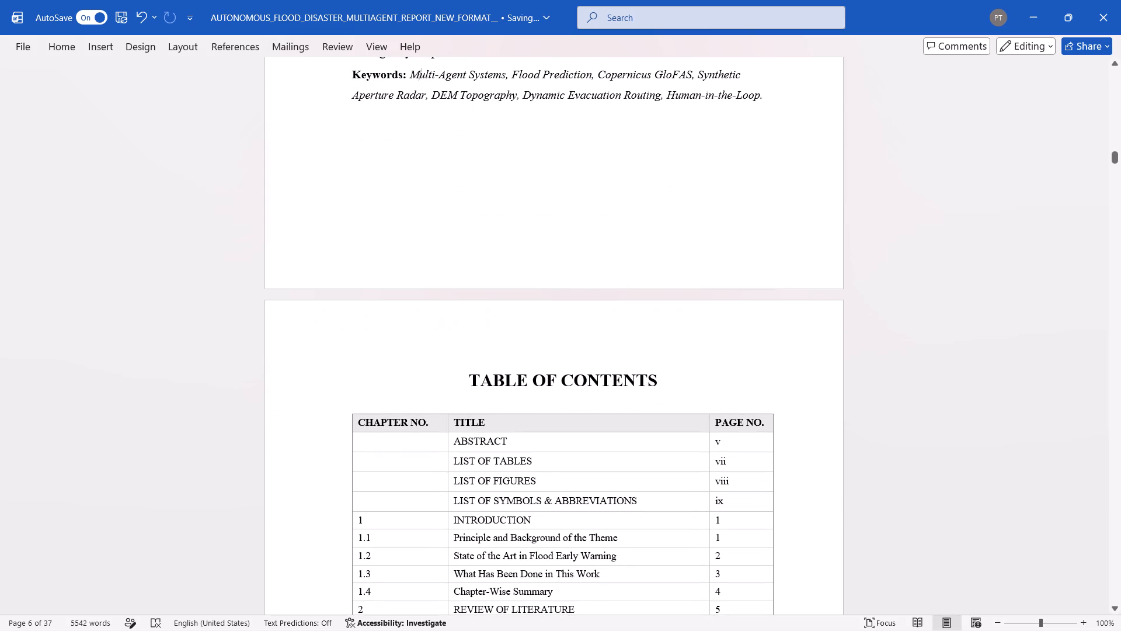
scroll(556, 178, "down", 9)
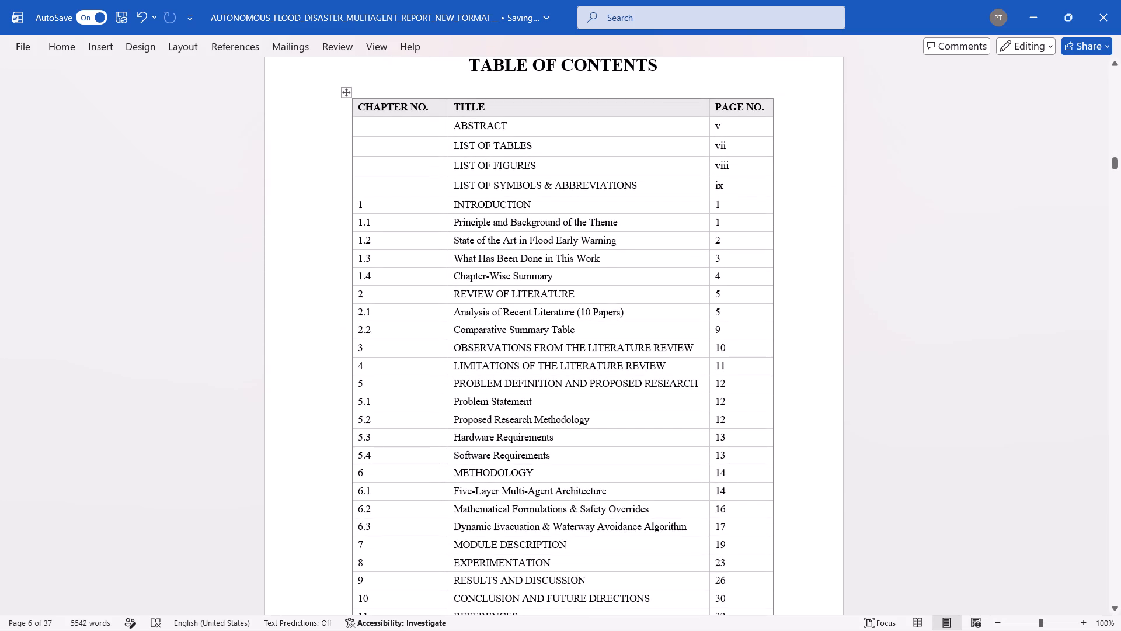
scroll(652, 480, "down", 3)
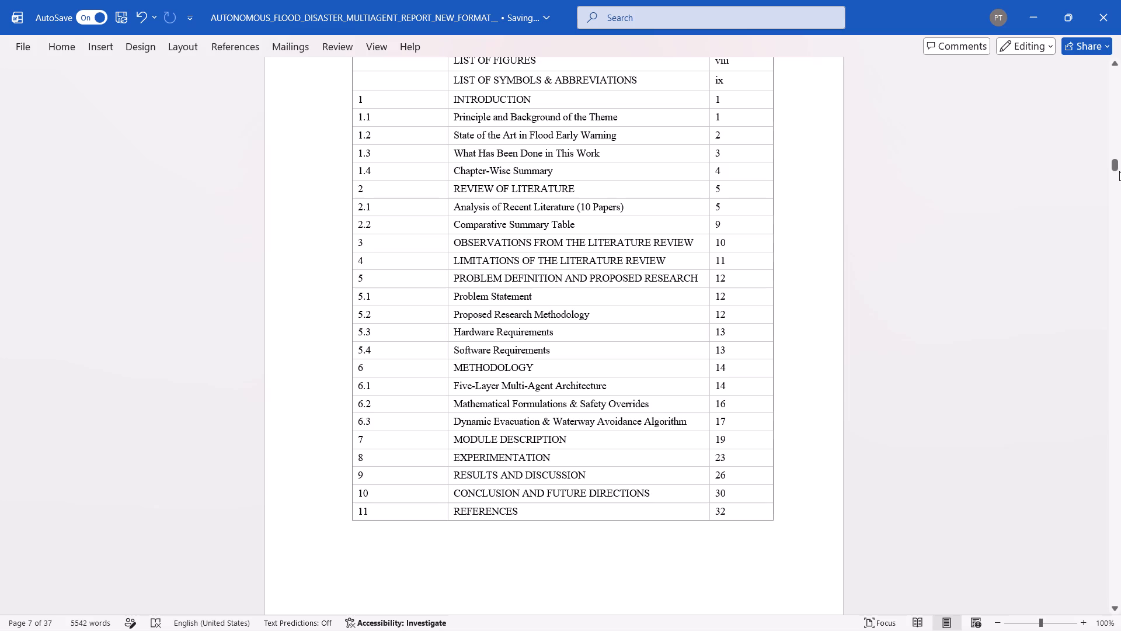
Go to the source code at the end of the report and check the font size of the first listing's closing lines.
left_click_drag(1116, 166, 1120, 615)
left_click(628, 340)
scroll(689, 323, "up", 11)
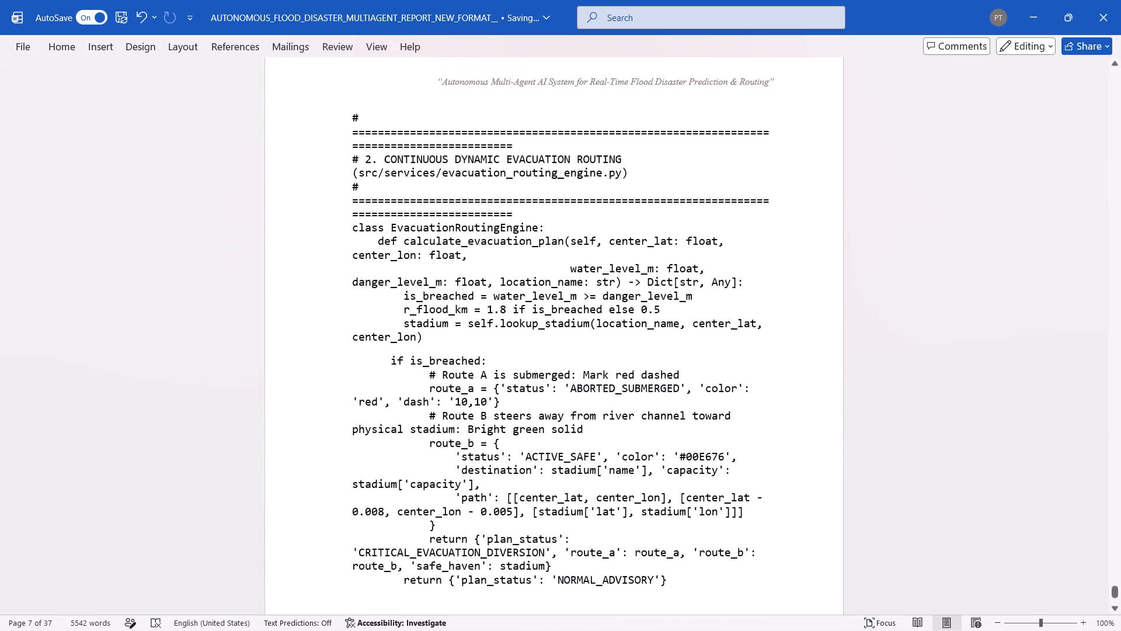
scroll(689, 323, "up", 6)
left_click_drag(777, 424, 741, 418)
left_click_drag(741, 418, 718, 412)
scroll(627, 258, "up", 3)
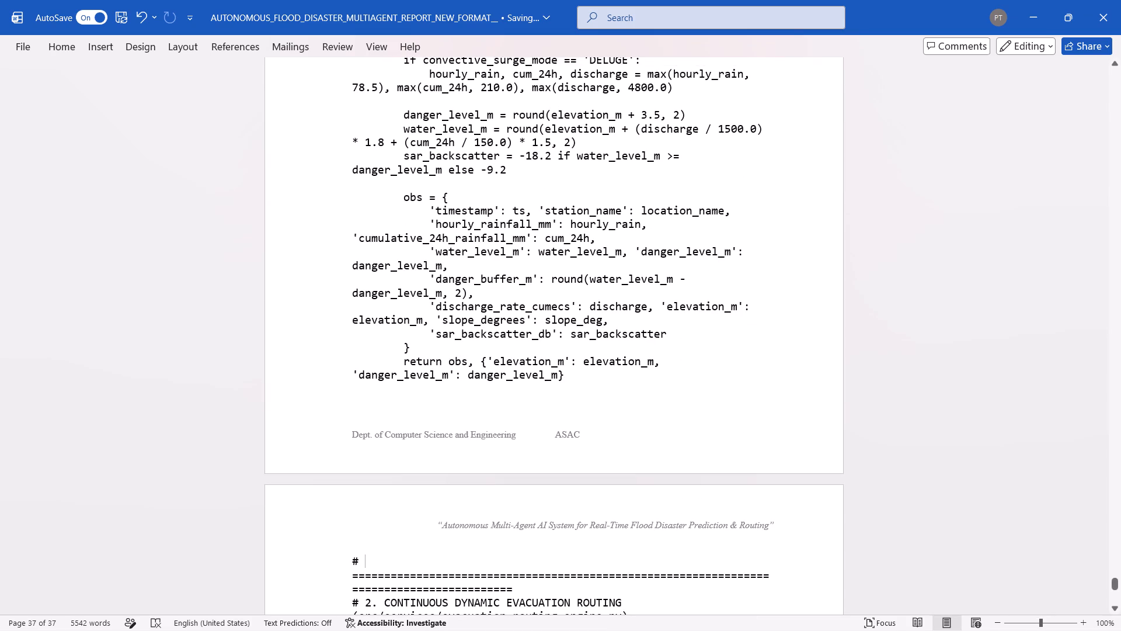
left_click_drag(549, 387, 535, 354)
left_click(648, 310)
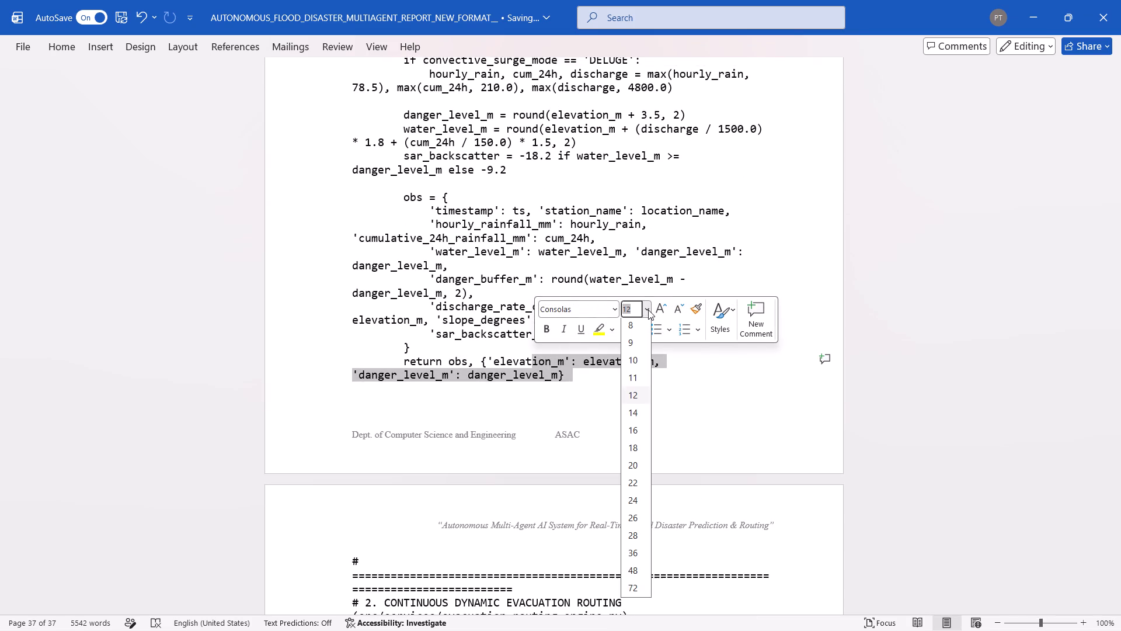
left_click(709, 383)
left_click(708, 368)
scroll(708, 368, "down", 1)
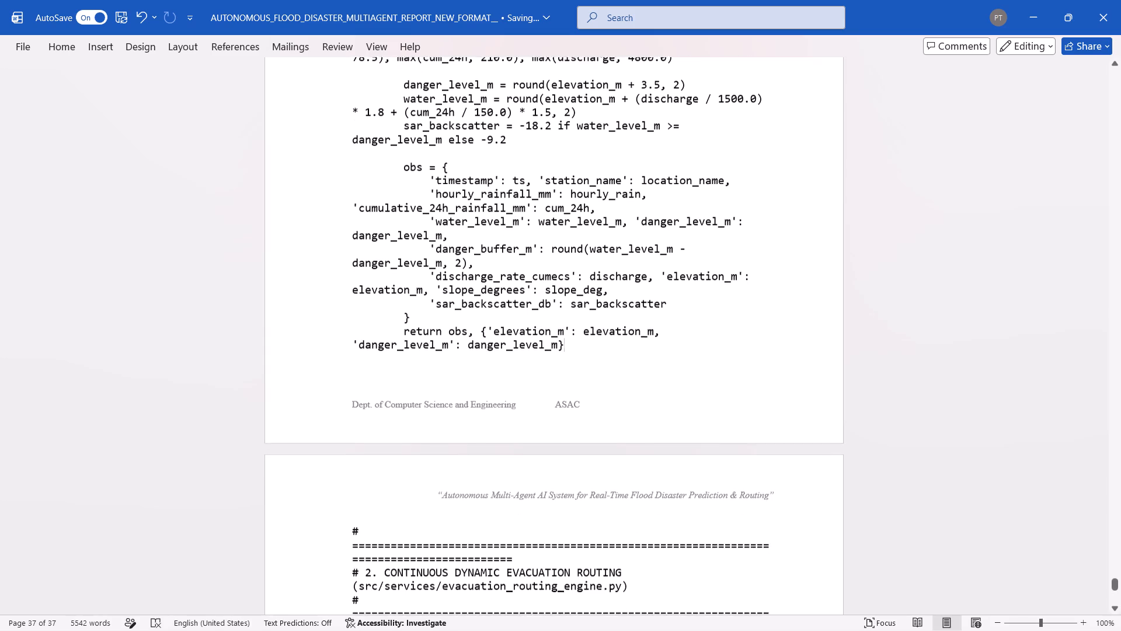
Look back through the live data ingestion listing up to the start of Appendix 3's source code.
scroll(707, 364, "up", 14)
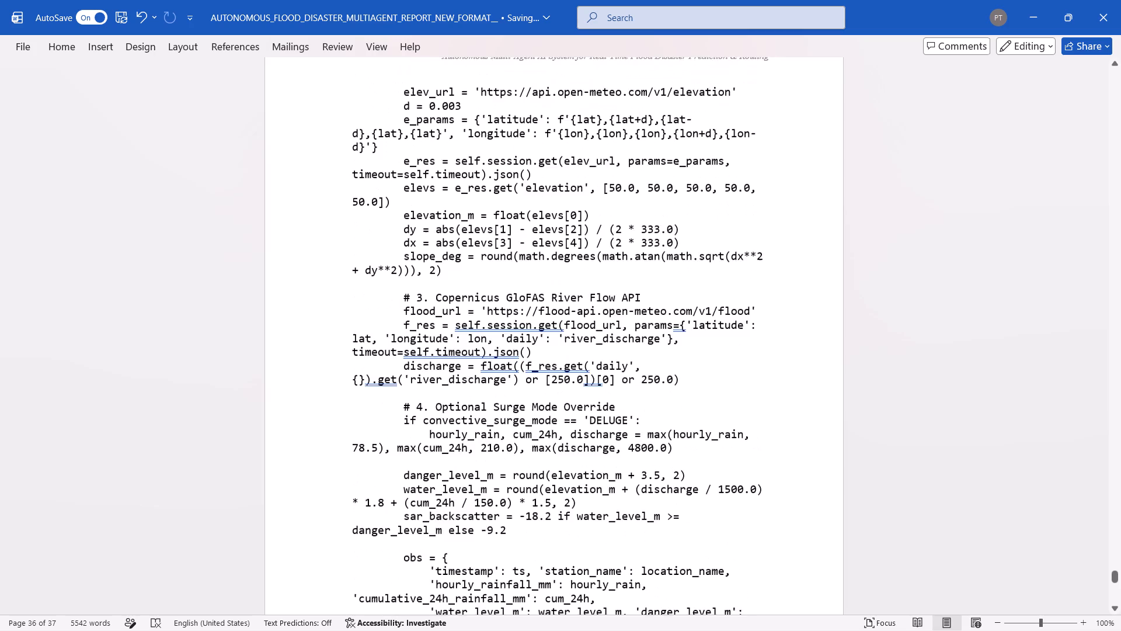
scroll(699, 360, "up", 3)
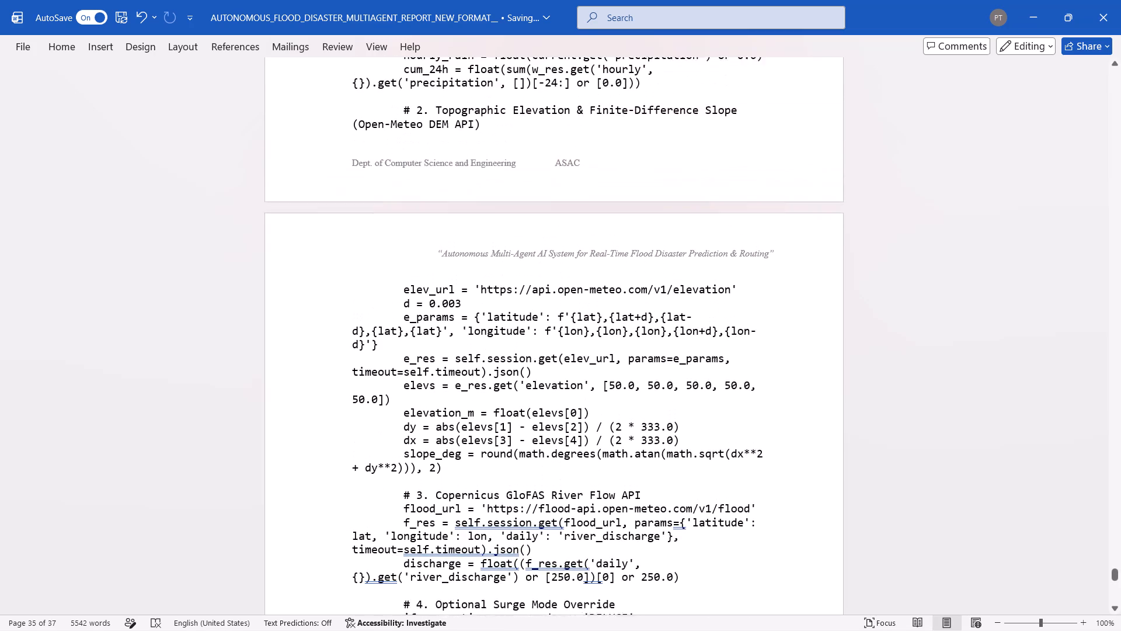
scroll(699, 360, "up", 2)
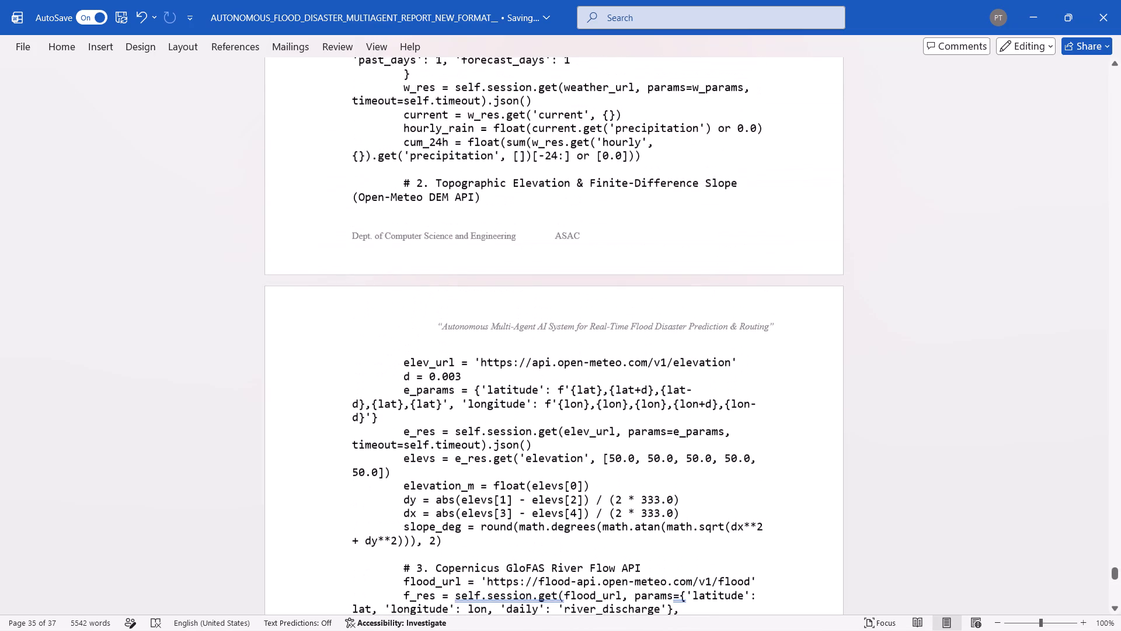
scroll(699, 360, "up", 15)
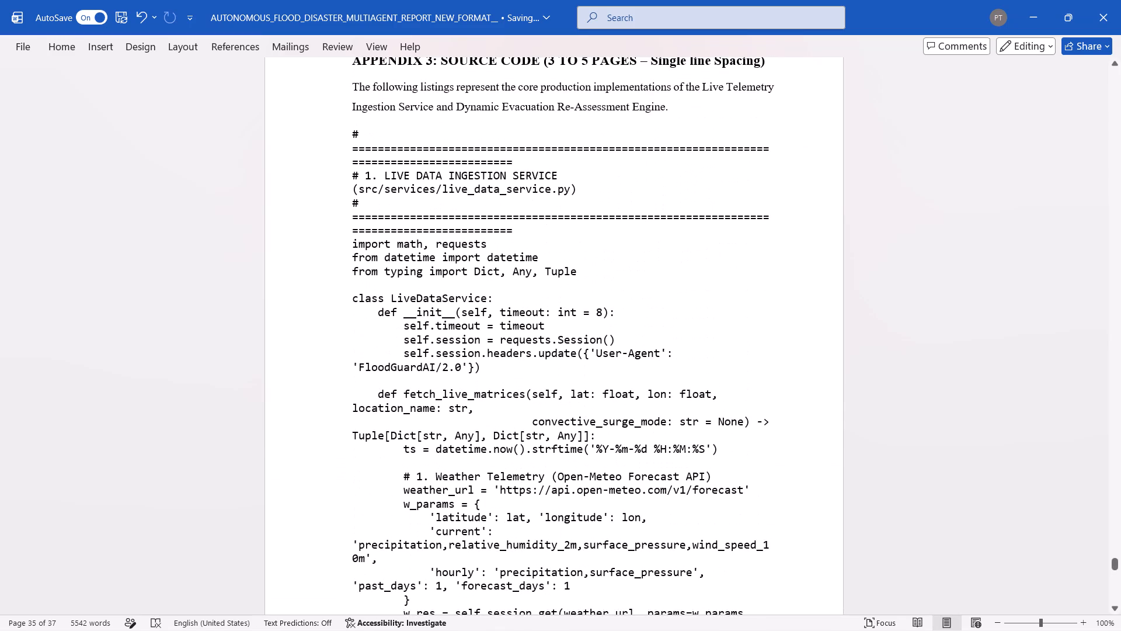